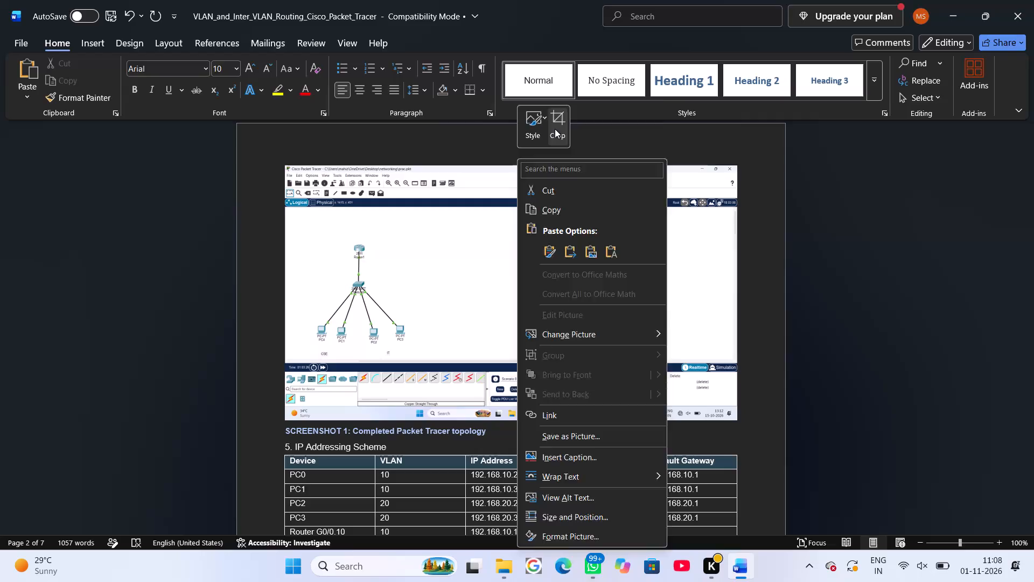
Crop the completed Packet Tracer topology picture, trimming the taskbar strip off its bottom edge and part of the empty workspace off its right side.
click(555, 129)
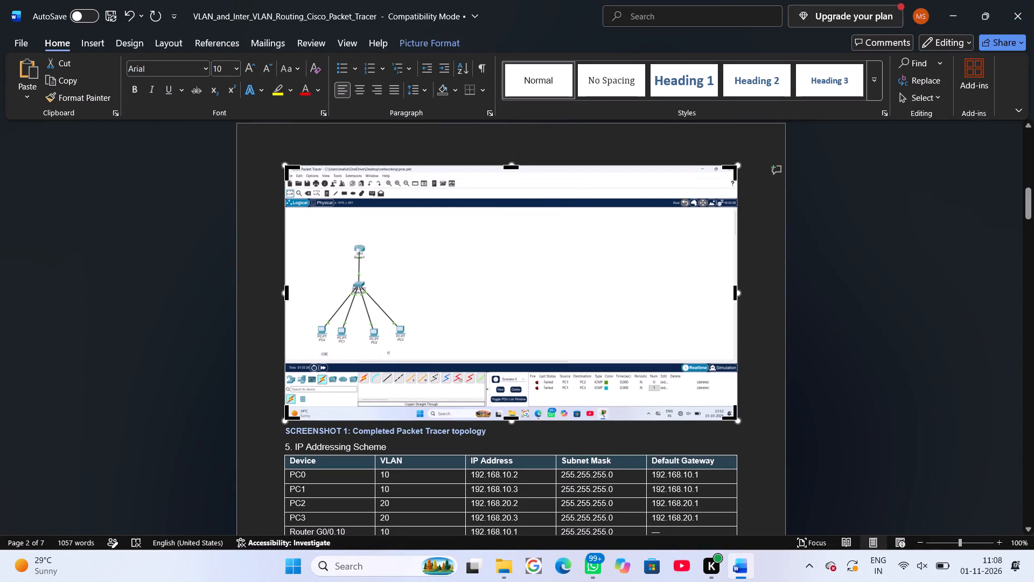
drag(514, 419, 508, 406)
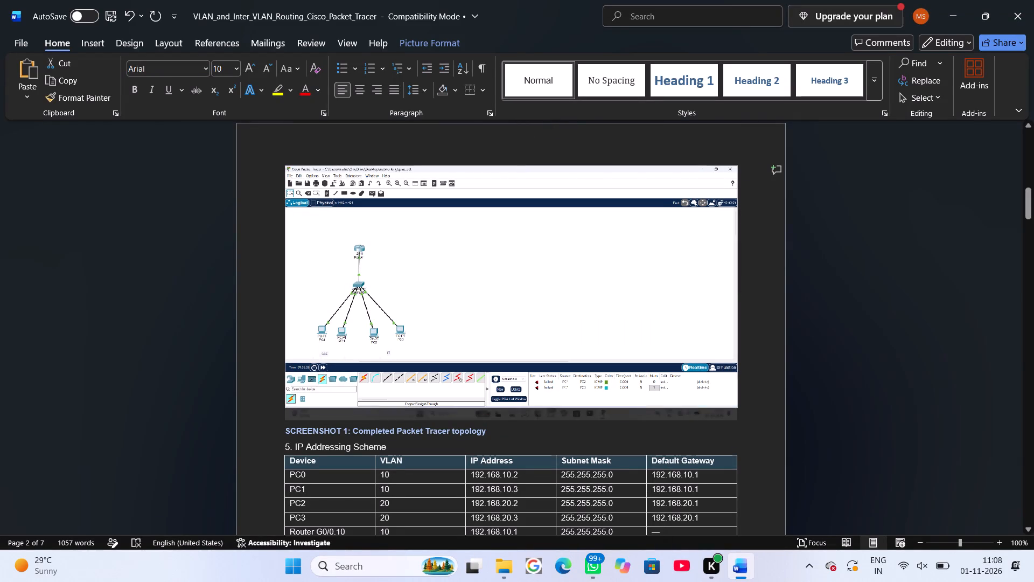
drag(508, 406, 508, 406)
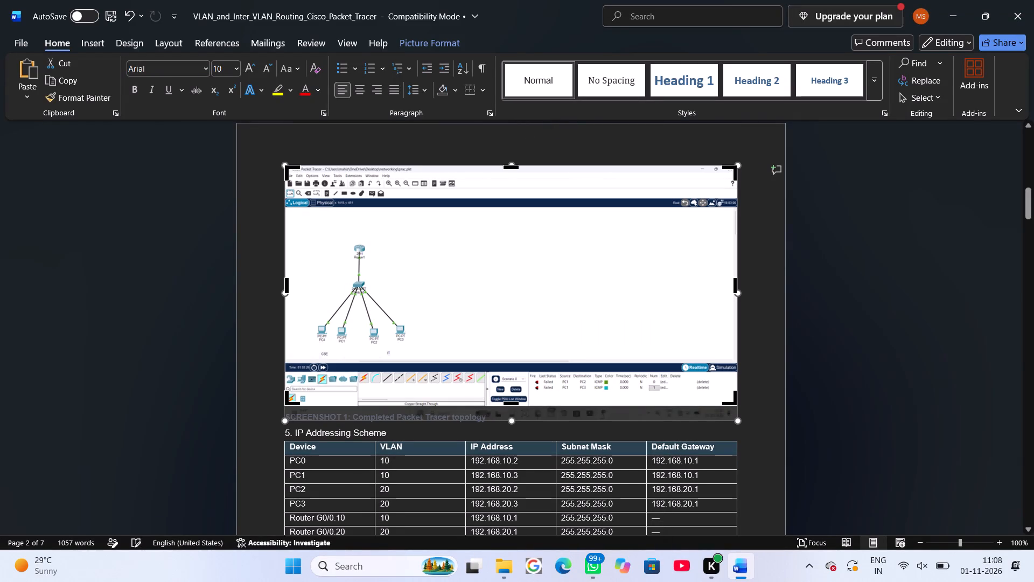
drag(733, 285, 645, 301)
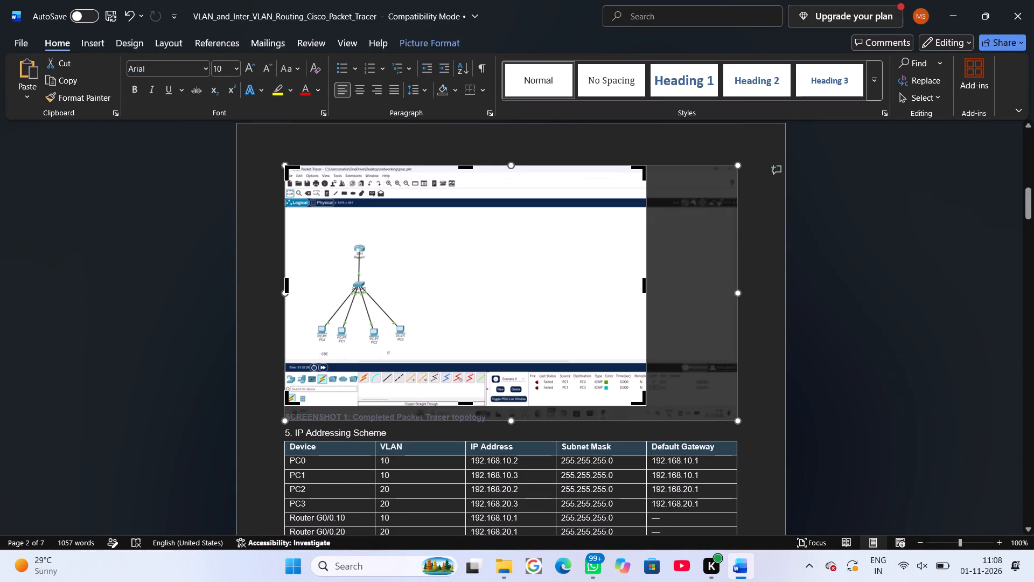
click(413, 147)
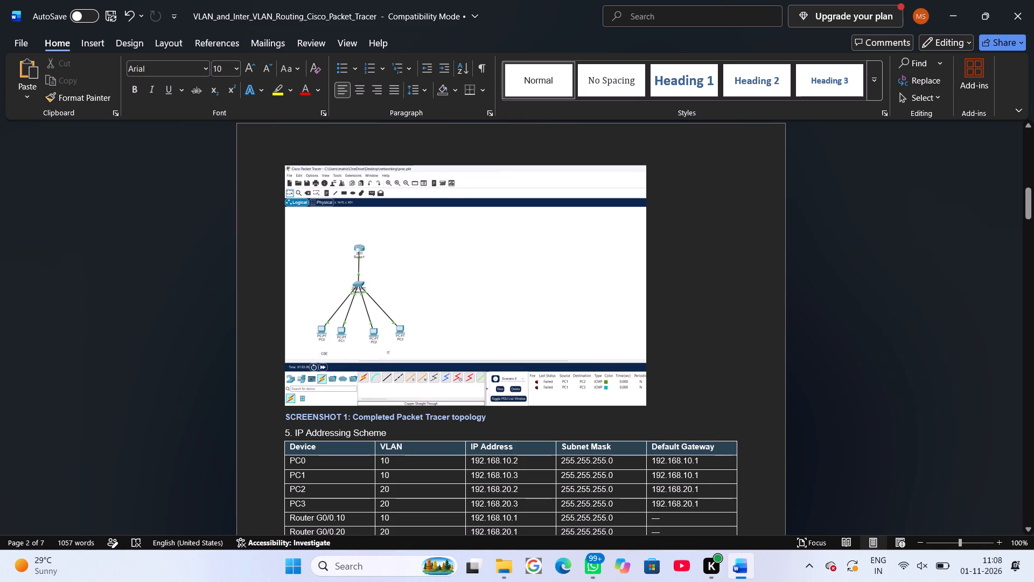
Switch to the File Explorer gallery and locate the PC0 IP configuration image for the Screenshot 2 placeholder.
scroll(485, 300, down, 1)
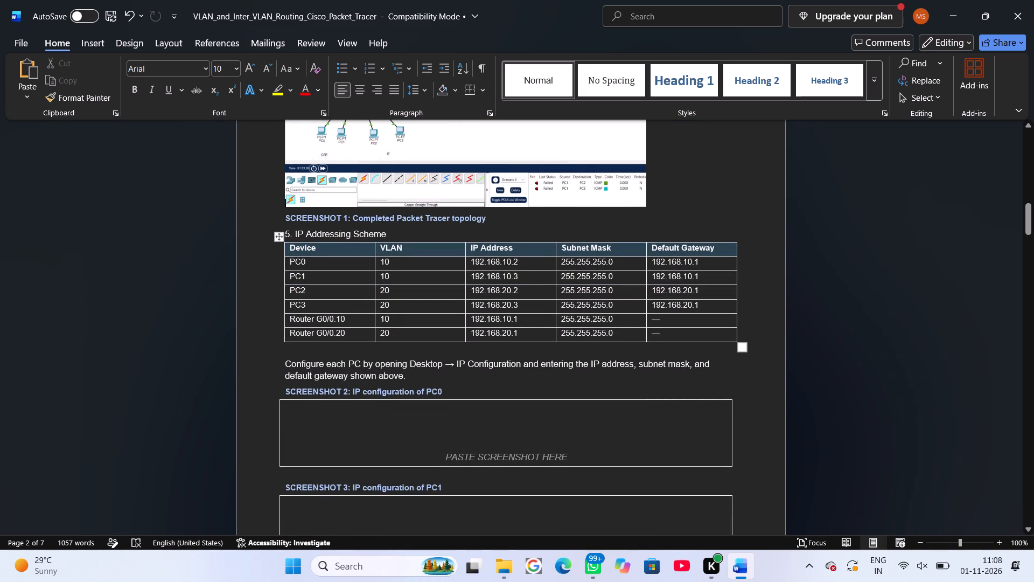
click(503, 565)
scroll(498, 448, down, 1)
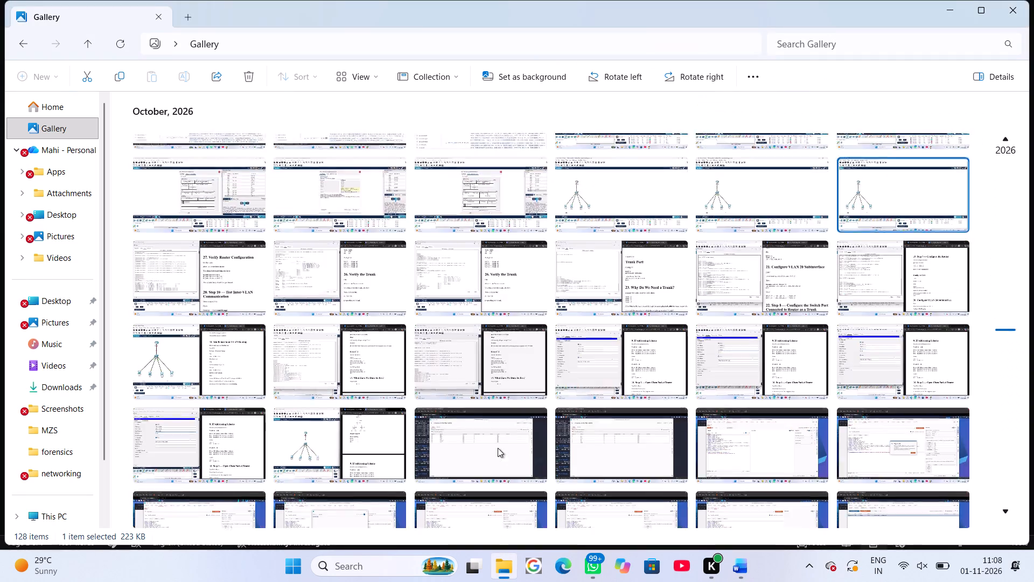
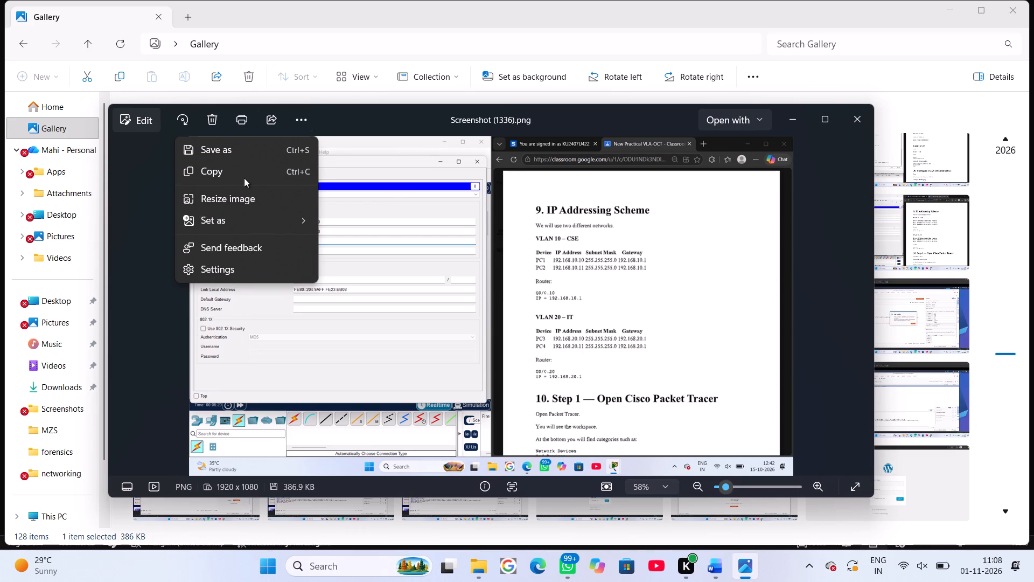
Copy the PC0 IP configuration image, Screenshot (1336).png, and switch back to the Word report.
click(219, 175)
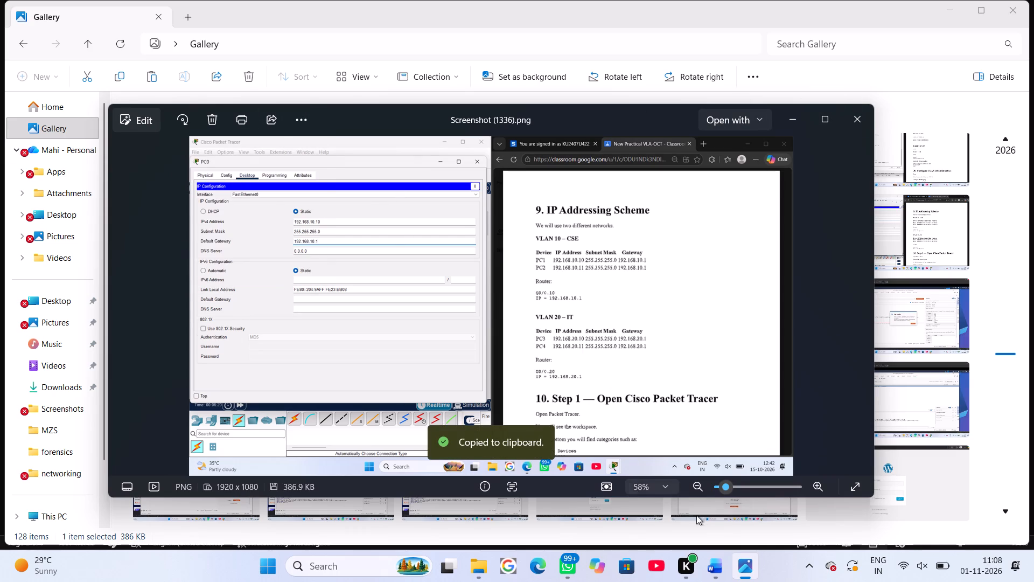
click(726, 568)
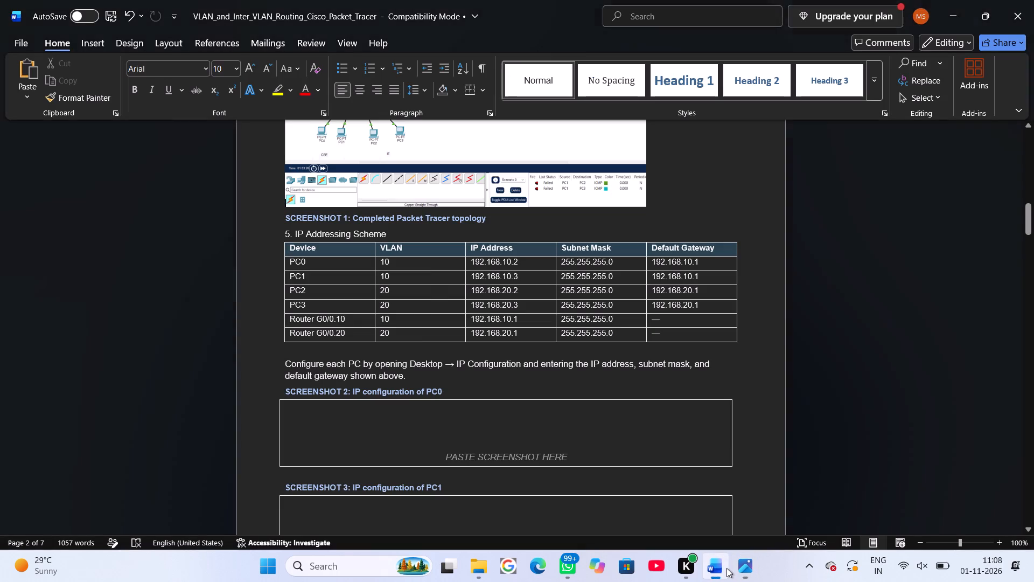
Delete the placeholder text and its table box under the Screenshot 2 caption and paste the copied PC0 image there.
click(524, 441)
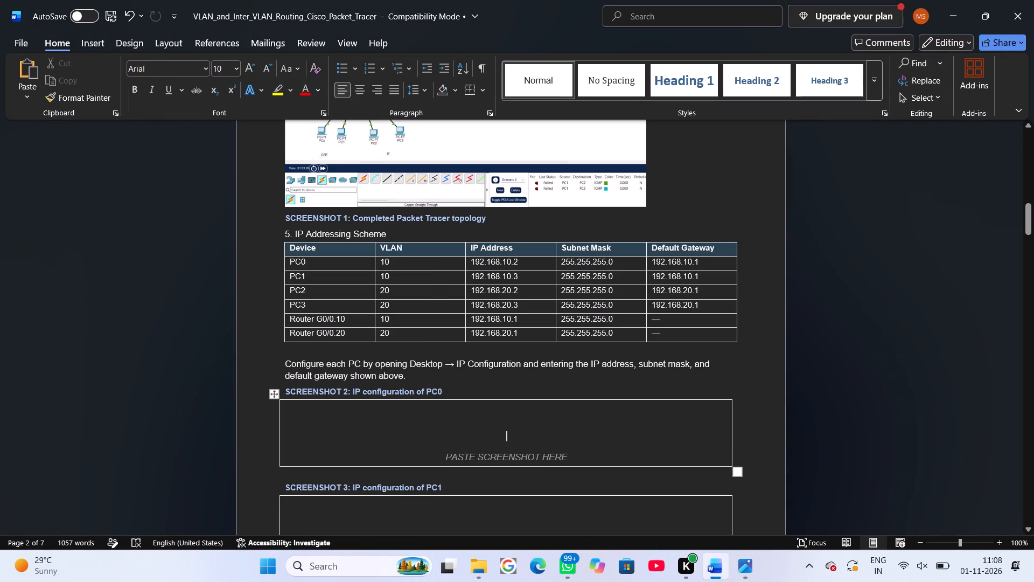
click(600, 461)
key(BackSpace)
key(BackSpace)
key(BackSpace)
key(BackSpace)
key(BackSpace)
key(BackSpace)
key(BackSpace)
key(BackSpace)
key(BackSpace)
key(BackSpace)
key(BackSpace)
key(BackSpace)
key(BackSpace)
key(BackSpace)
key(BackSpace)
key(BackSpace)
key(BackSpace)
key(BackSpace)
key(BackSpace)
key(BackSpace)
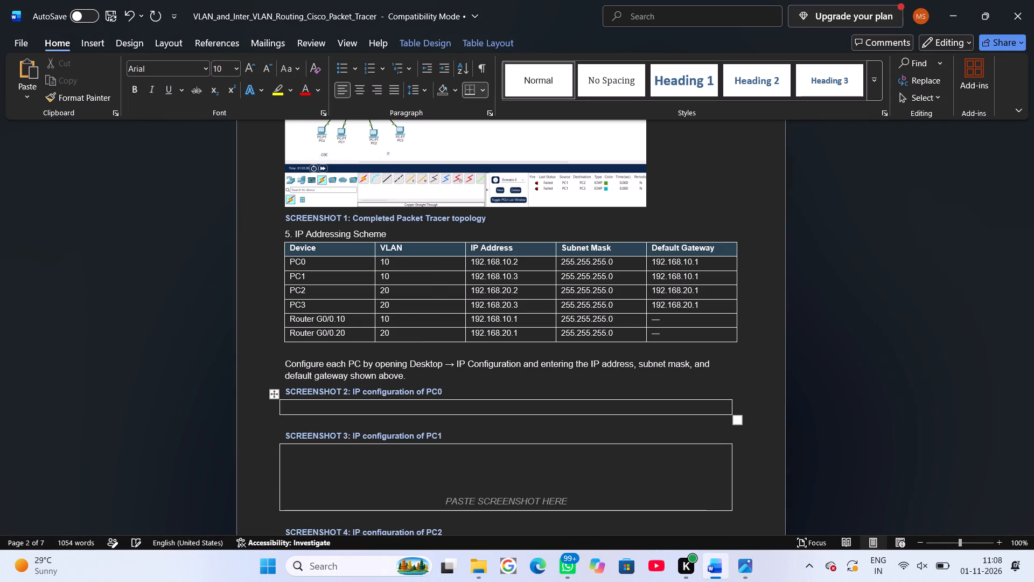
click(275, 395)
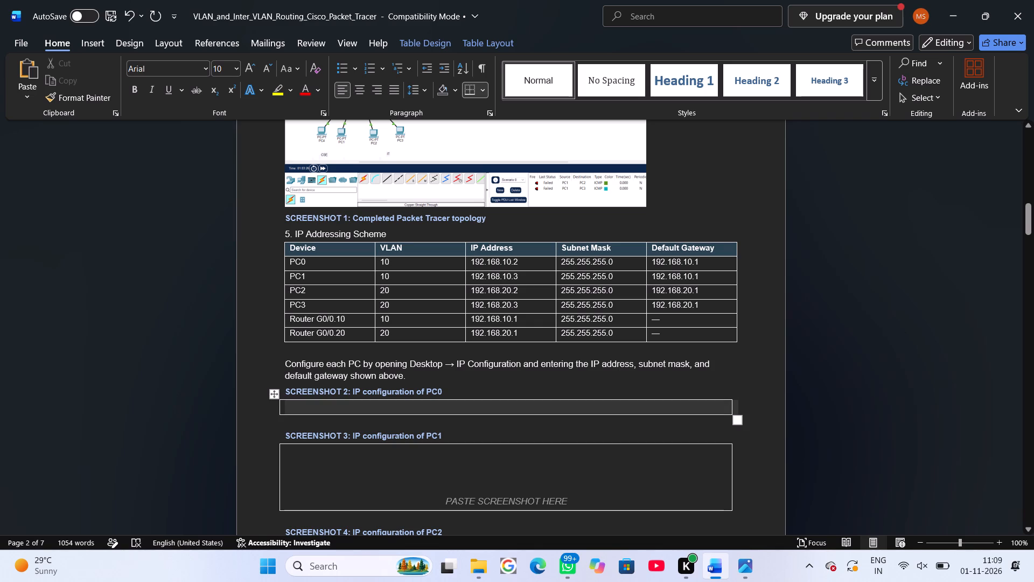
right_click(275, 395)
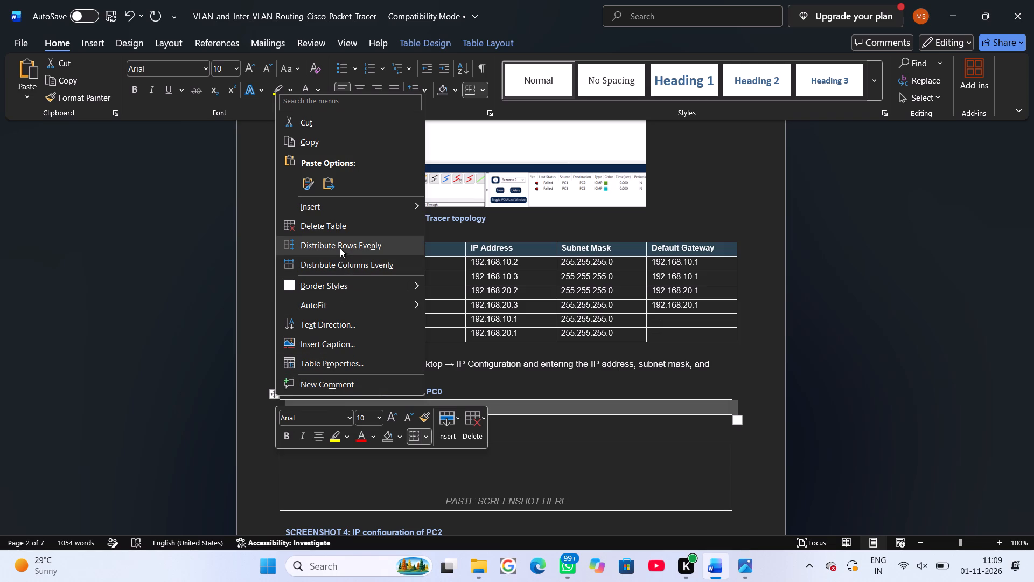
click(333, 222)
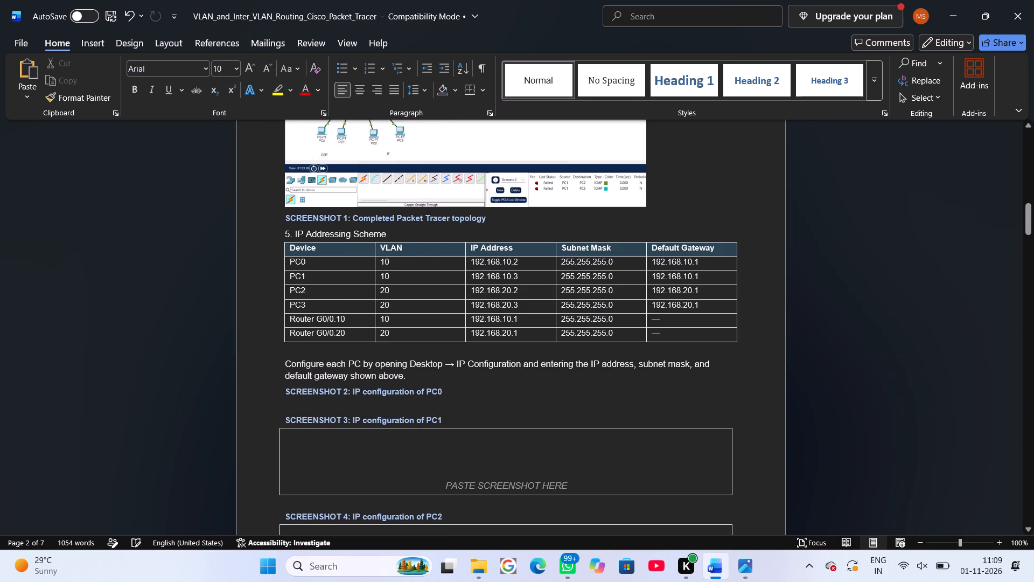
key(ctrl+v)
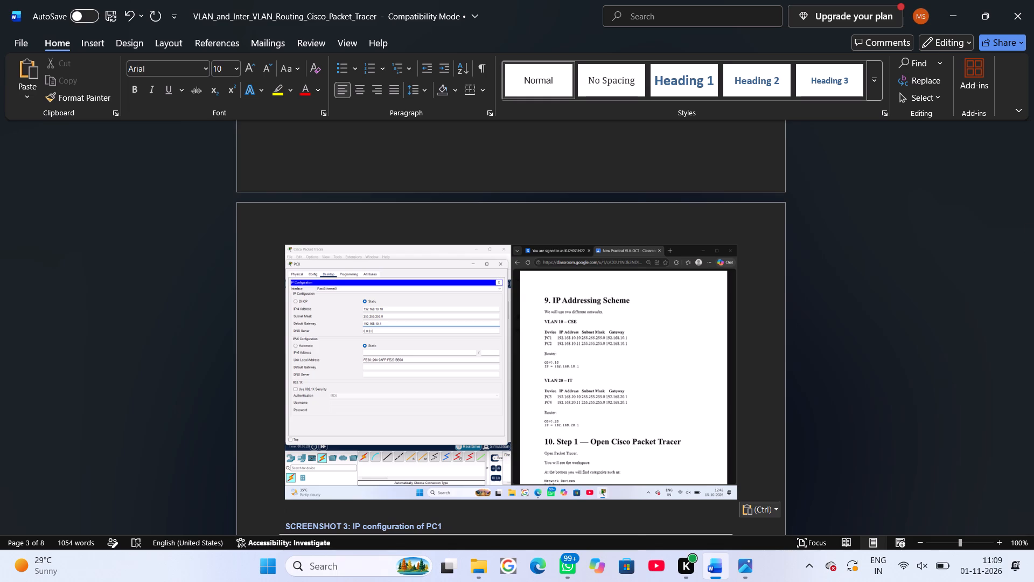
Crop the PC0 picture, trimming the taskbar strip off its bottom and the browser window off its right side.
right_click(487, 320)
click(529, 122)
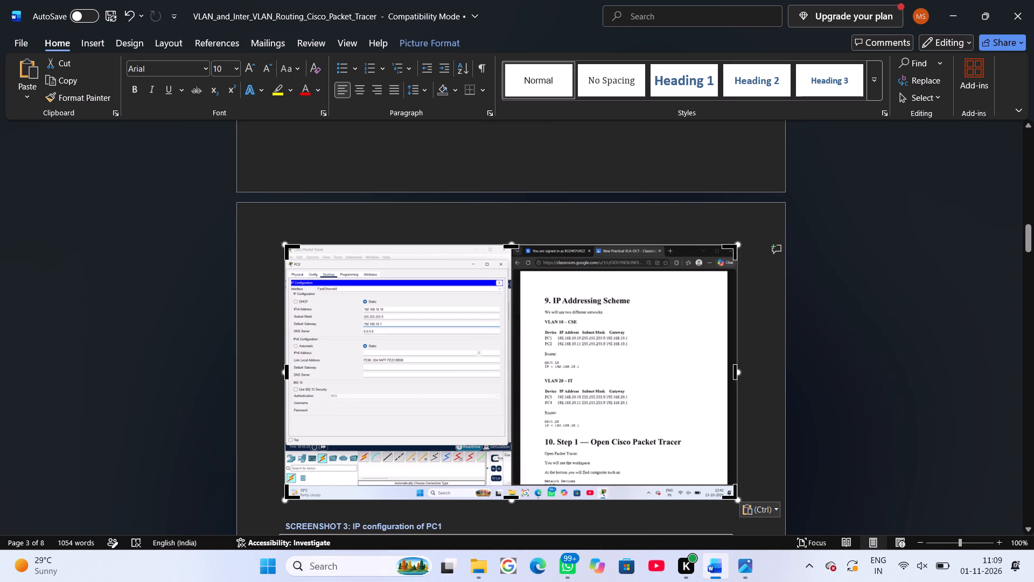
drag(509, 495, 505, 484)
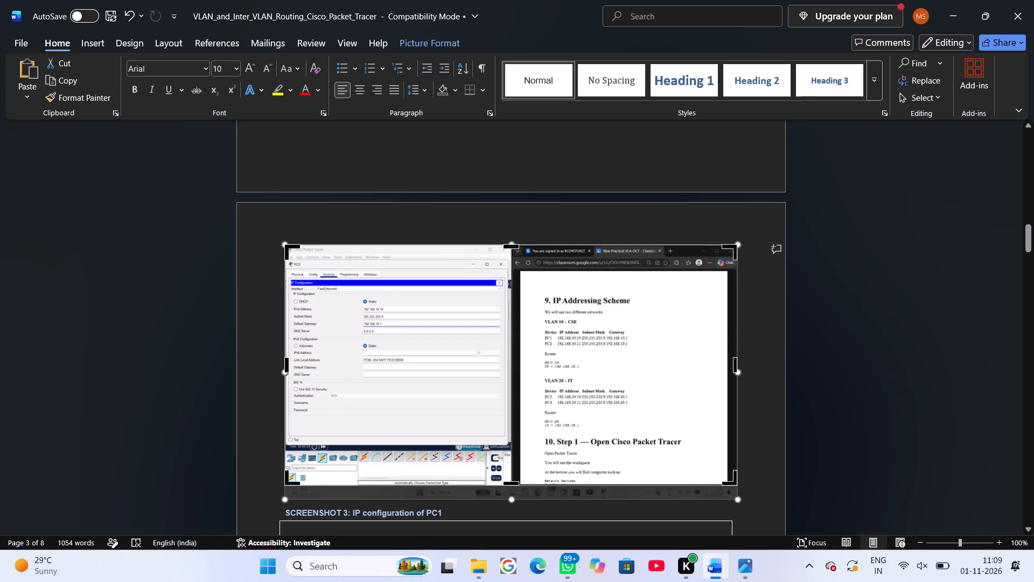
drag(736, 364, 506, 366)
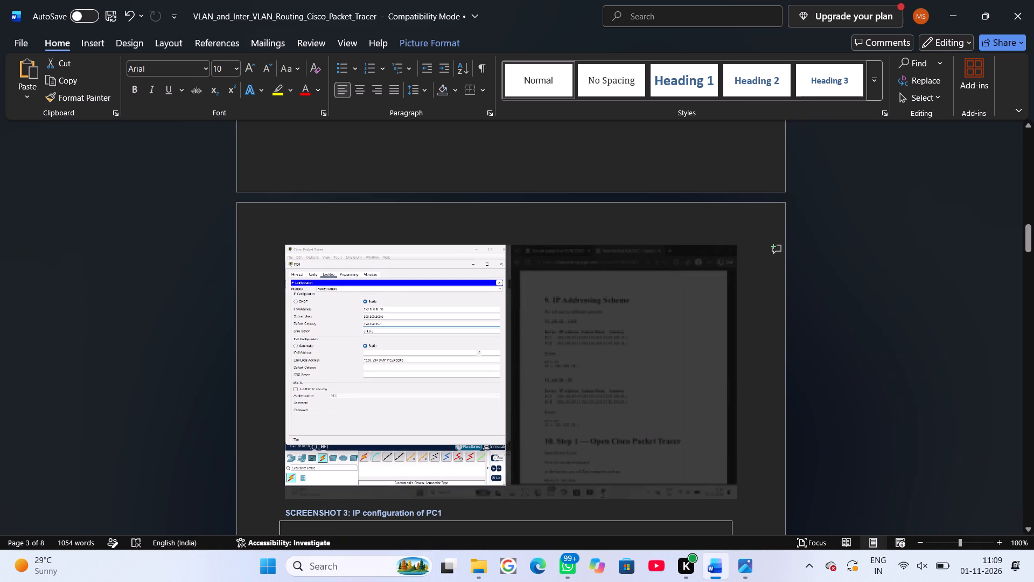
drag(506, 366, 514, 369)
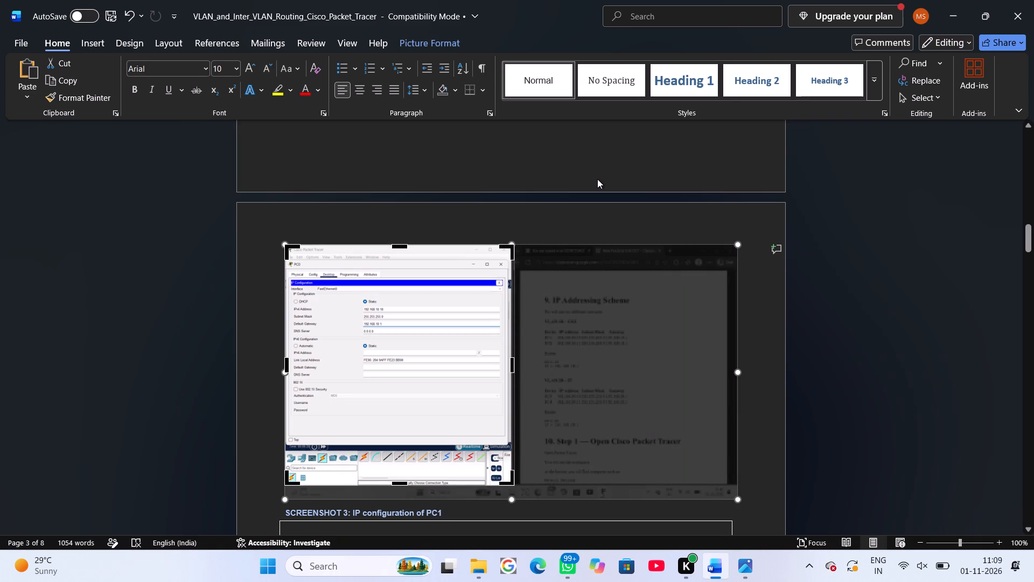
click(597, 179)
Change PC0's IP address in the IP Addressing Scheme table to 192.168.10.10.
scroll(590, 327, up, 3)
scroll(590, 327, down, 2)
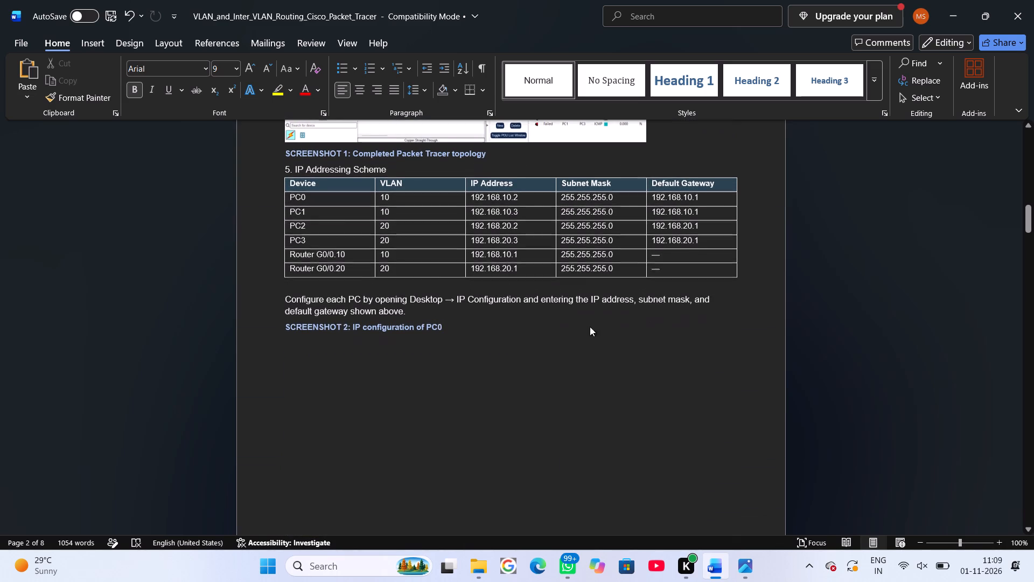
scroll(590, 327, down, 3)
ctrl+scroll(590, 327, up, 7)
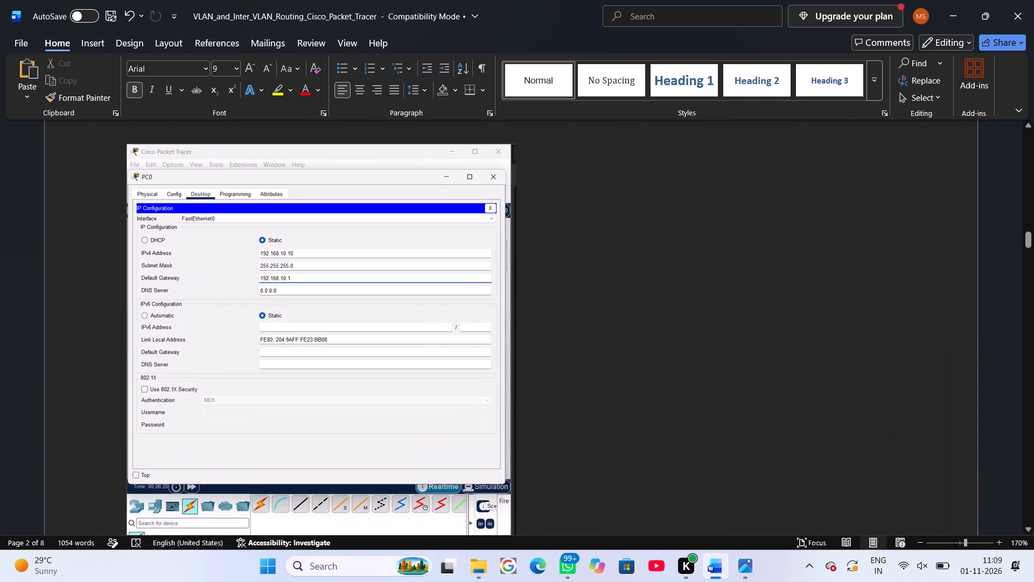
scroll(590, 327, up, 3)
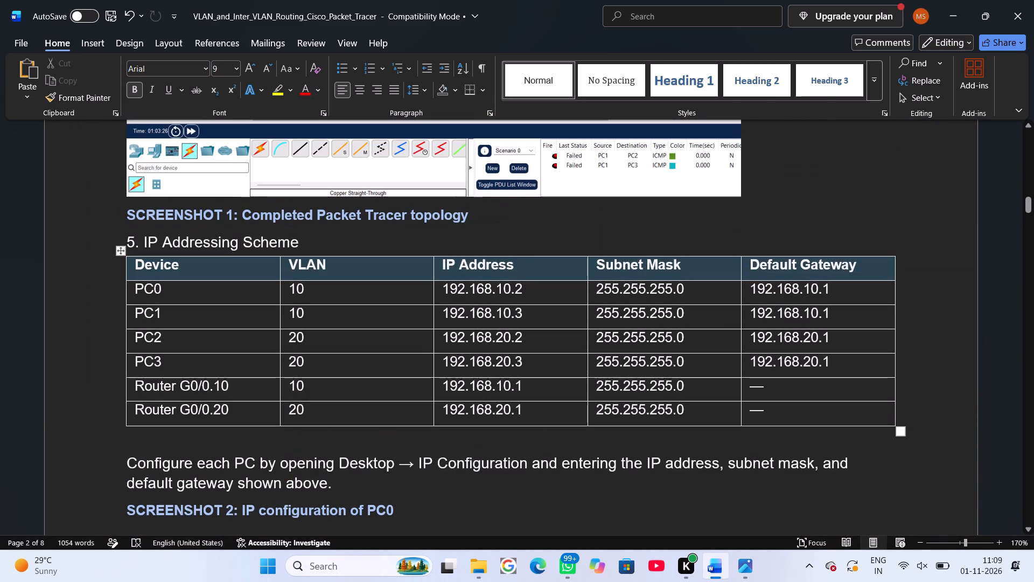
click(525, 290)
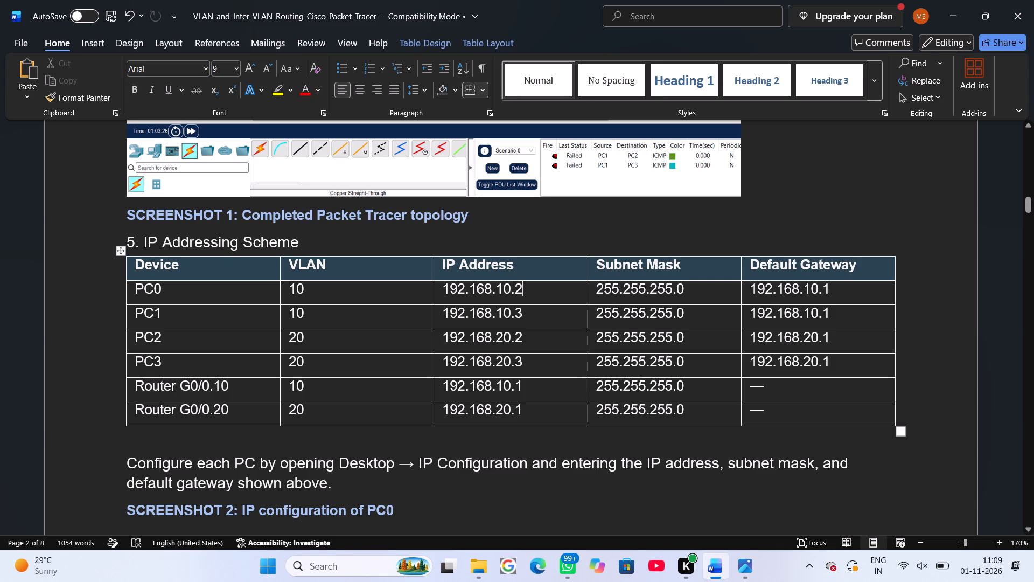
key(BackSpace)
text(10)
Move the caption "SCREENSHOT 2: IP configuration of PC0" from above the PC0 picture to a new line directly below it.
scroll(718, 470, down, 1)
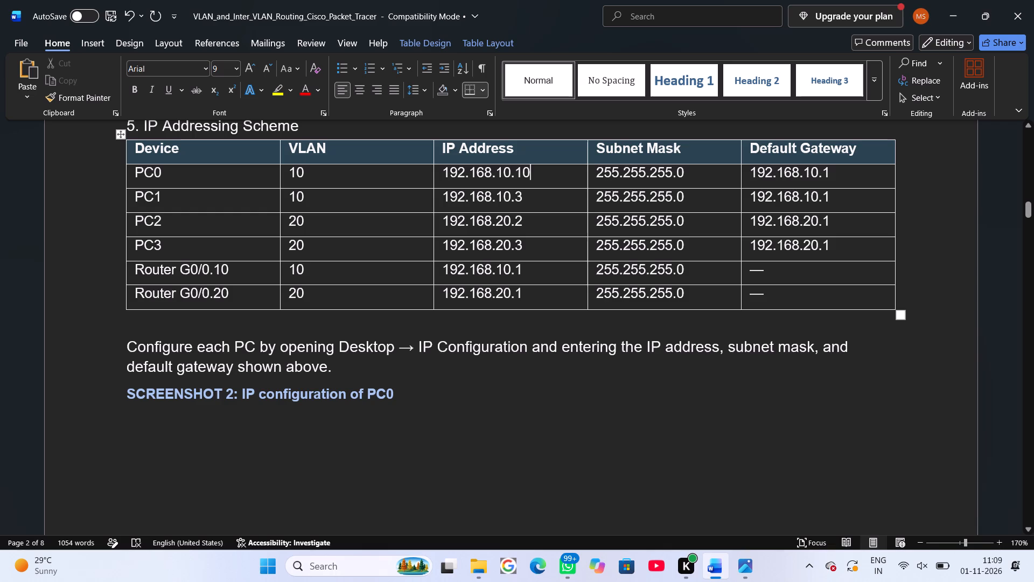
drag(398, 396, 135, 406)
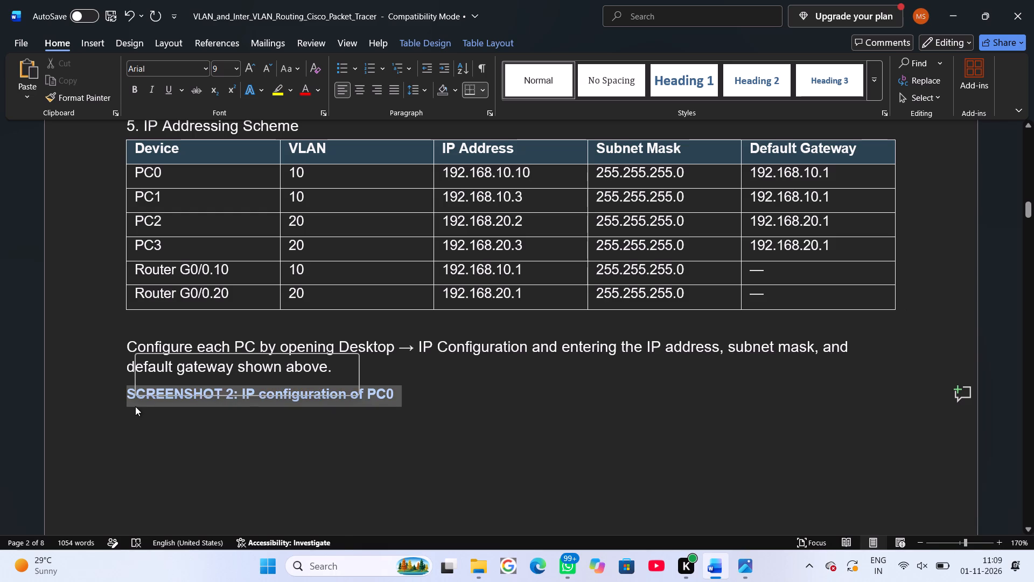
key(ctrl+x)
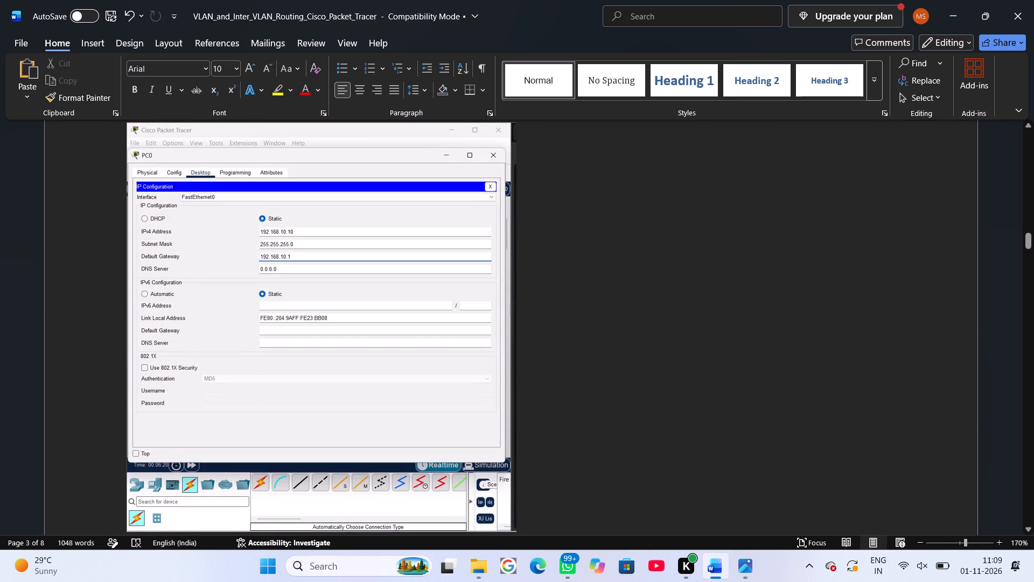
scroll(135, 406, up, 8)
scroll(135, 406, down, 4)
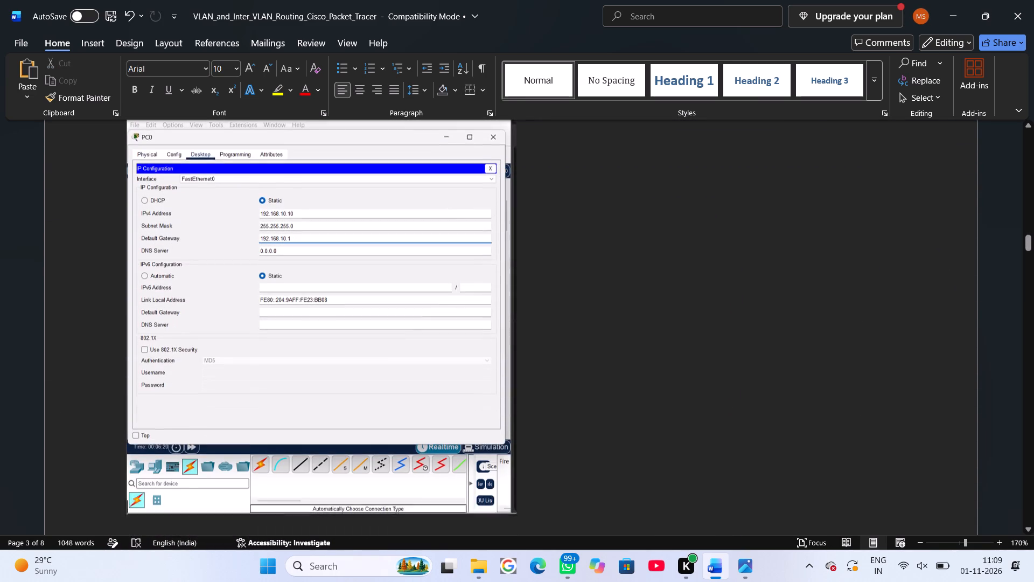
scroll(135, 406, down, 1)
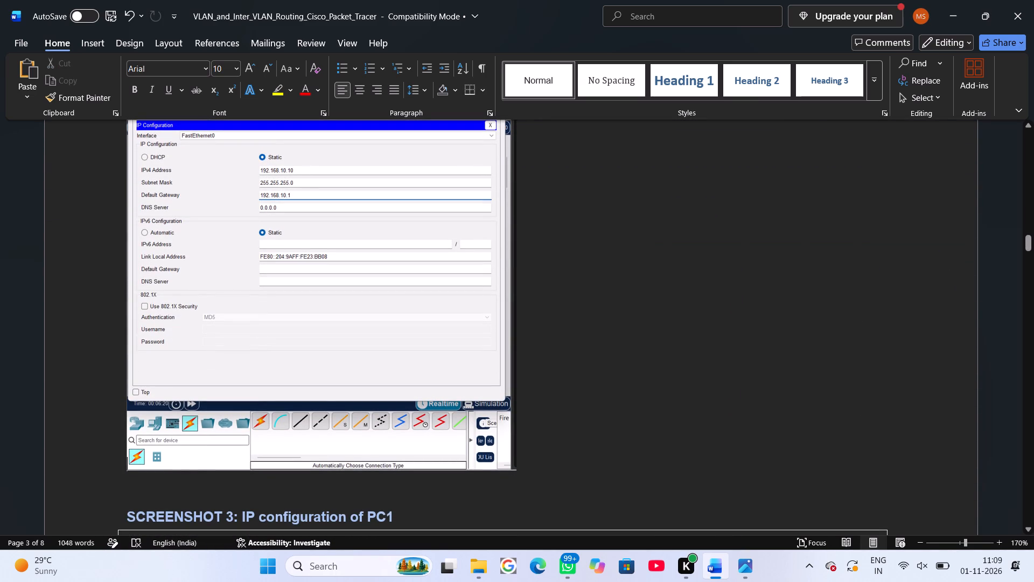
click(552, 459)
key(Return)
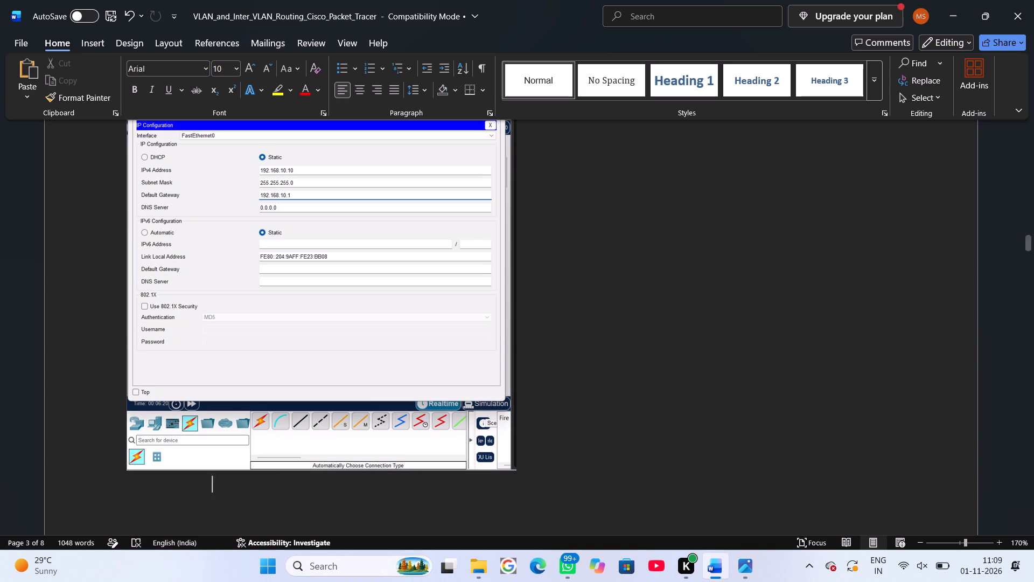
key(ctrl+v)
Add a blank line between the Screenshot 1 caption and the "5. IP Addressing Scheme" heading.
scroll(552, 459, up, 4)
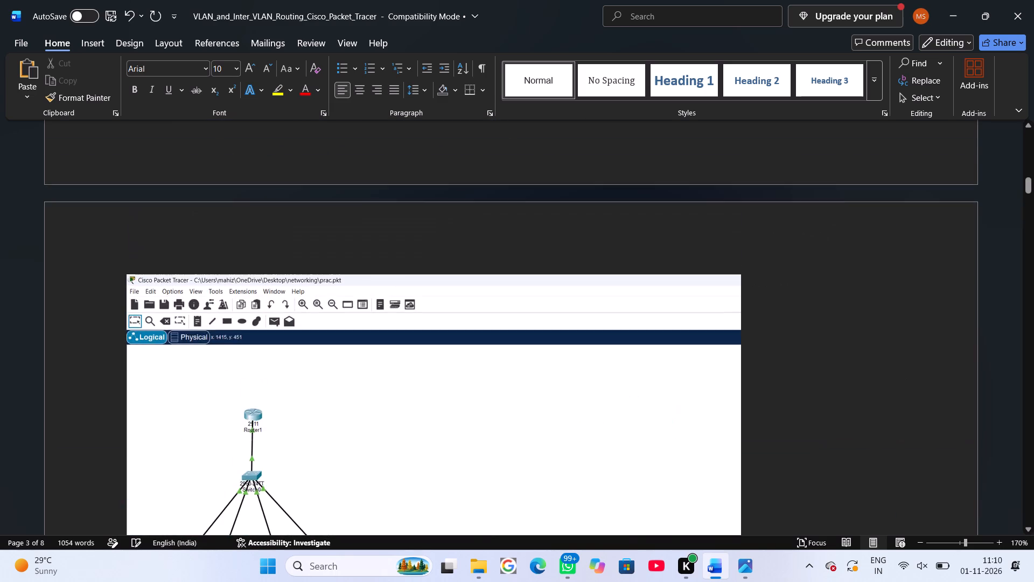
scroll(552, 459, down, 1)
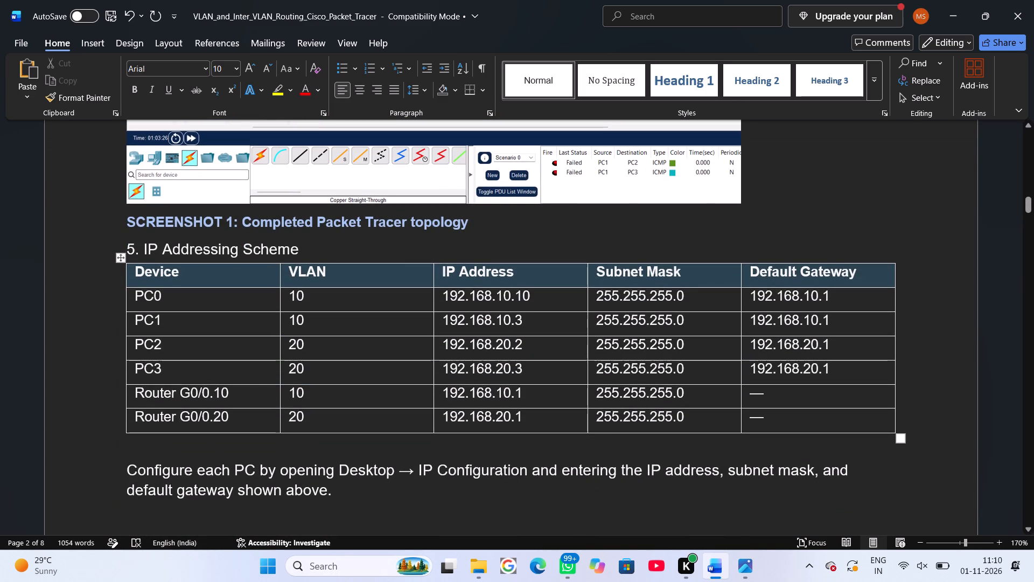
click(490, 225)
key(Return)
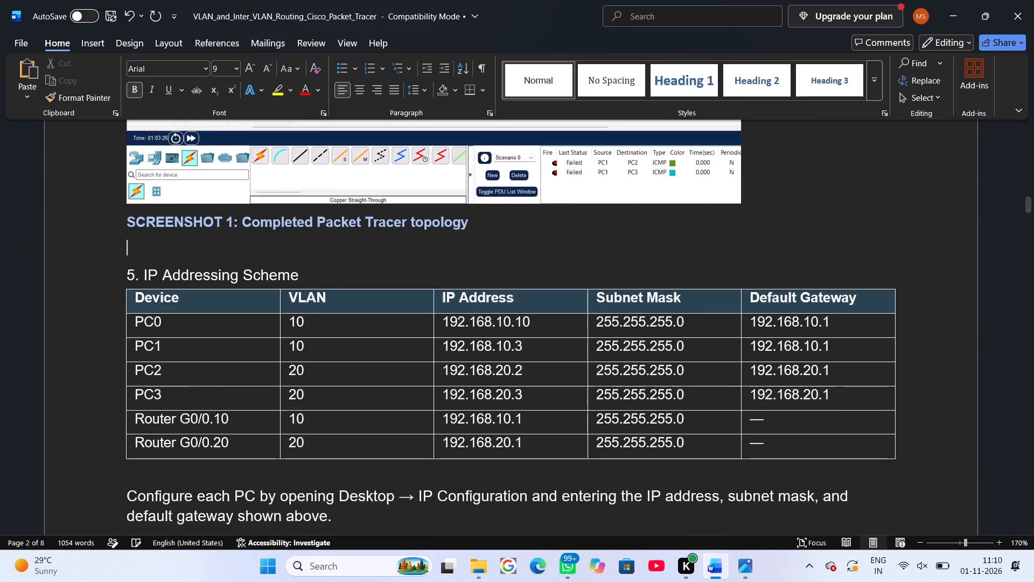
Find the PC1 IP configuration image, Screenshot (1337).png, in the File Explorer gallery, copy it, and return to the Word report.
scroll(492, 232, down, 4)
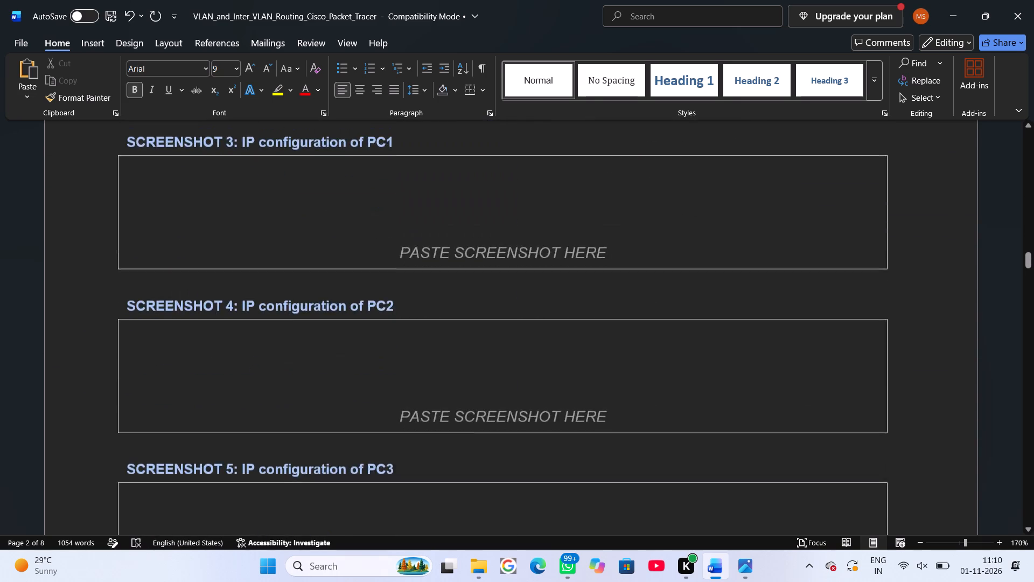
scroll(492, 232, up, 1)
click(487, 577)
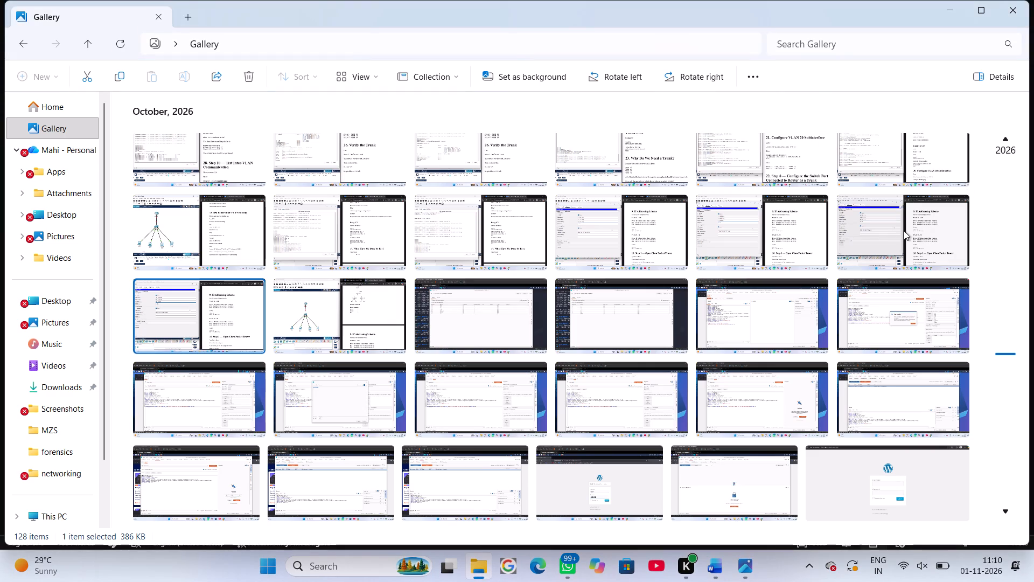
double_click(904, 231)
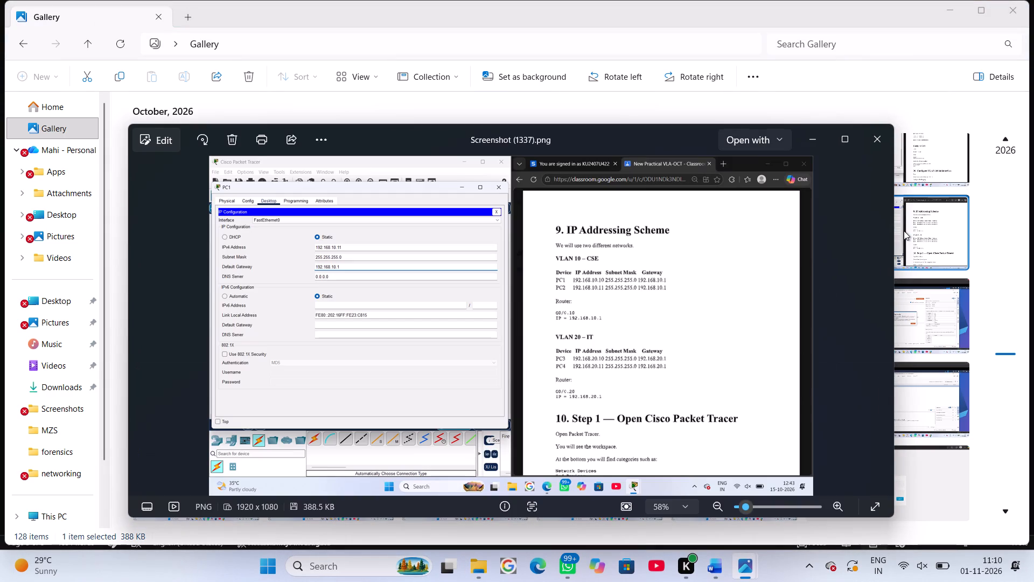
click(874, 143)
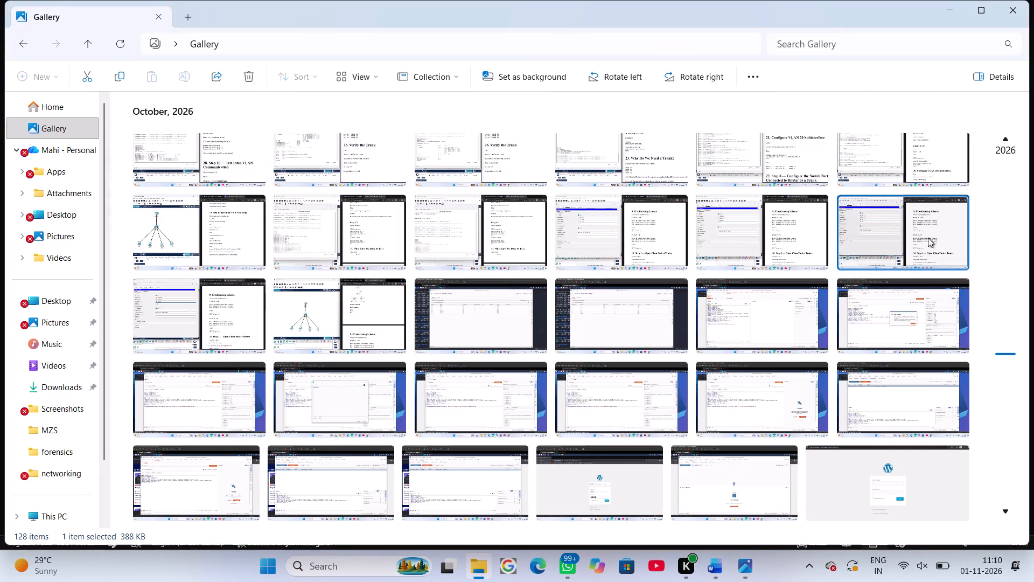
click(905, 230)
key(ctrl+c)
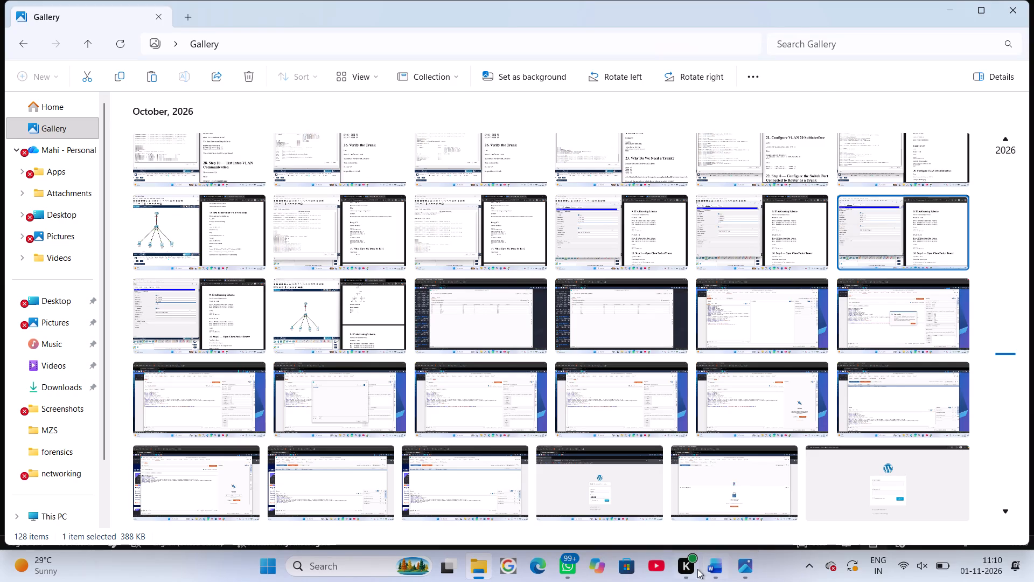
click(721, 571)
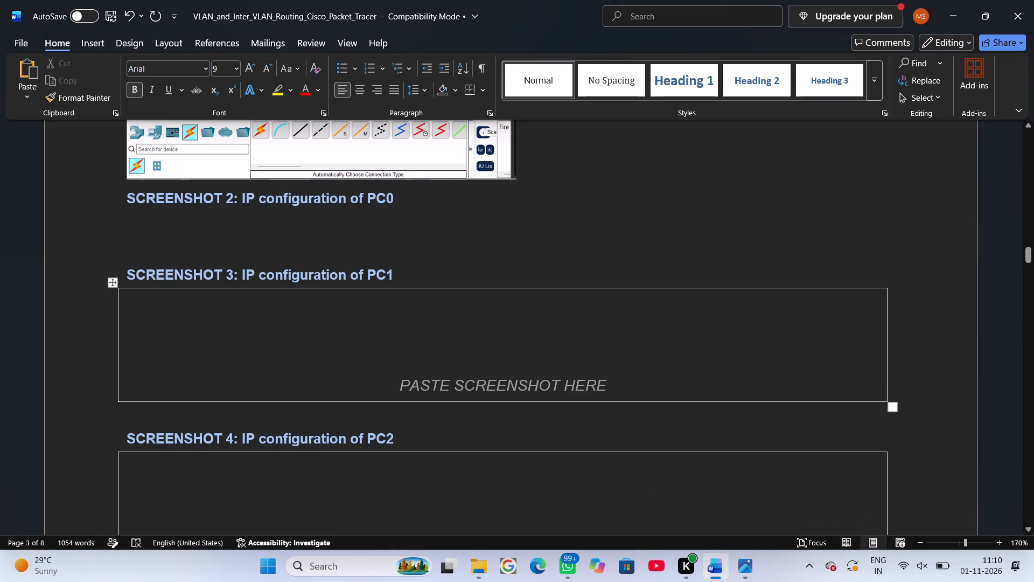
Delete the placeholder table under the "SCREENSHOT 3: IP configuration of PC1" caption and paste the copied PC1 image in its place.
click(677, 382)
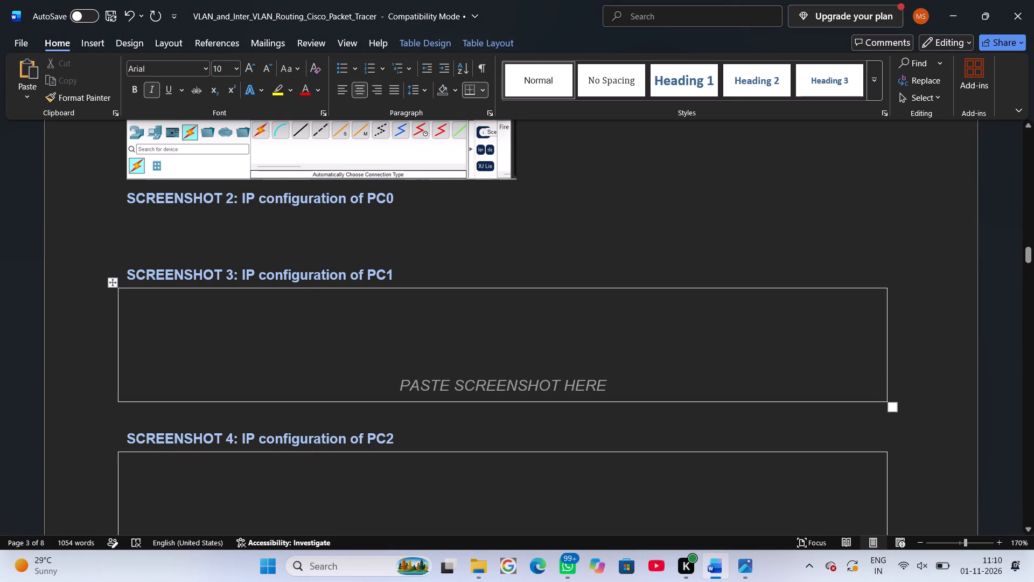
click(114, 282)
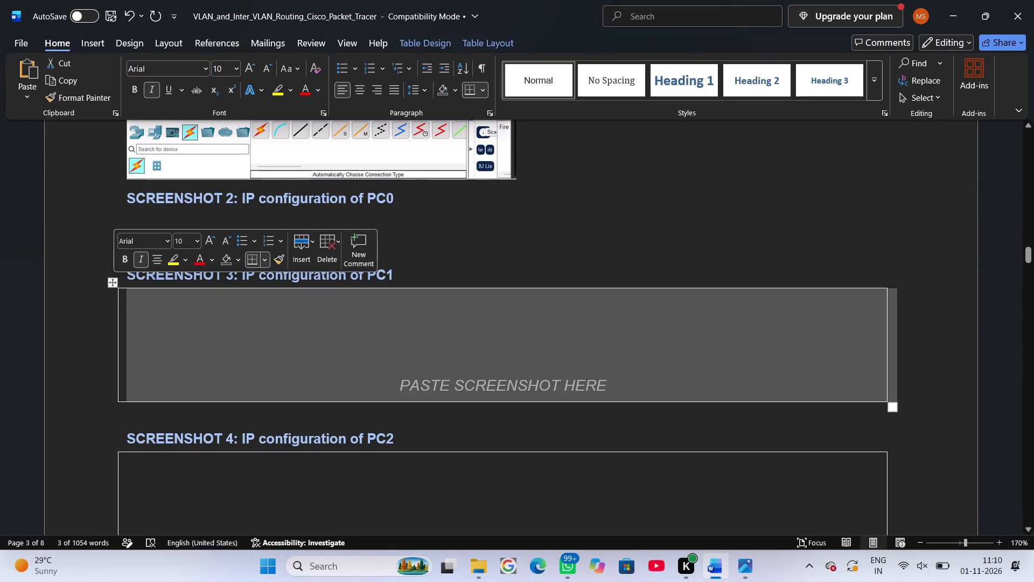
click(114, 282)
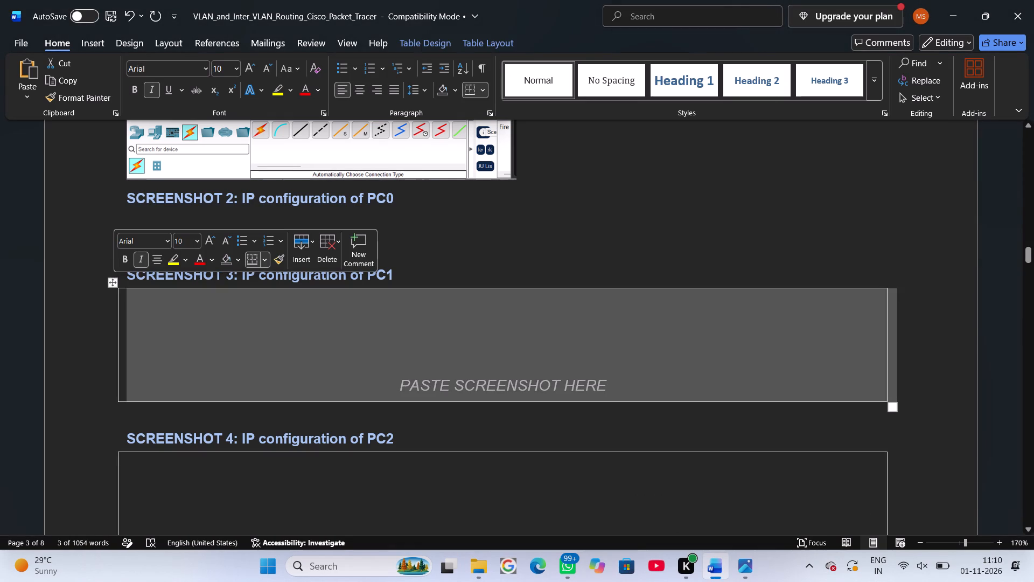
right_click(114, 282)
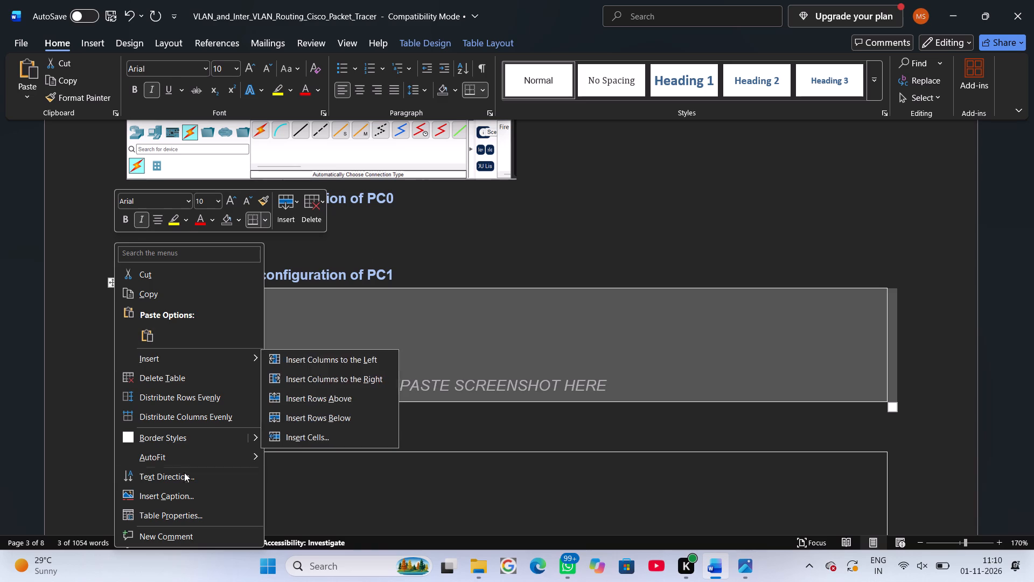
scroll(185, 475, down, 2)
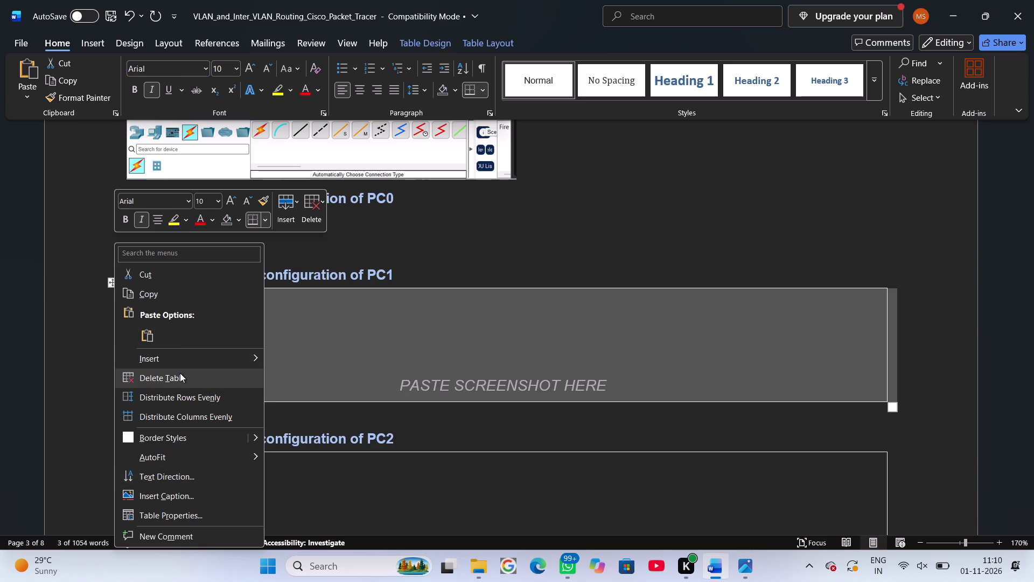
click(180, 376)
key(ctrl+v)
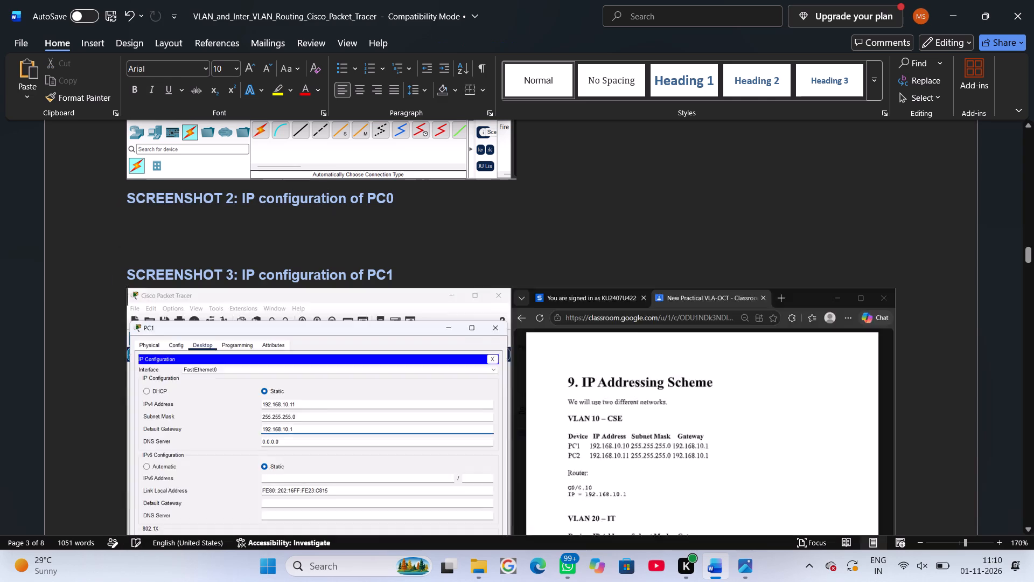
Crop the PC1 picture to the Packet Tracer window, cutting off the taskbar strip and the browser half.
right_click(180, 376)
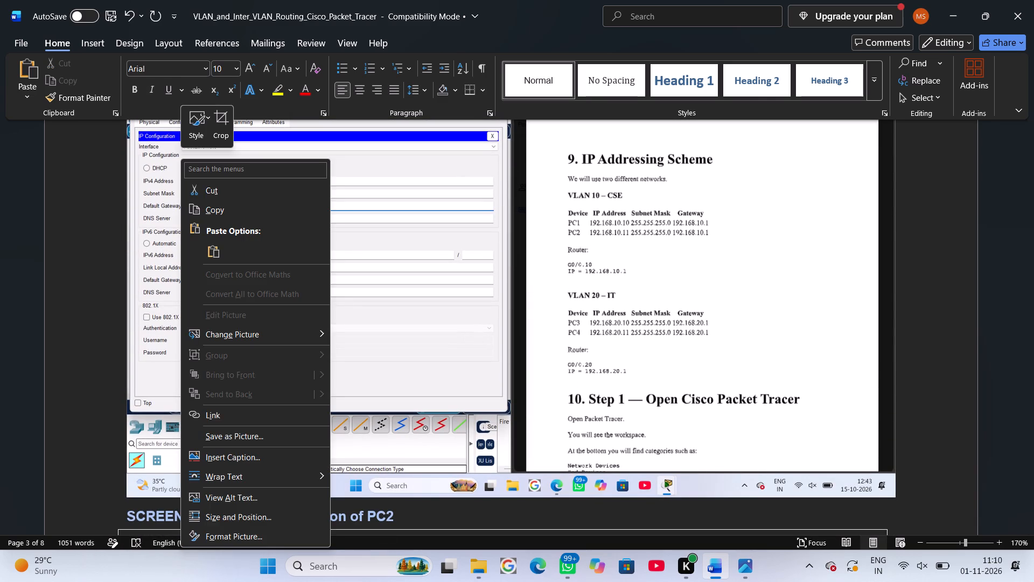
click(218, 123)
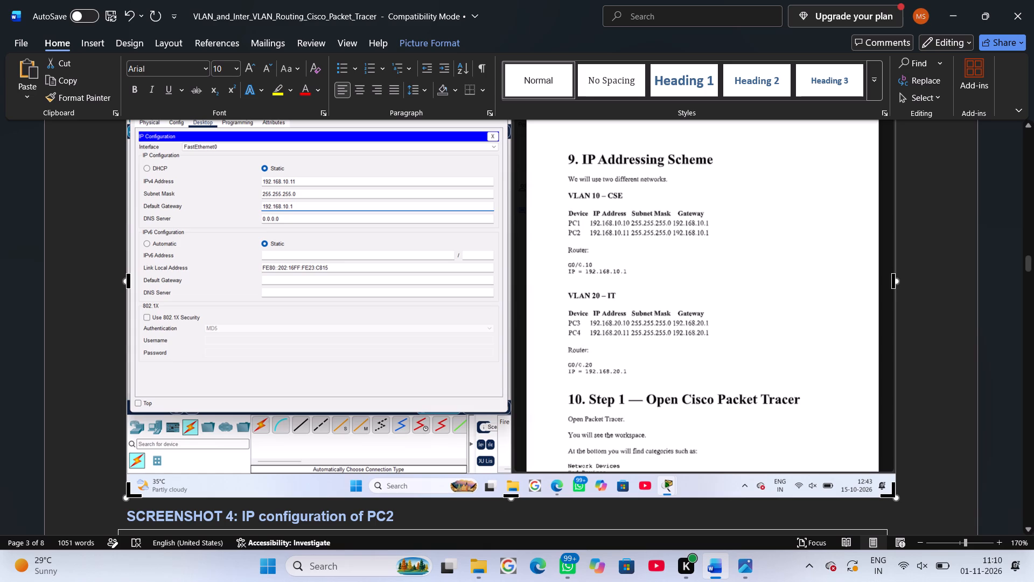
drag(508, 493, 507, 469)
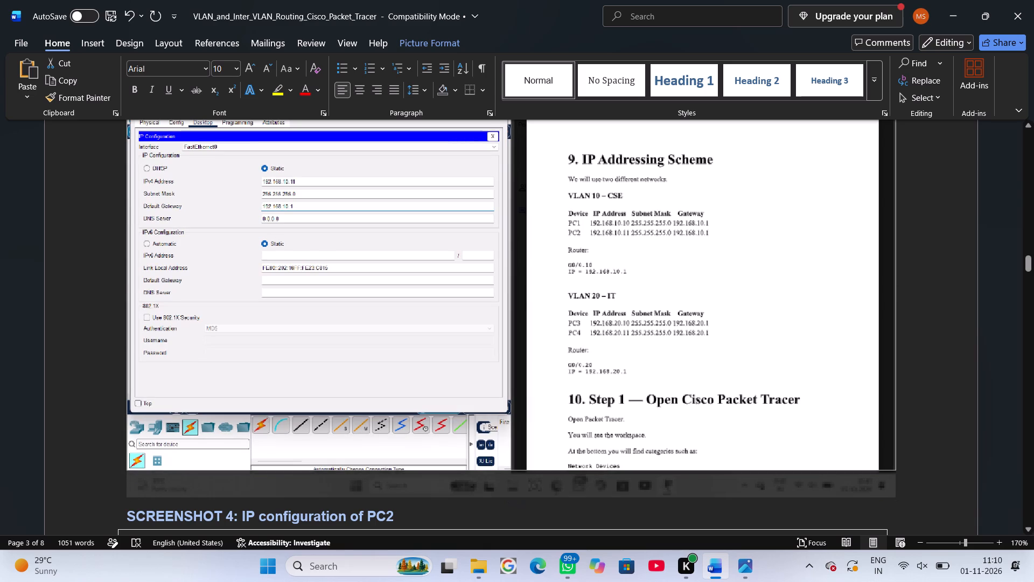
drag(507, 469, 507, 469)
drag(891, 267, 512, 346)
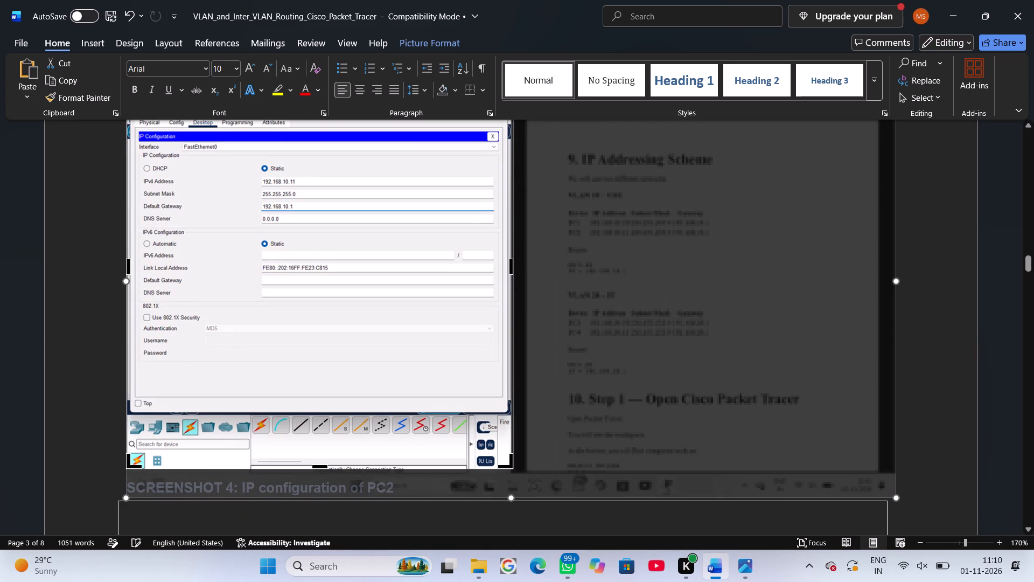
scroll(389, 335, up, 1)
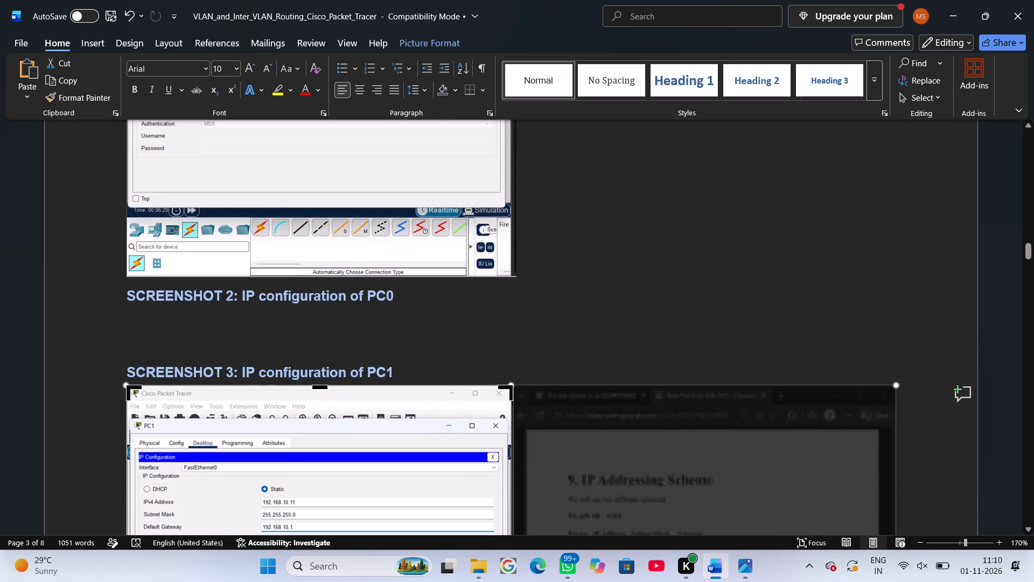
double_click(482, 335)
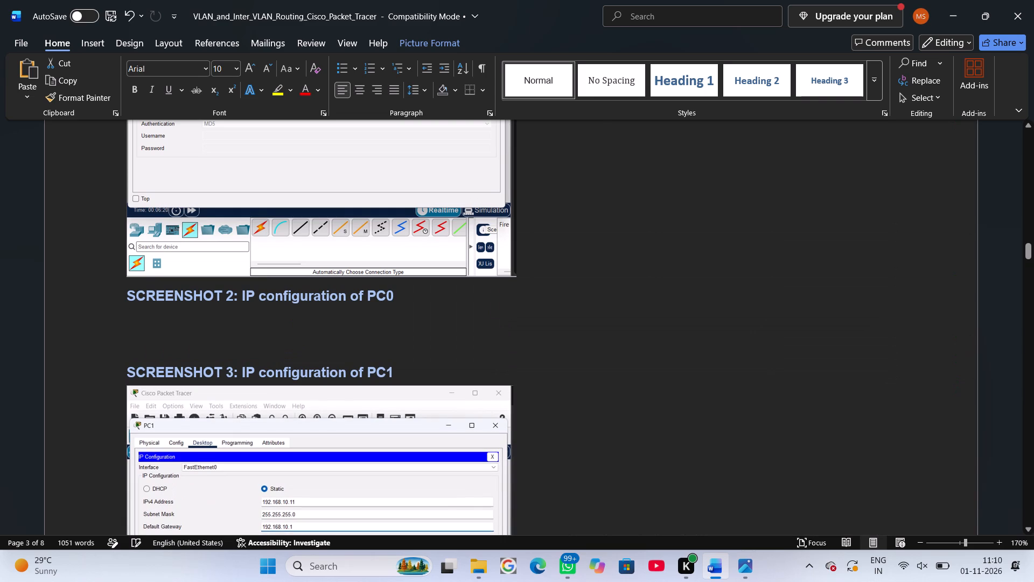
Move the caption "SCREENSHOT 3: IP configuration of PC1" from above the PC1 picture to a new line directly below it.
scroll(482, 335, down, 1)
drag(409, 196, 199, 223)
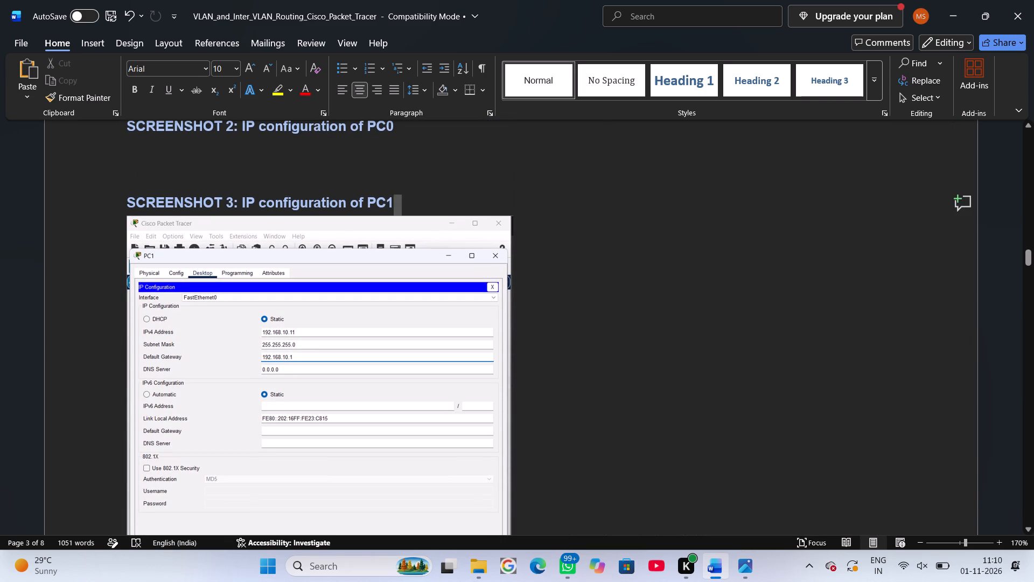
drag(199, 223, 119, 205)
key(ctrl+x)
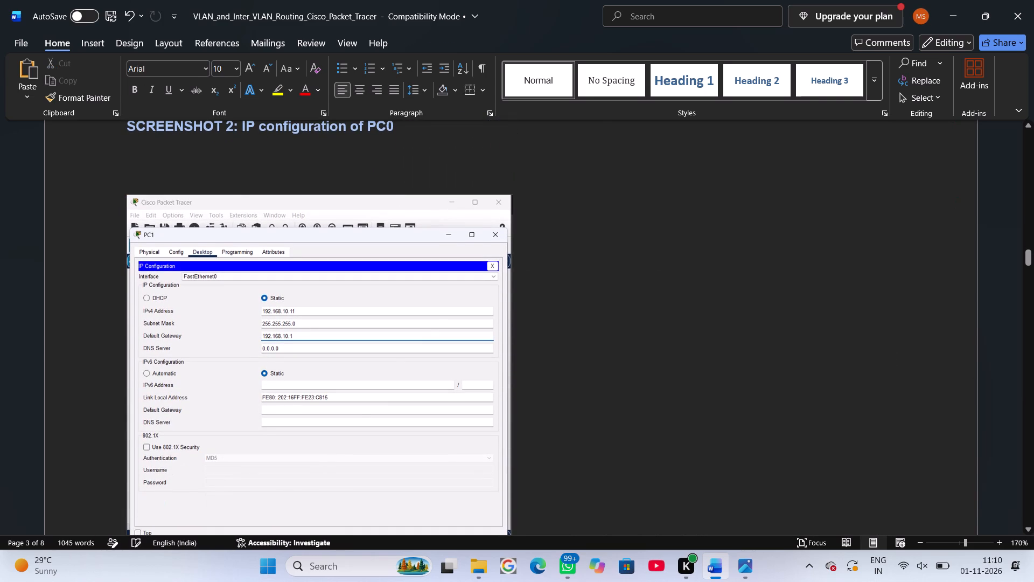
scroll(119, 205, down, 1)
scroll(119, 205, up, 1)
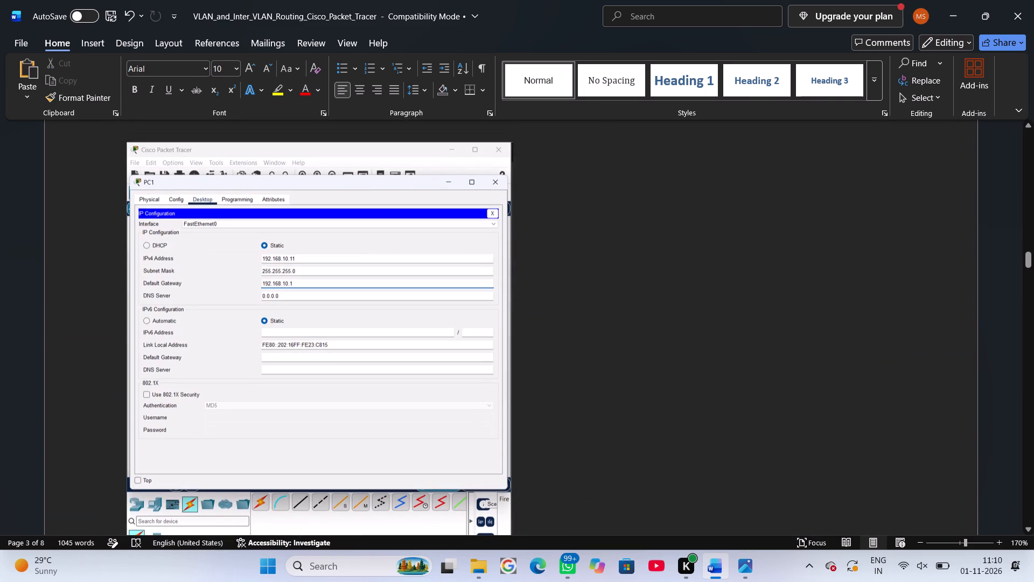
scroll(471, 412, down, 1)
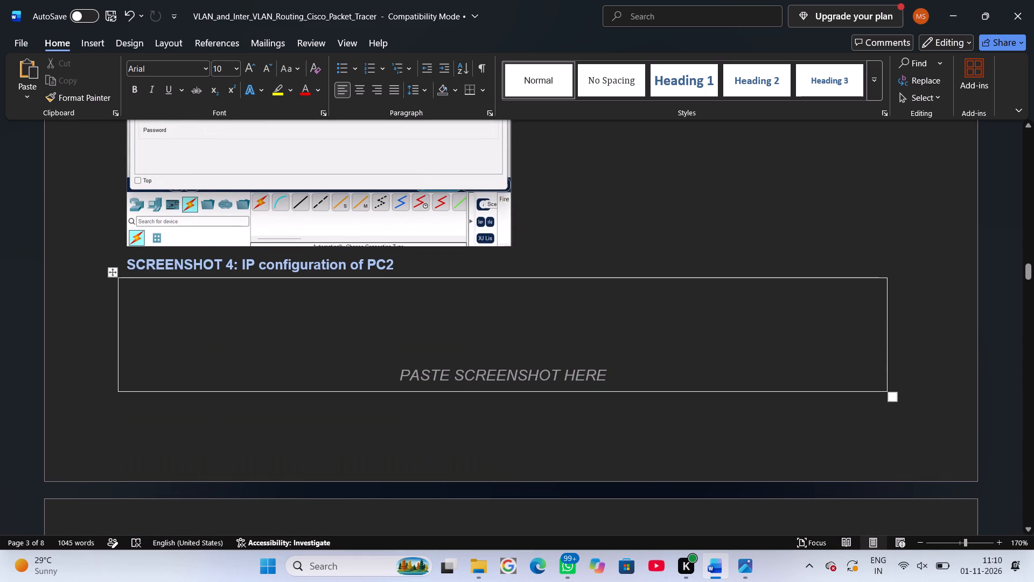
click(523, 244)
key(Return)
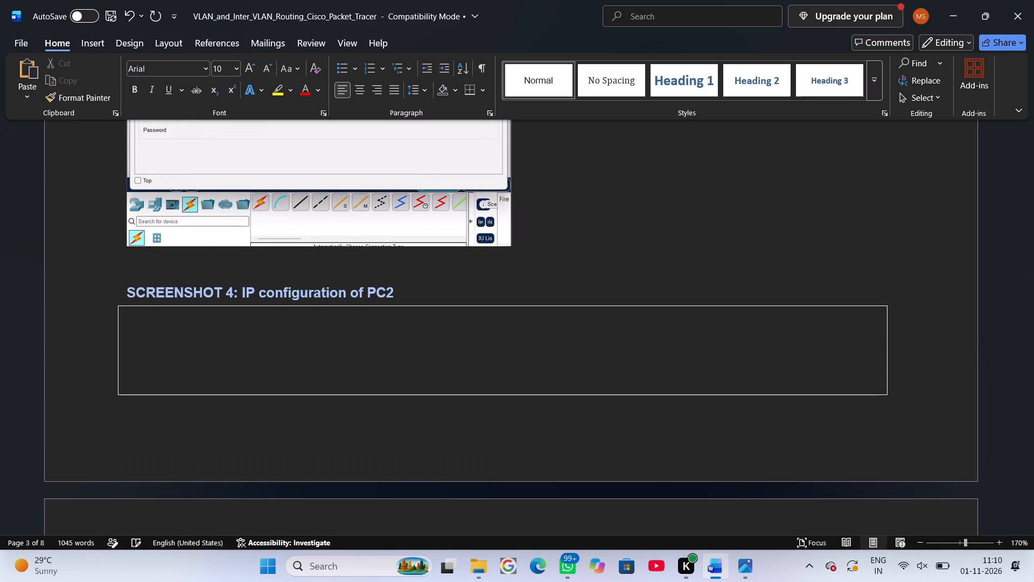
key(ctrl+v)
Remove the extra blank line between the Screenshot 2 caption and the PC1 picture.
scroll(523, 244, up, 2)
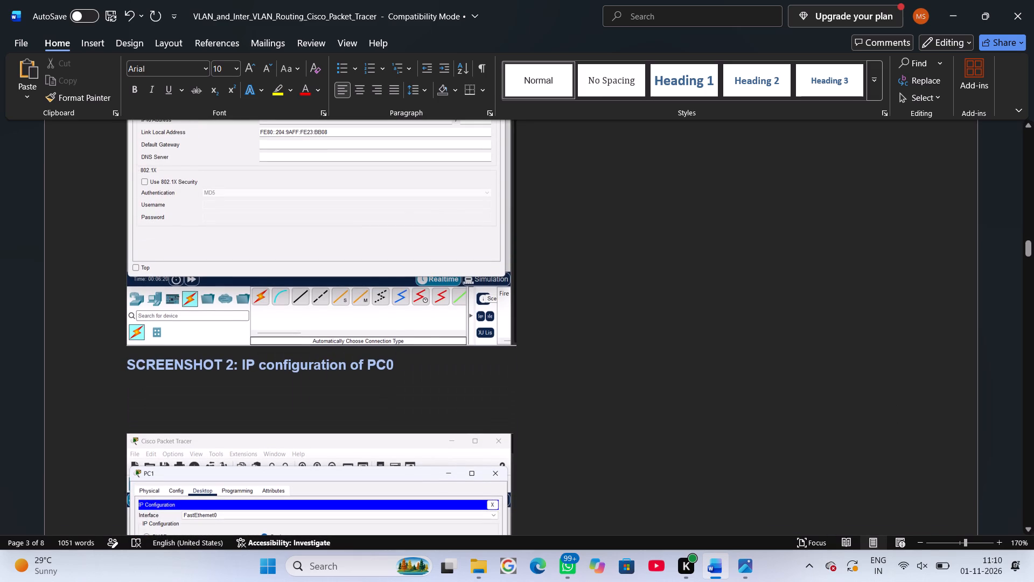
click(124, 413)
key(BackSpace)
In the IP Addressing Scheme table, set the IP addresses to 192.168.10.11 for PC1, 192.168.20.10 for PC2 and 192.168.20.11 for PC3.
scroll(124, 413, up, 1)
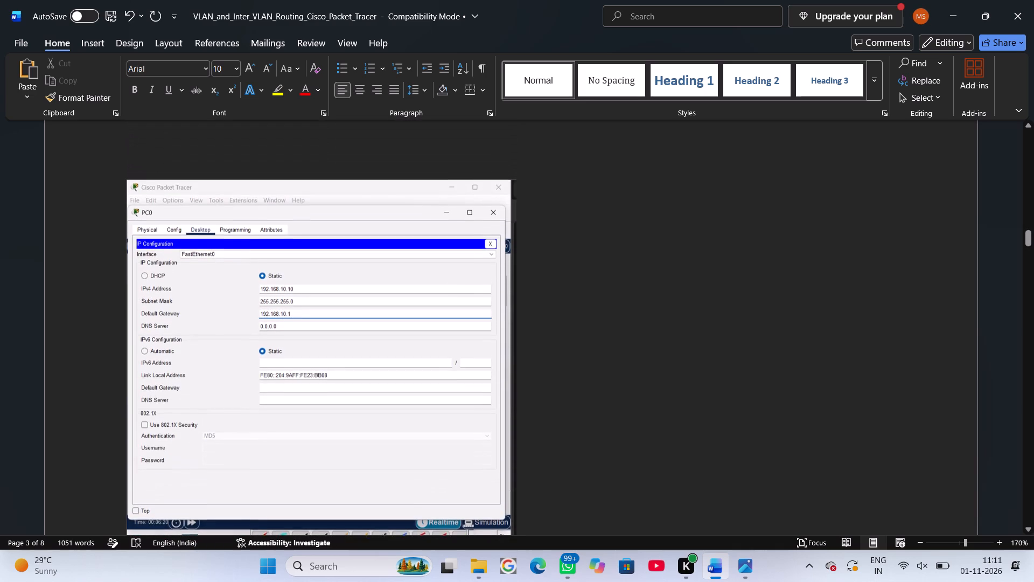
scroll(124, 413, up, 2)
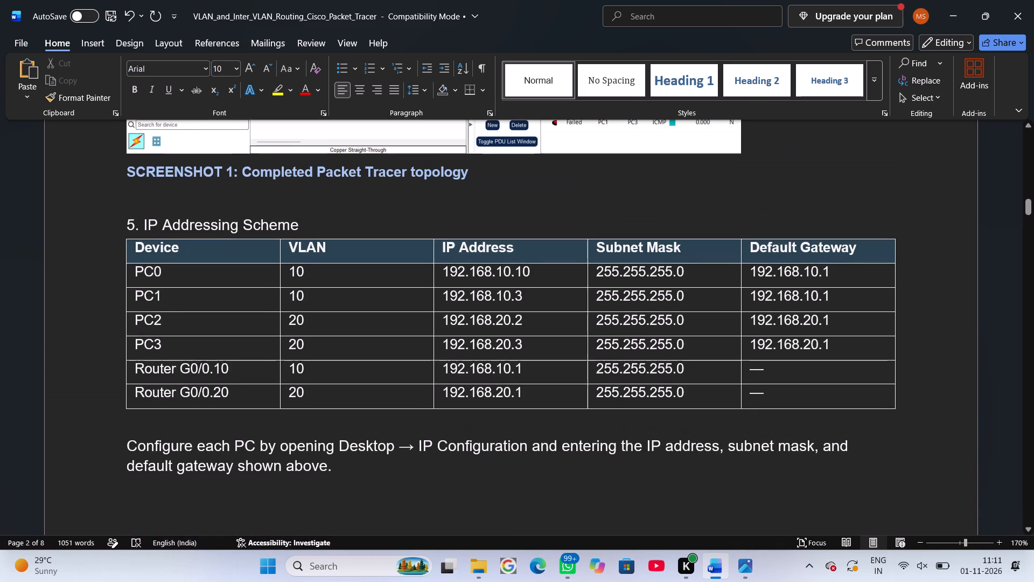
click(534, 300)
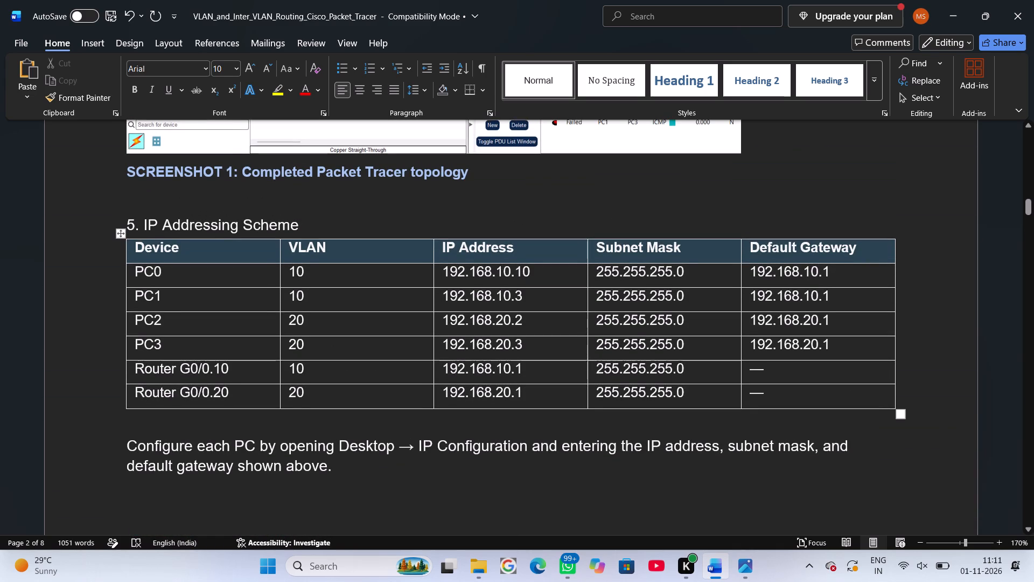
key(BackSpace)
text(11)
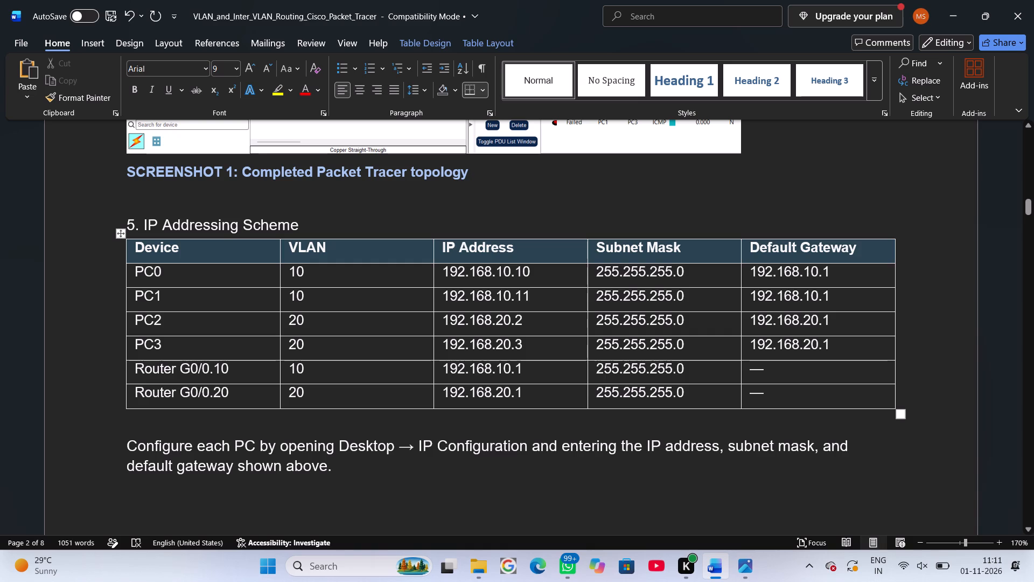
click(526, 323)
key(BackSpace)
text(10)
click(535, 349)
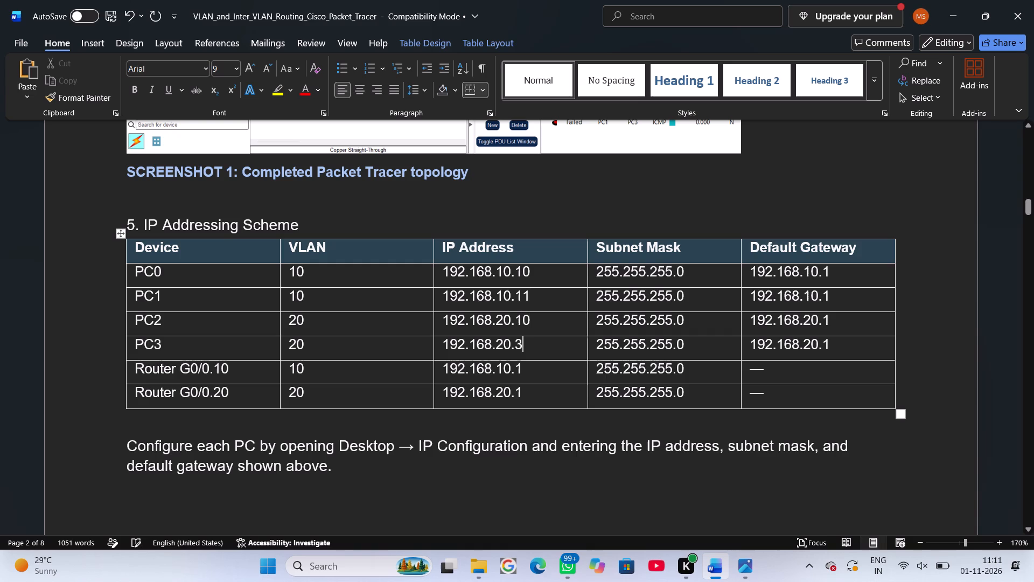
key(BackSpace)
text(11)
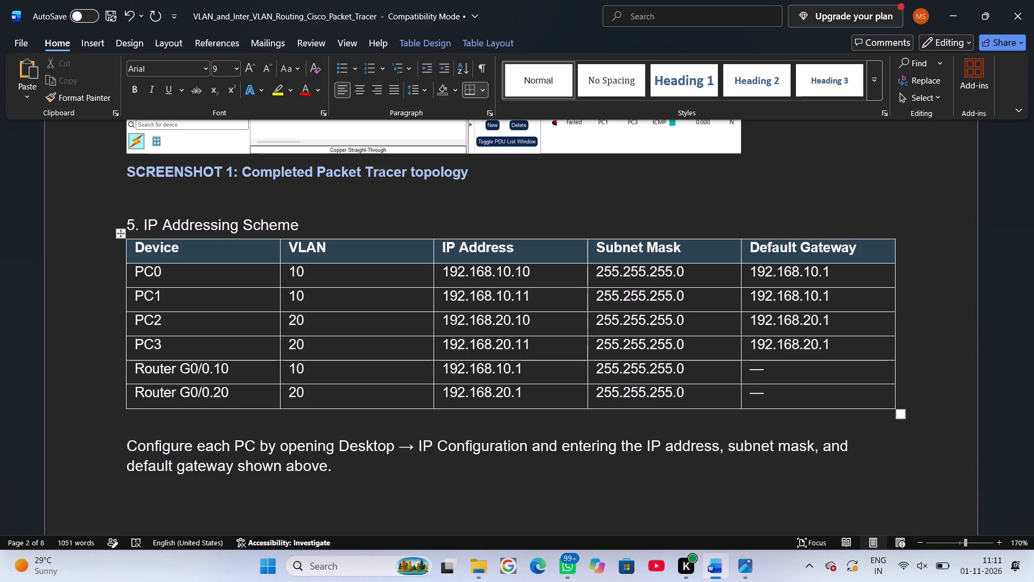
Clear the placeholder text and delete the placeholder table under the "SCREENSHOT 4: IP configuration of PC2" caption.
scroll(536, 465, down, 5)
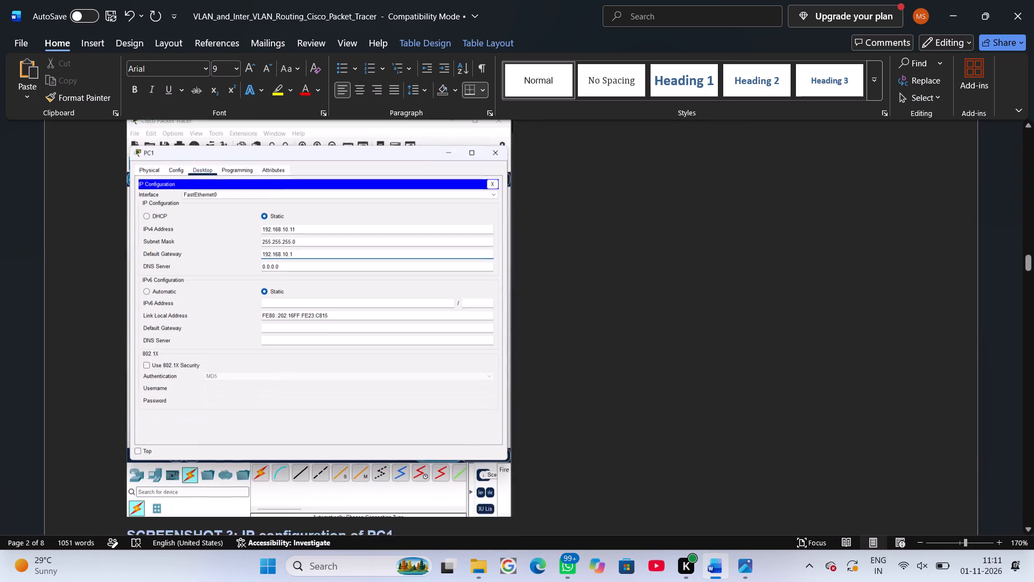
scroll(536, 465, down, 2)
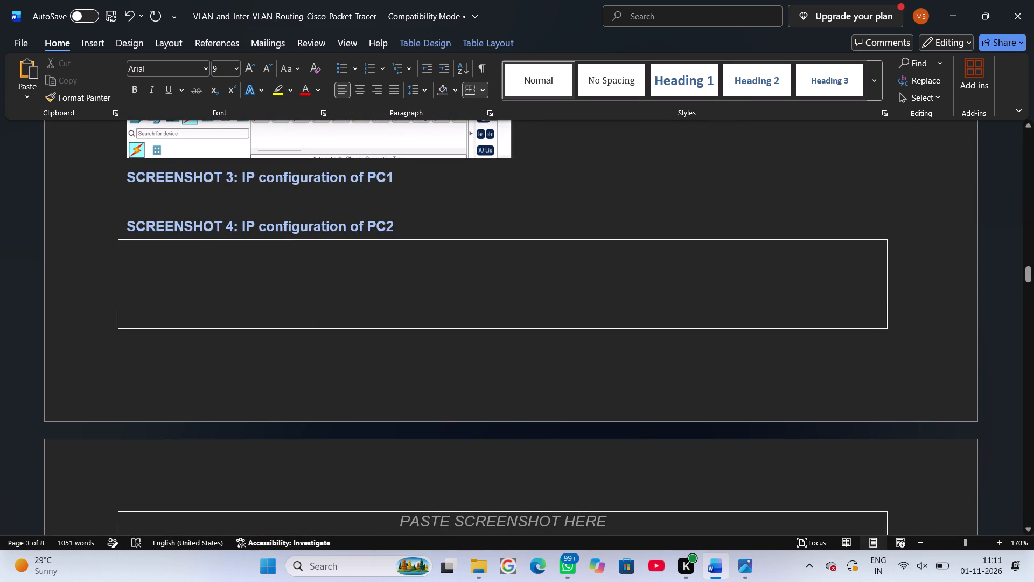
scroll(550, 307, down, 1)
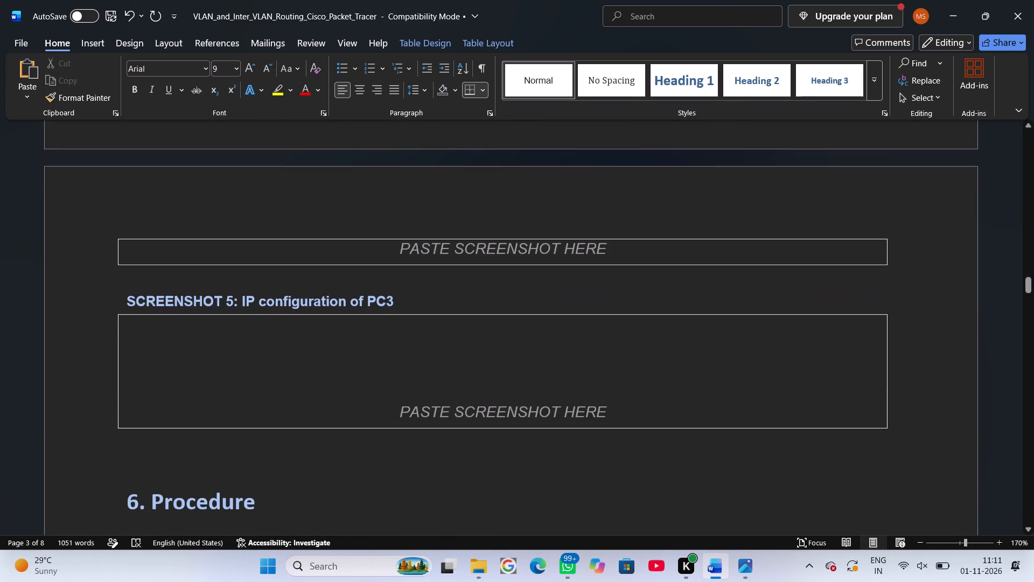
click(616, 251)
key(BackSpace)
key(BackSpace)
key(BackSpace)
key(BackSpace)
key(BackSpace)
key(BackSpace)
key(BackSpace)
key(BackSpace)
key(BackSpace)
key(BackSpace)
key(BackSpace)
key(BackSpace)
key(BackSpace)
key(BackSpace)
key(BackSpace)
key(BackSpace)
key(BackSpace)
key(BackSpace)
key(BackSpace)
key(BackSpace)
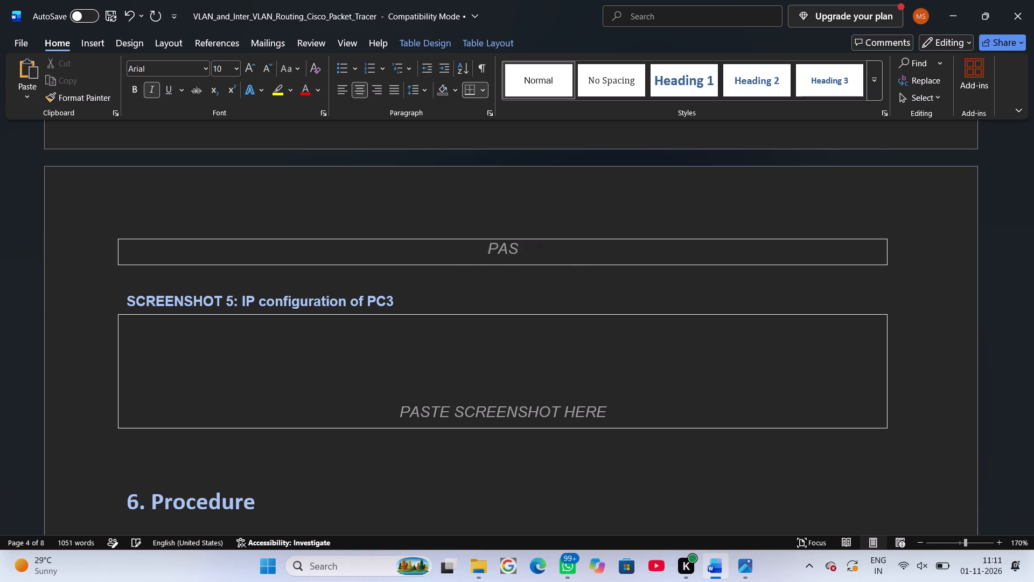
key(BackSpace)
key(BackSpace)
scroll(616, 251, up, 1)
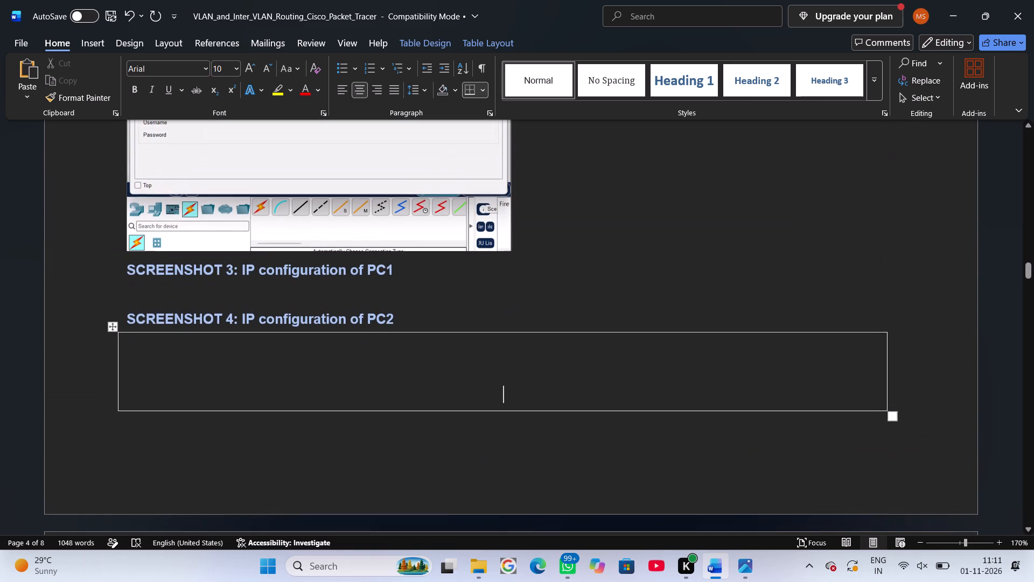
right_click(117, 326)
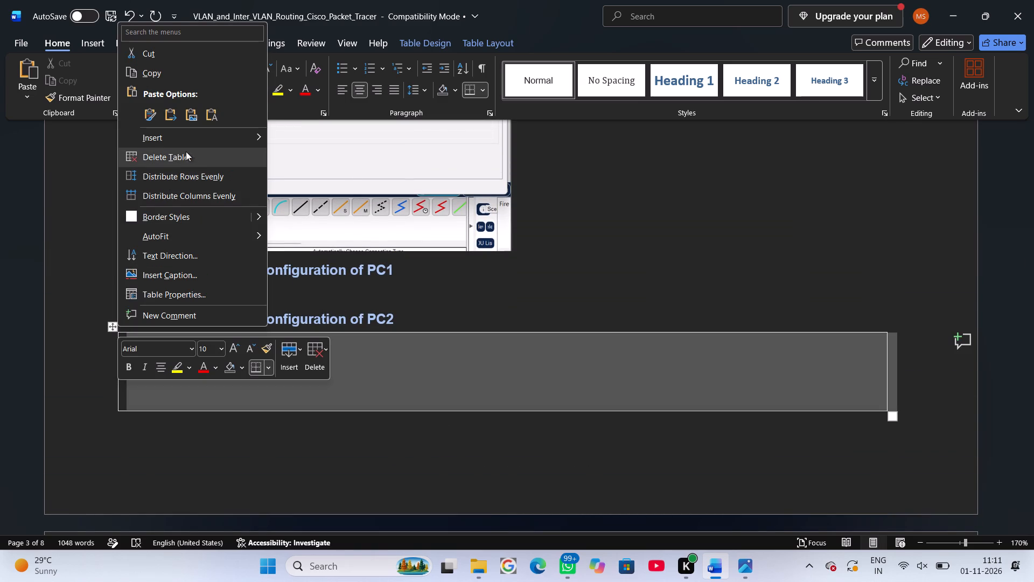
click(183, 158)
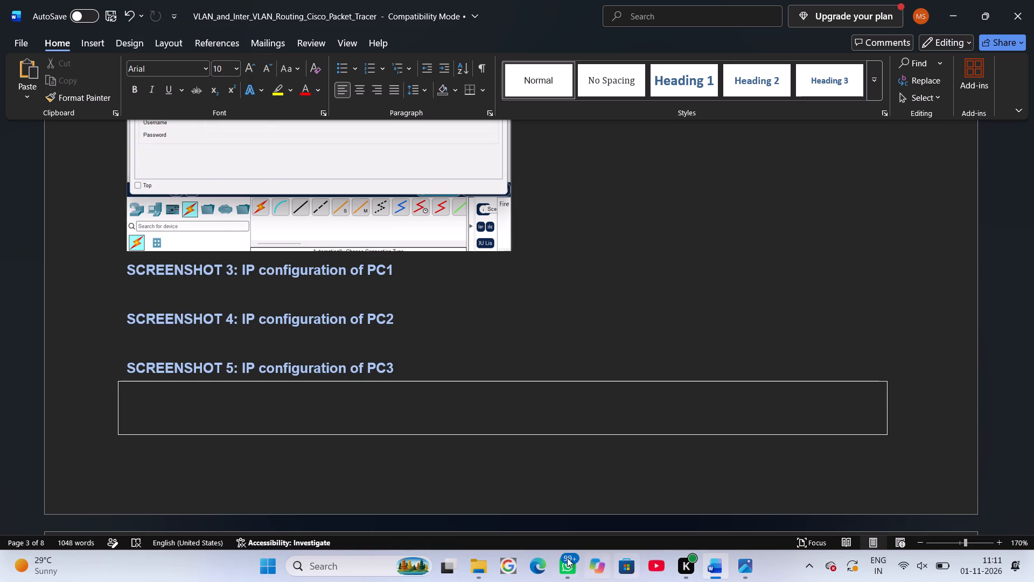
Copy the PC2 IP configuration screenshot from the File Explorer Gallery and paste it into Word below the Screenshot 4 caption.
click(490, 569)
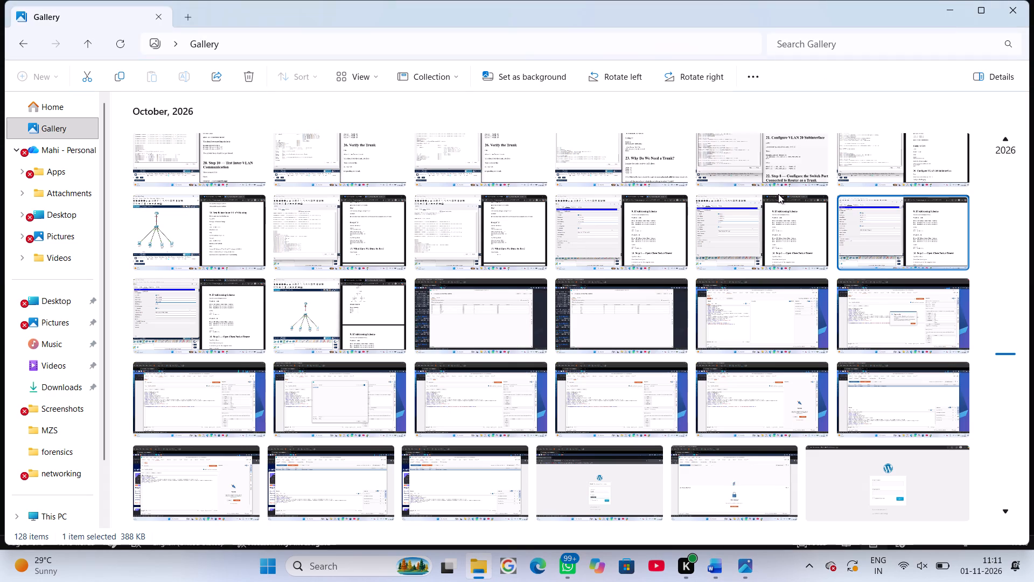
click(758, 240)
click(758, 240)
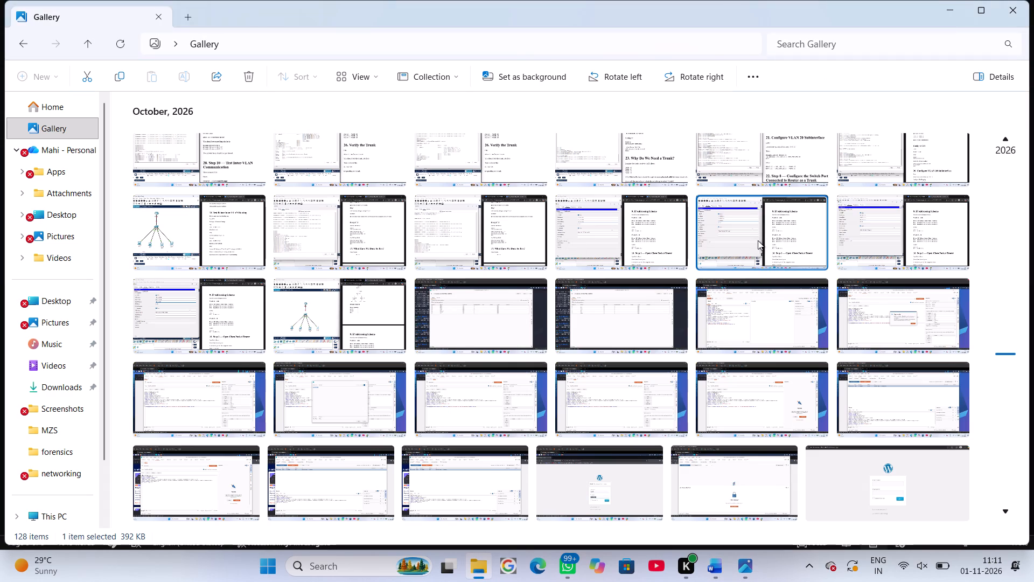
key(ctrl+c)
click(722, 570)
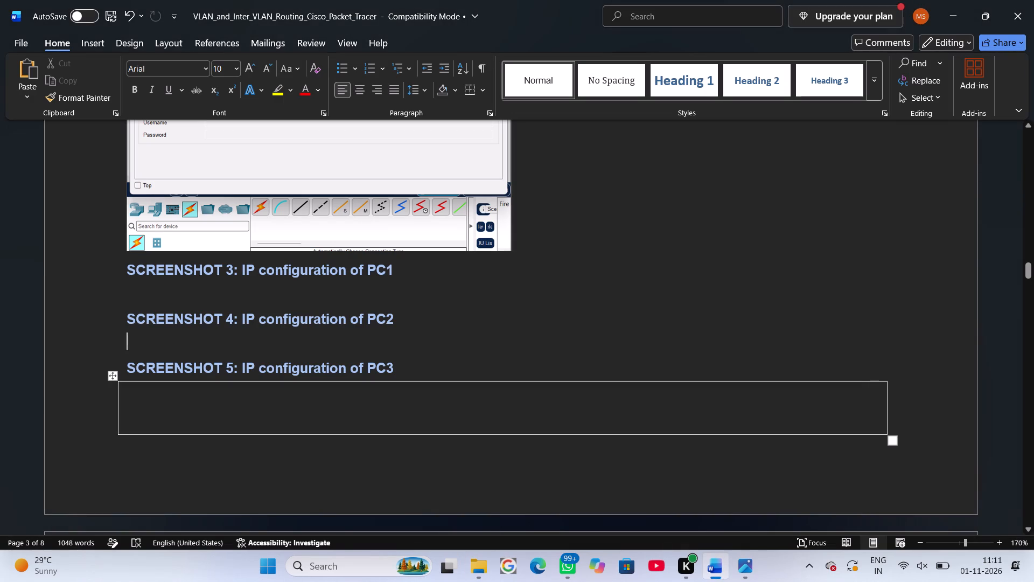
key(ctrl+v)
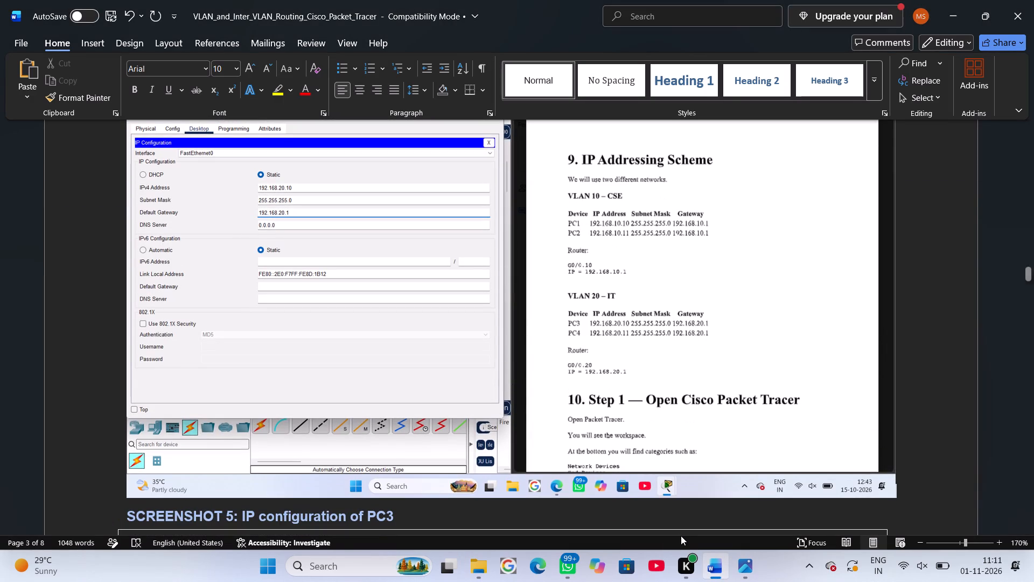
Crop the PC2 picture to the Packet Tracer window, cutting off the taskbar and the document beside it.
right_click(690, 484)
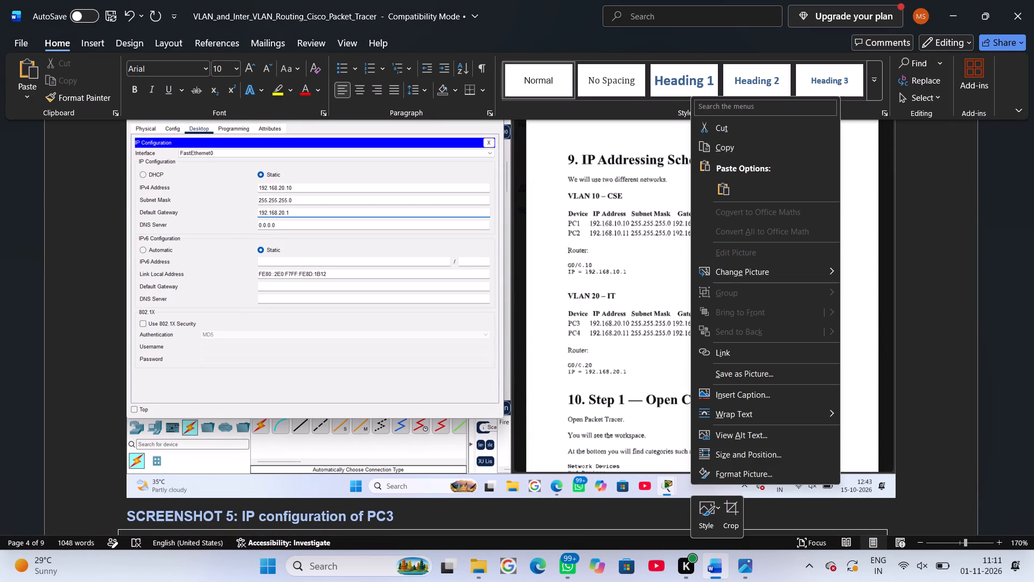
click(729, 519)
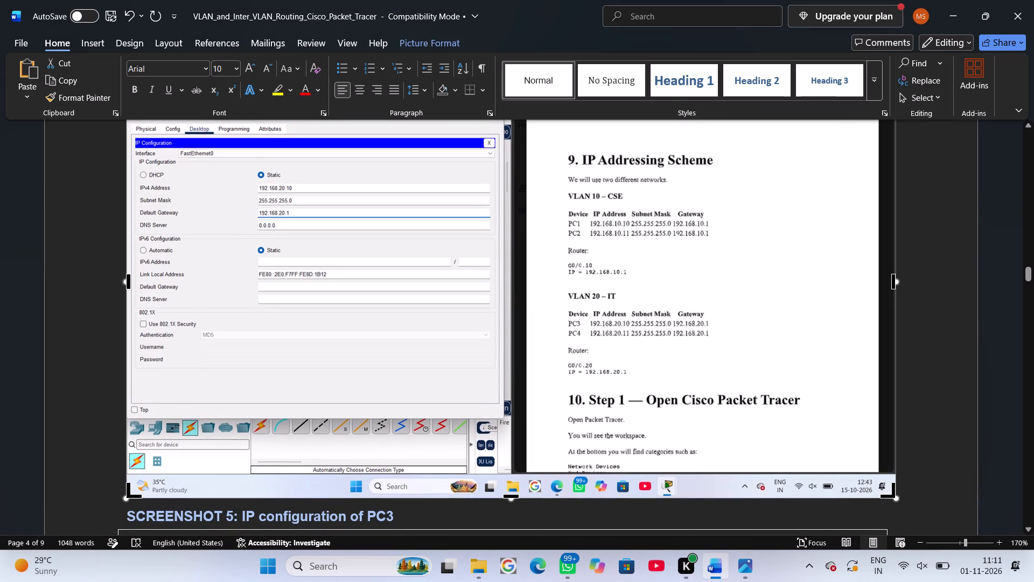
drag(513, 495, 512, 481)
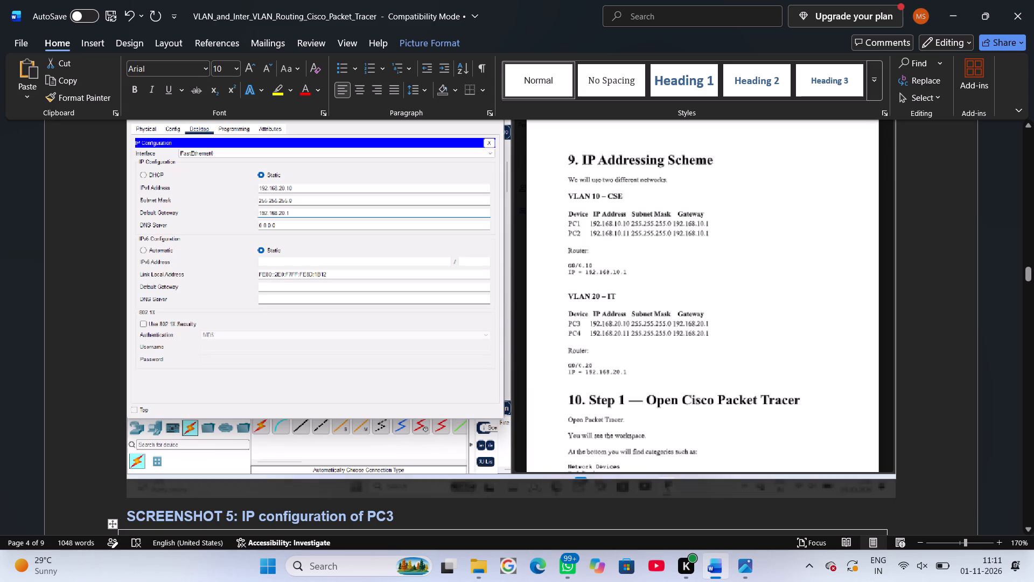
drag(512, 481, 512, 472)
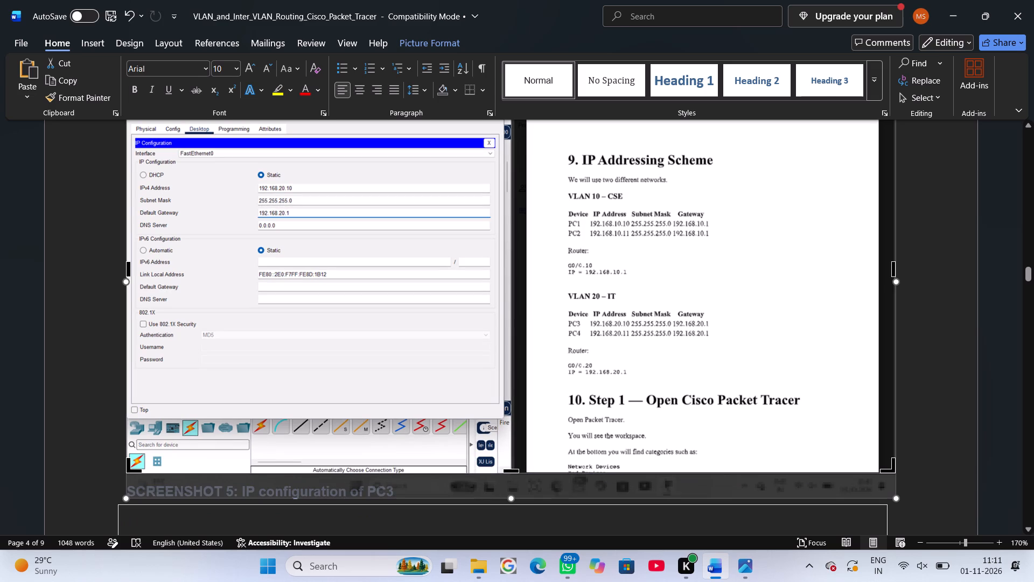
drag(893, 268, 496, 305)
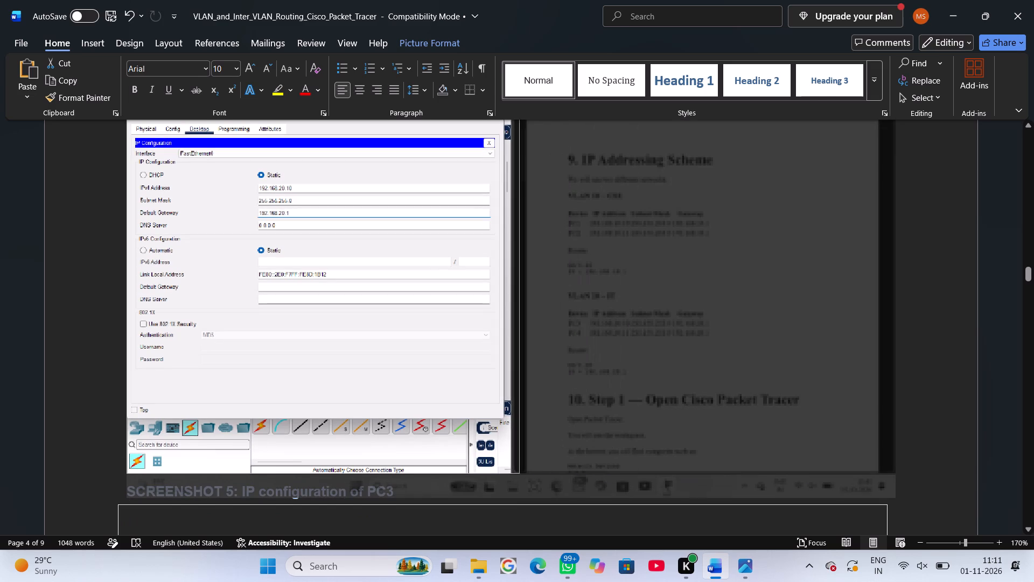
drag(496, 305, 512, 311)
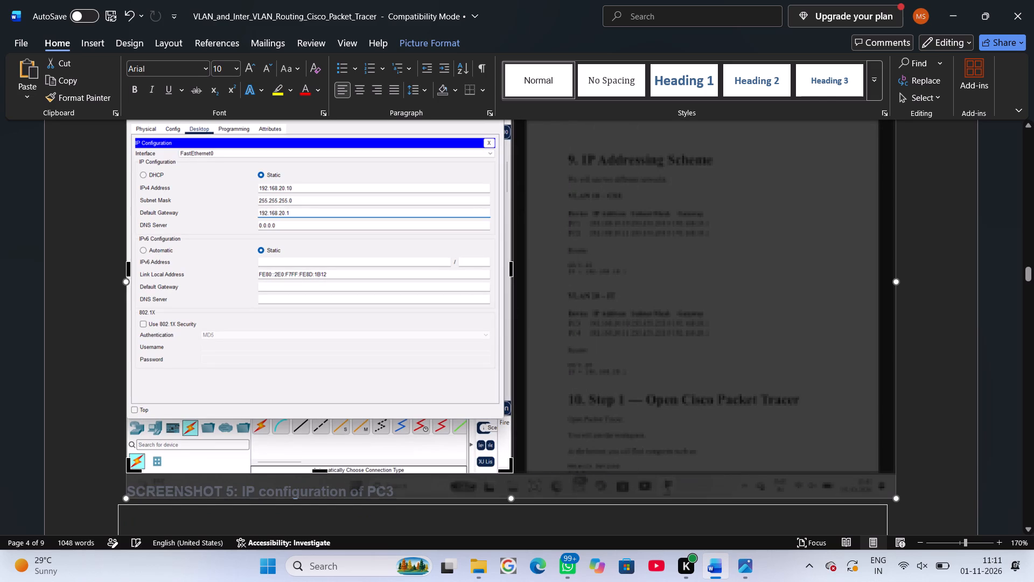
scroll(512, 311, up, 1)
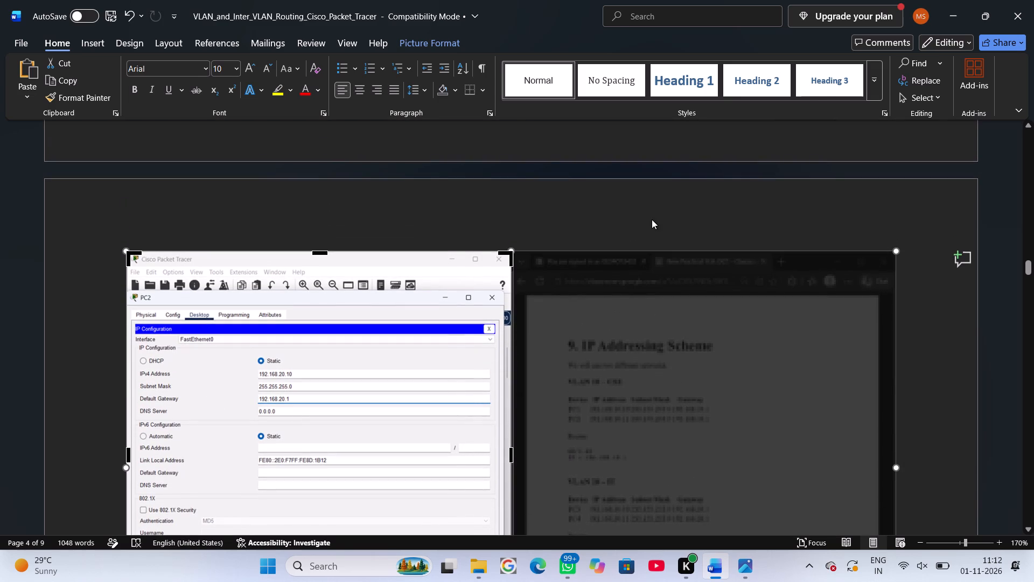
click(652, 219)
Move the caption "SCREENSHOT 4: IP configuration of PC2" from above the PC2 picture to a new line directly below it.
scroll(652, 219, up, 2)
scroll(652, 219, down, 1)
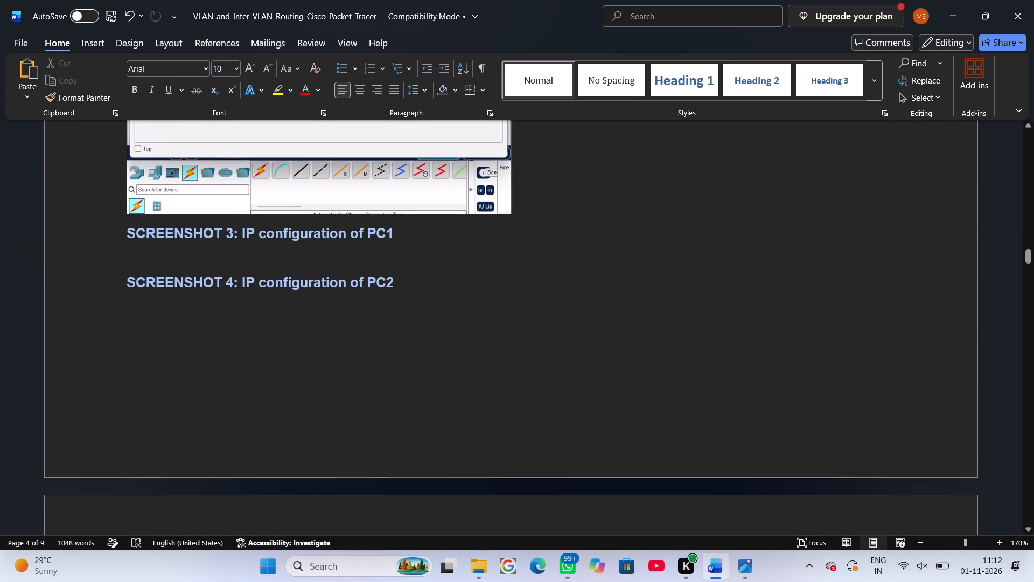
scroll(419, 283, right, 1)
scroll(419, 283, up, 1)
scroll(419, 283, right, 1)
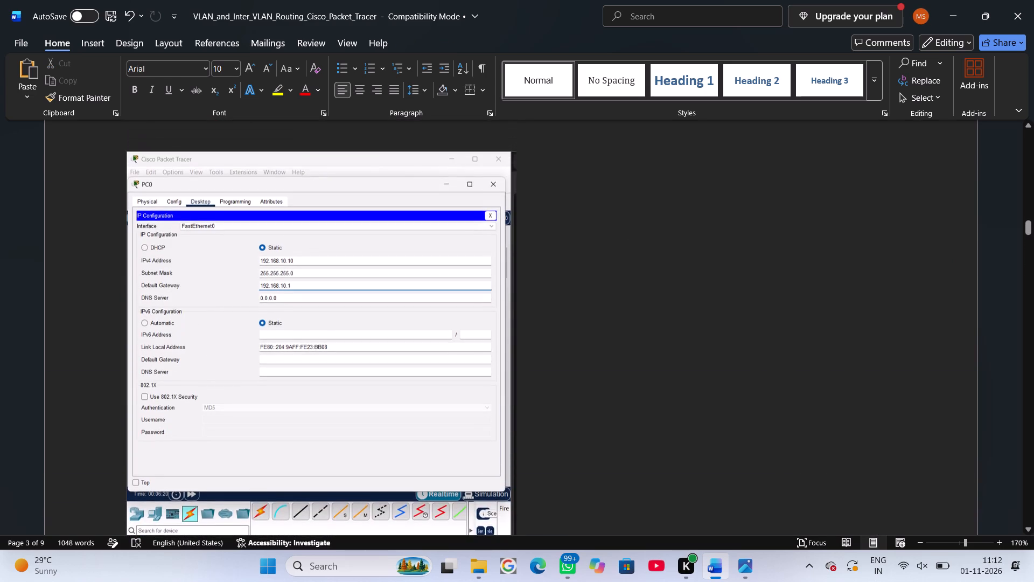
scroll(419, 283, down, 3)
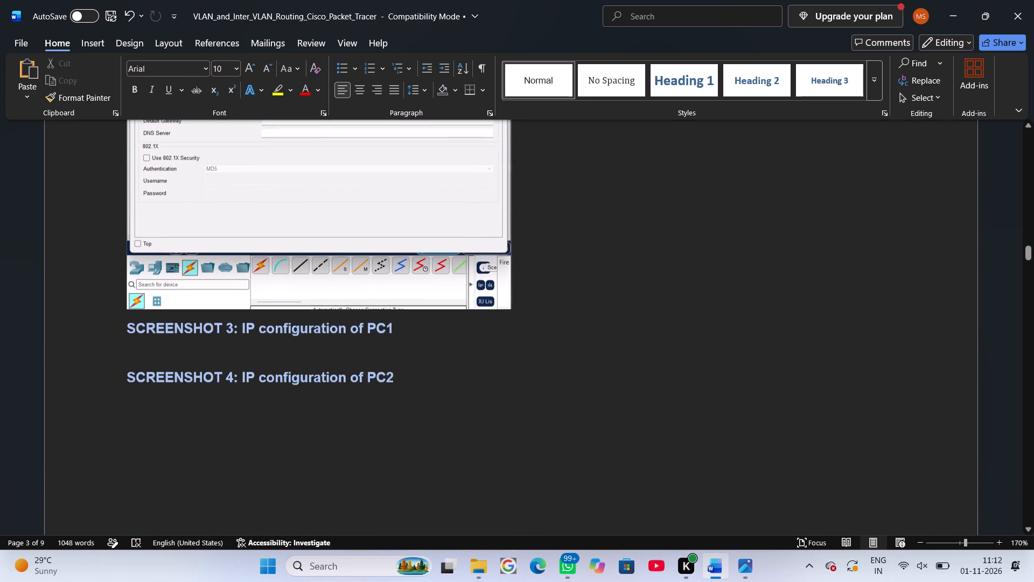
drag(406, 365, 128, 372)
key(ctrl+c)
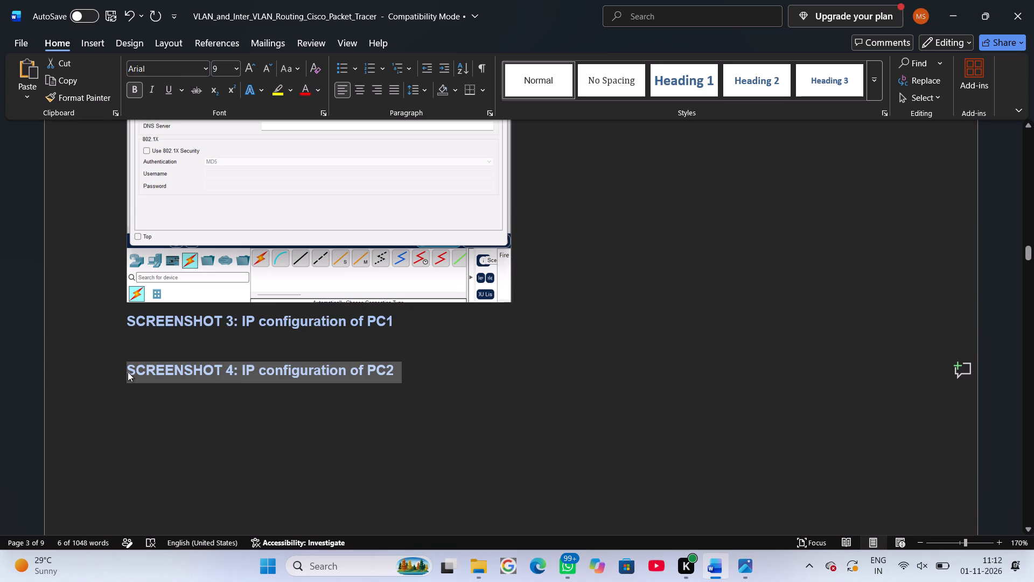
key(ctrl+x)
scroll(128, 372, down, 1)
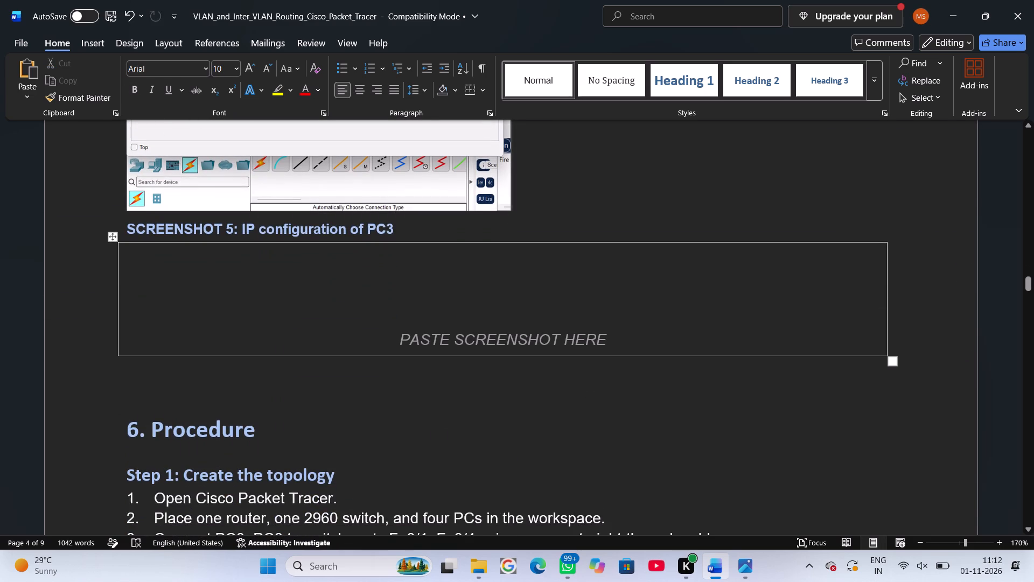
click(536, 202)
key(Return)
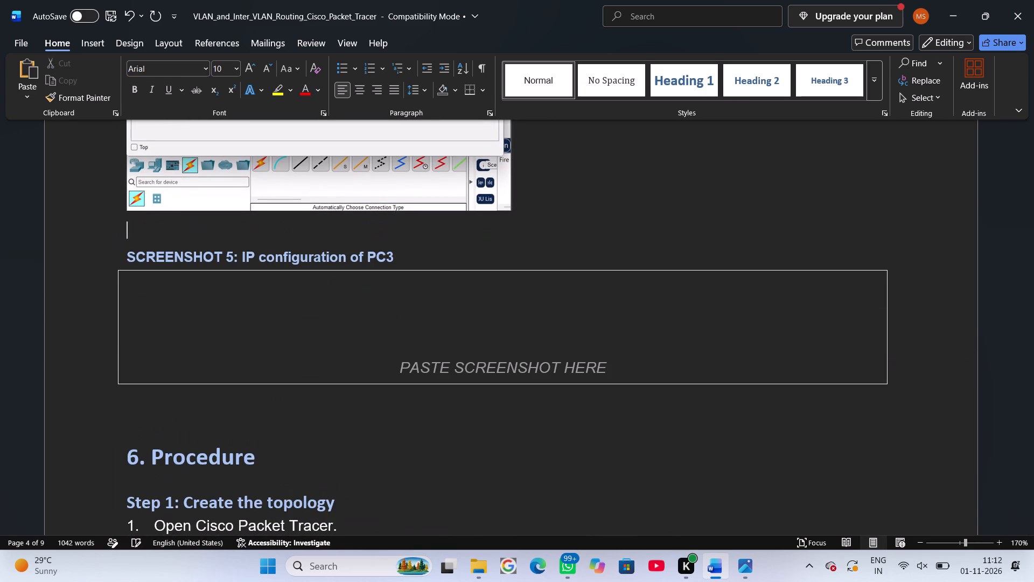
key(ctrl+v)
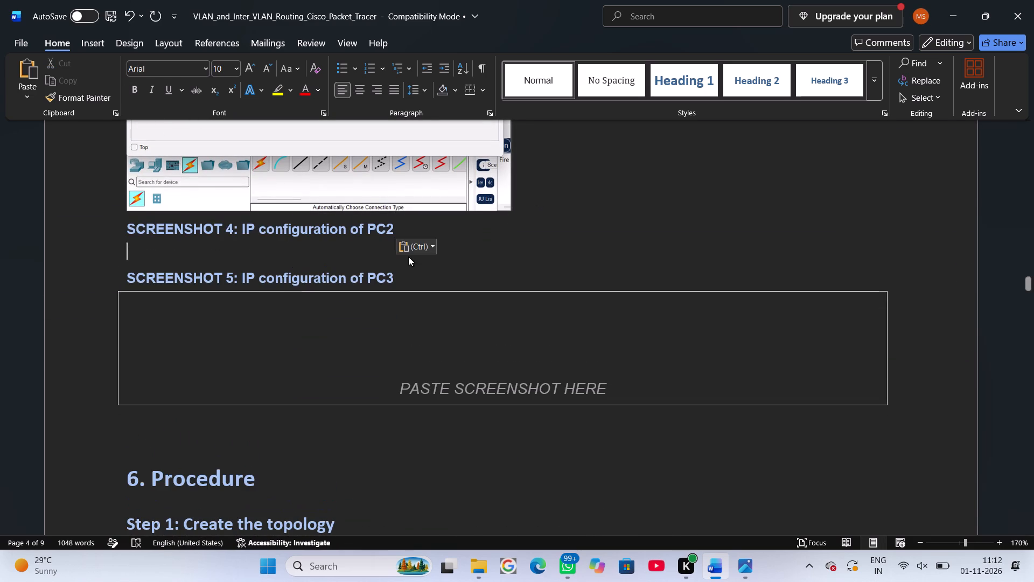
Clear the placeholder text and delete the placeholder table under the "SCREENSHOT 5: IP configuration of PC3" caption.
click(640, 388)
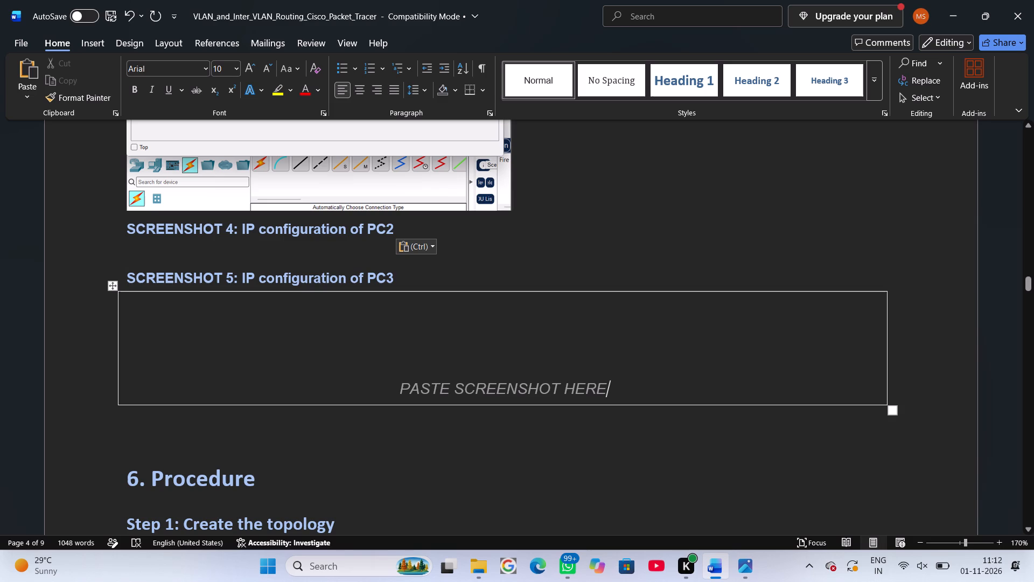
key(BackSpace)
key(BackSpace)
key(BackSpace)
key(BackSpace)
key(BackSpace)
key(BackSpace)
key(BackSpace)
key(BackSpace)
key(BackSpace)
key(BackSpace)
key(BackSpace)
key(BackSpace)
key(BackSpace)
key(BackSpace)
key(BackSpace)
key(BackSpace)
key(BackSpace)
key(BackSpace)
key(BackSpace)
key(BackSpace)
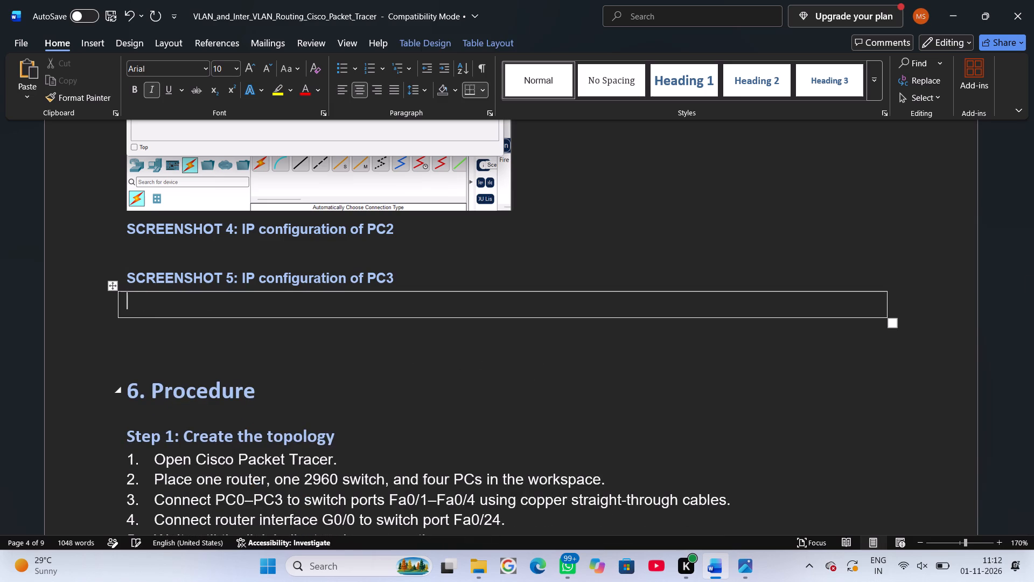
click(115, 280)
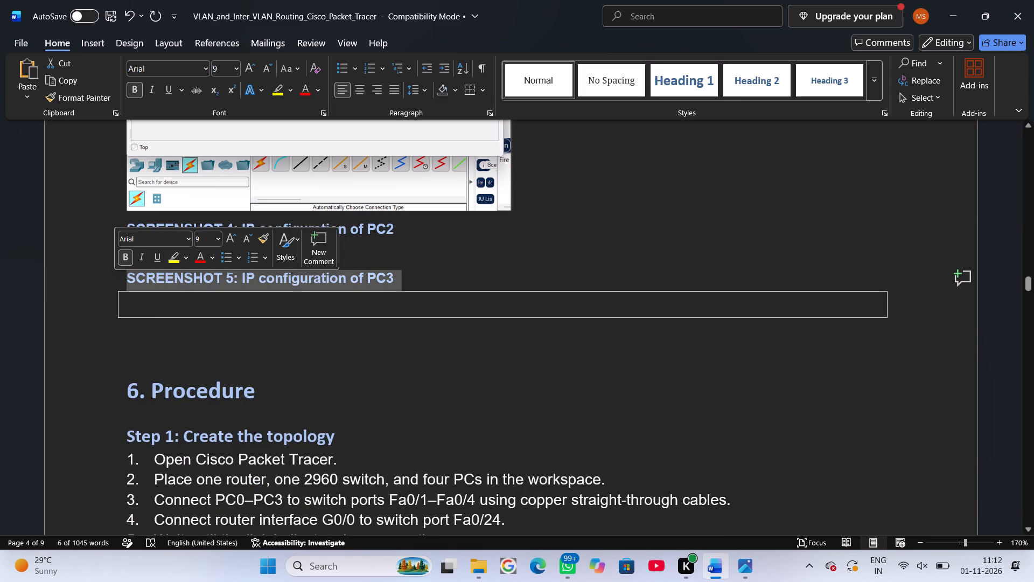
click(210, 296)
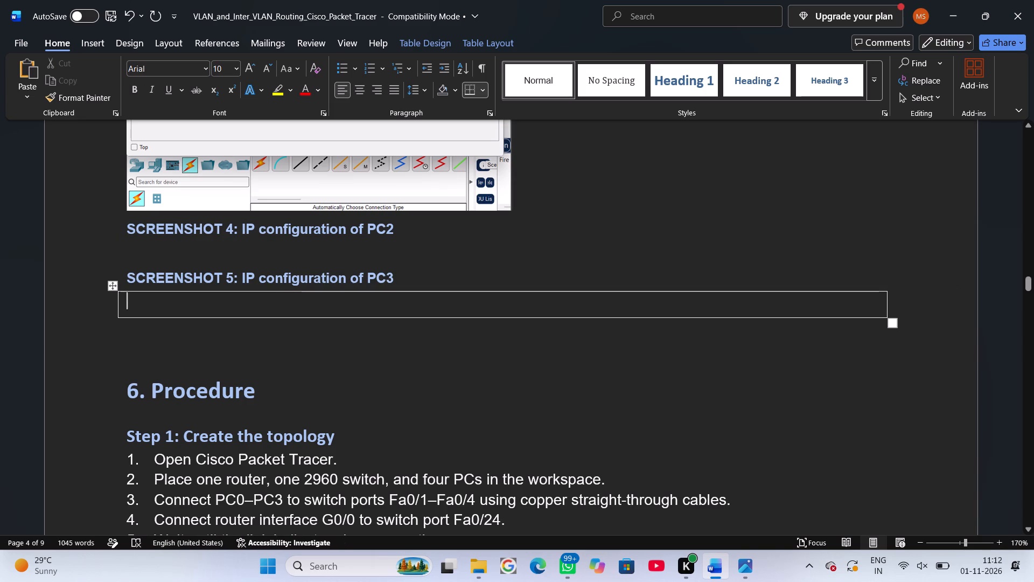
right_click(150, 315)
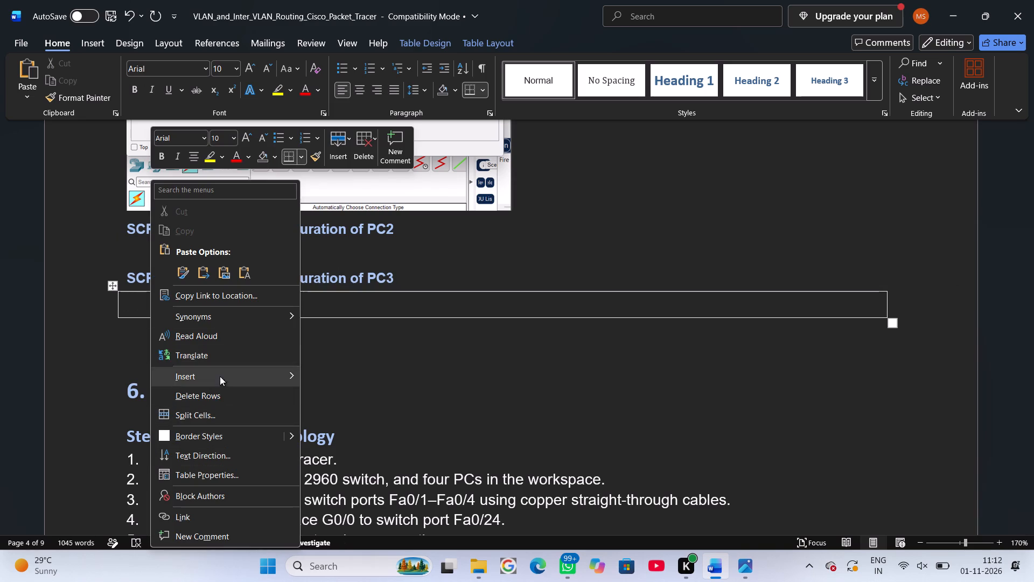
click(220, 390)
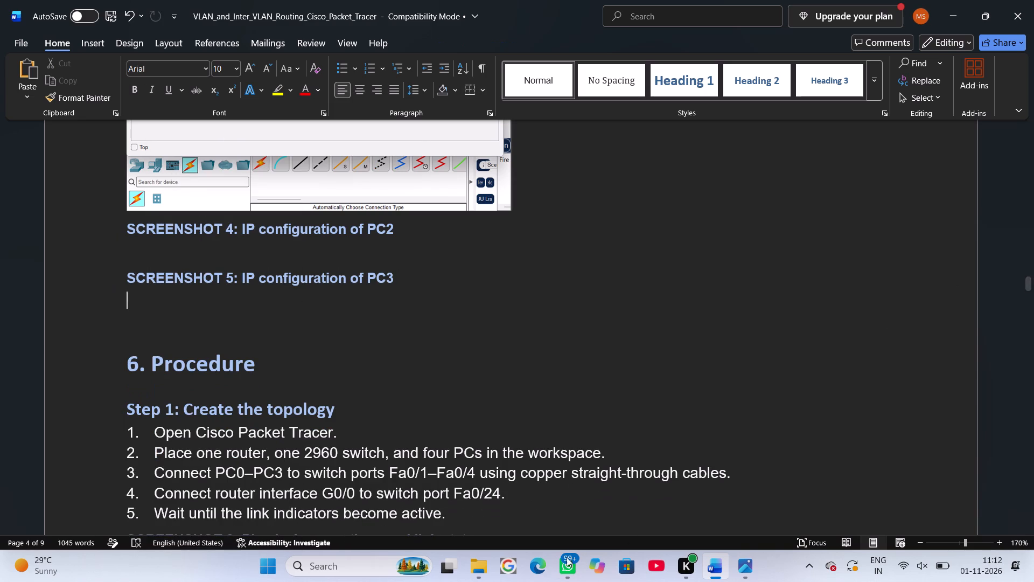
Copy the PC3 IP configuration screenshot from the File Explorer Gallery and paste it into Word below the Screenshot 5 caption.
click(481, 581)
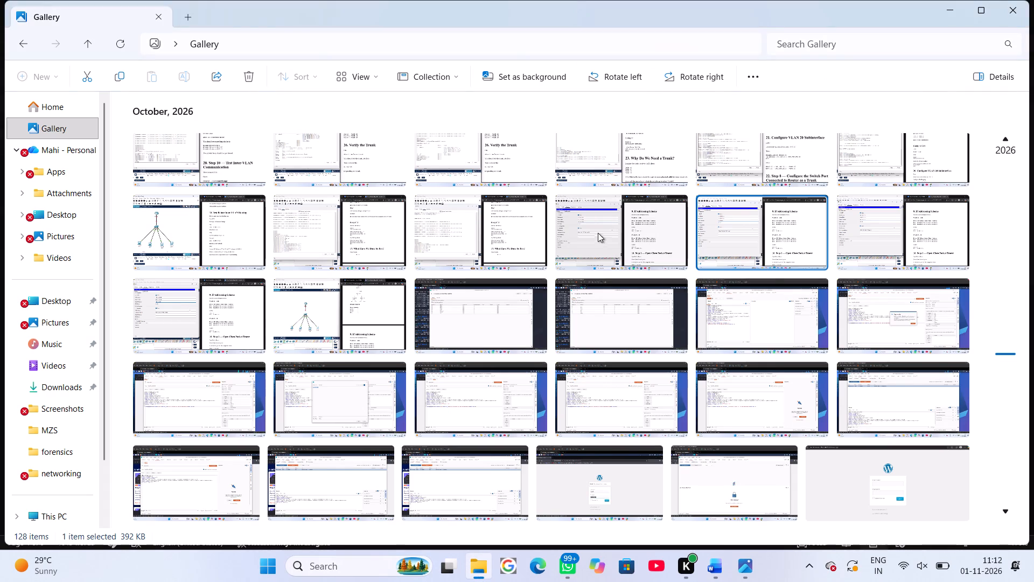
click(599, 234)
key(ctrl+c)
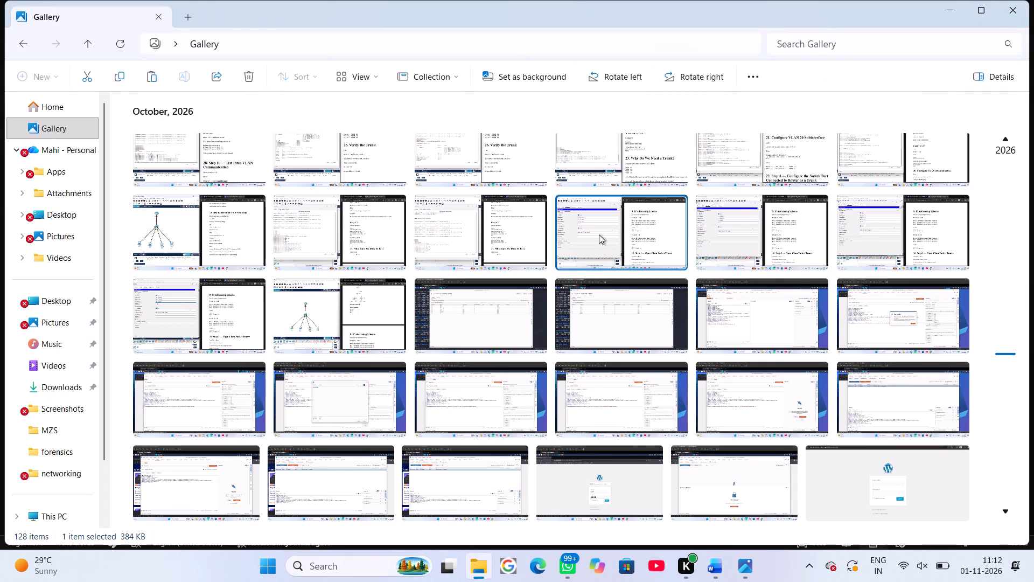
click(709, 574)
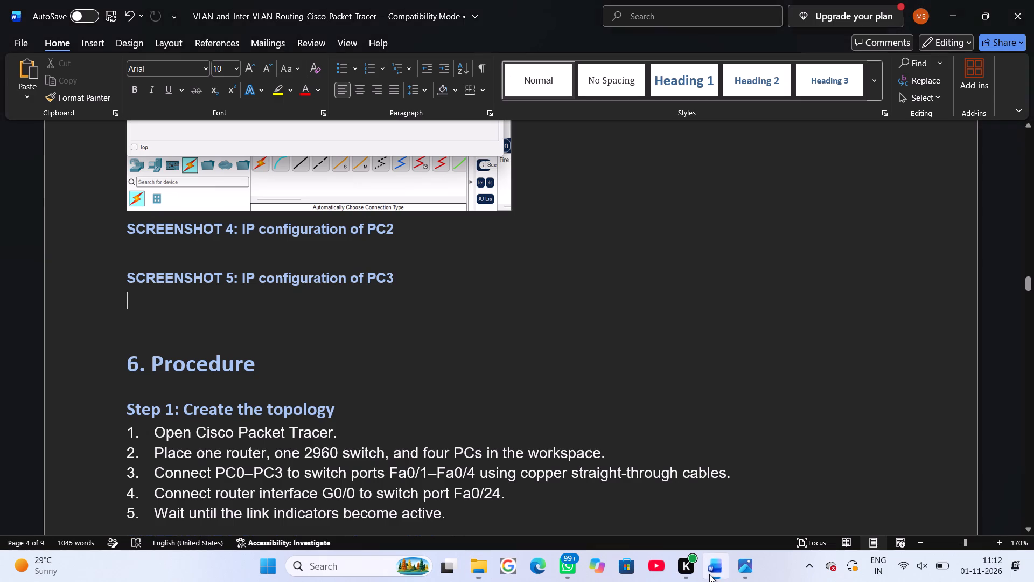
key(ctrl+v)
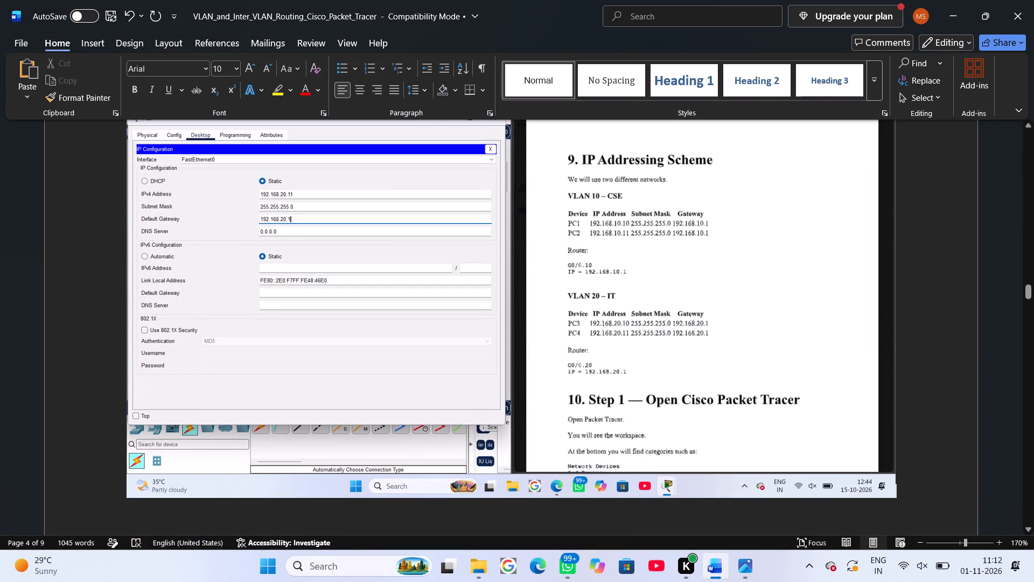
Crop the PC3 picture to the Packet Tracer window, cutting off the taskbar and the document beside it.
right_click(542, 336)
click(574, 137)
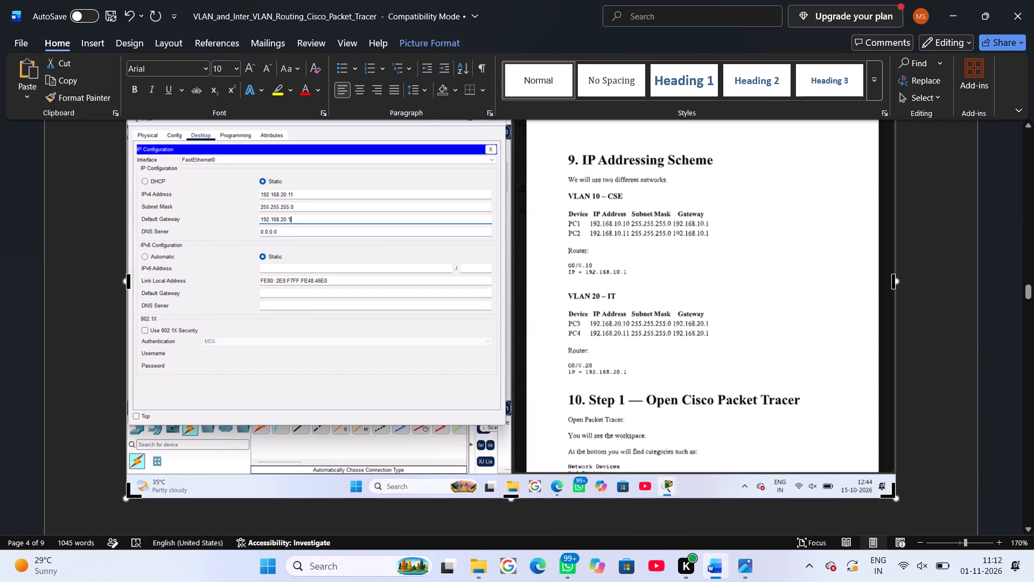
drag(512, 496, 508, 470)
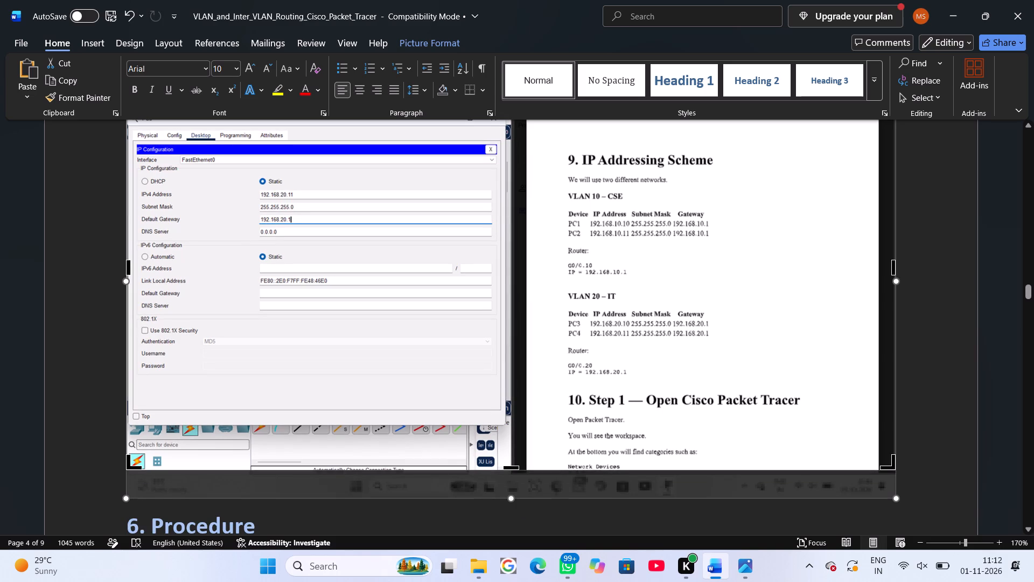
drag(894, 271, 514, 331)
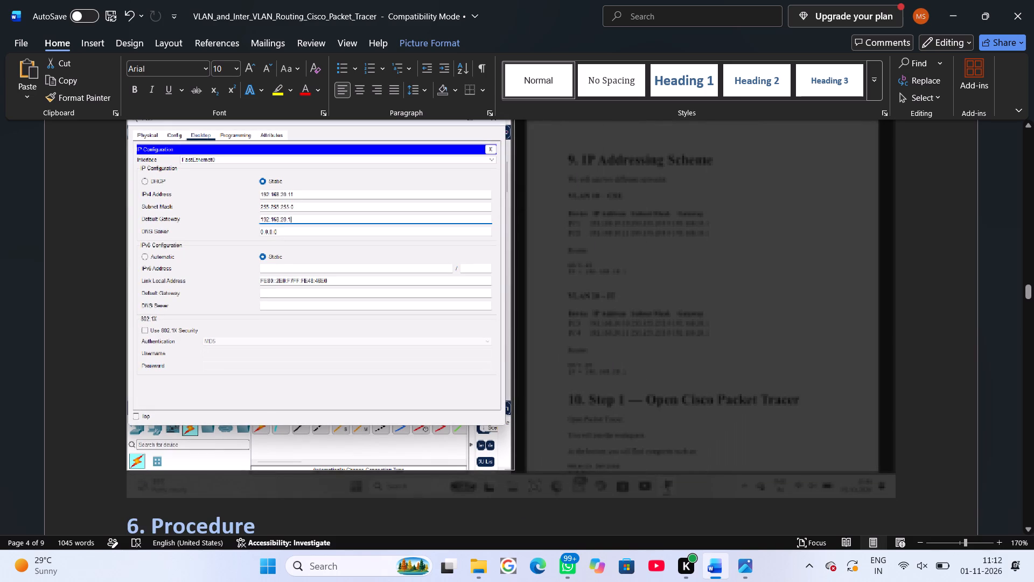
drag(514, 331, 512, 331)
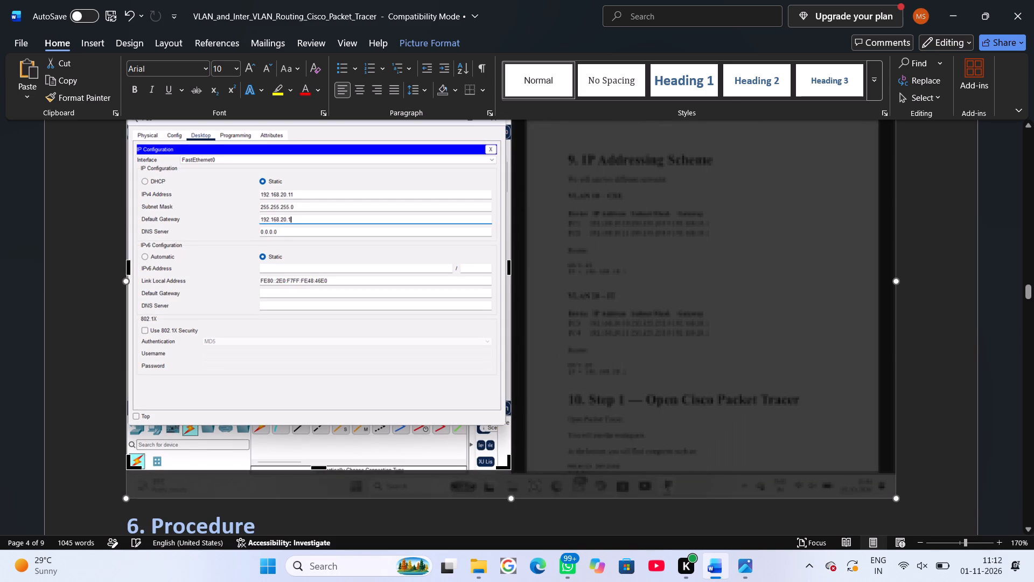
scroll(681, 299, up, 1)
click(681, 299)
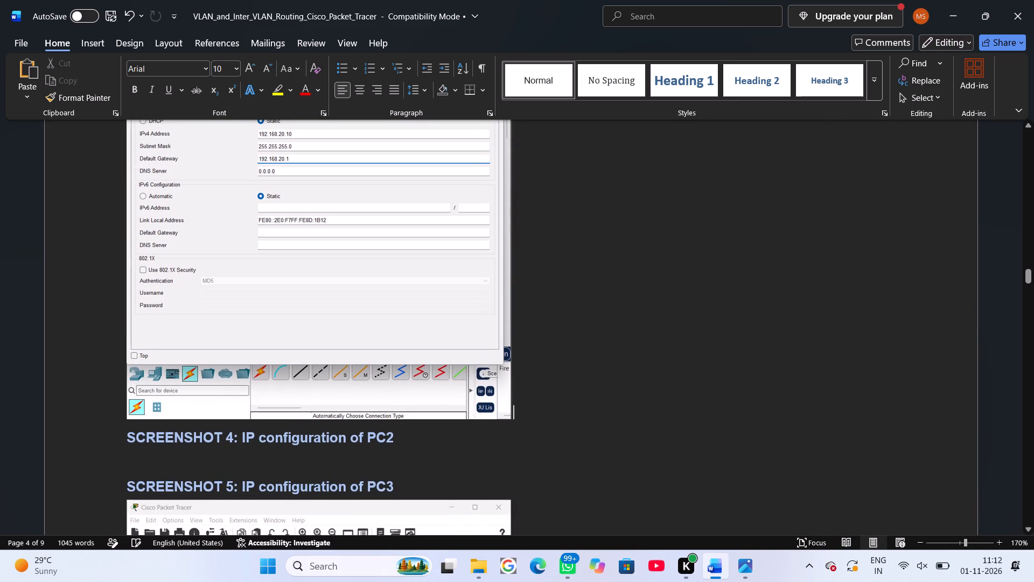
Move the caption "SCREENSHOT 5: IP configuration of PC3" from above the PC3 picture to a new line directly below it.
scroll(681, 299, down, 1)
drag(404, 246, 319, 228)
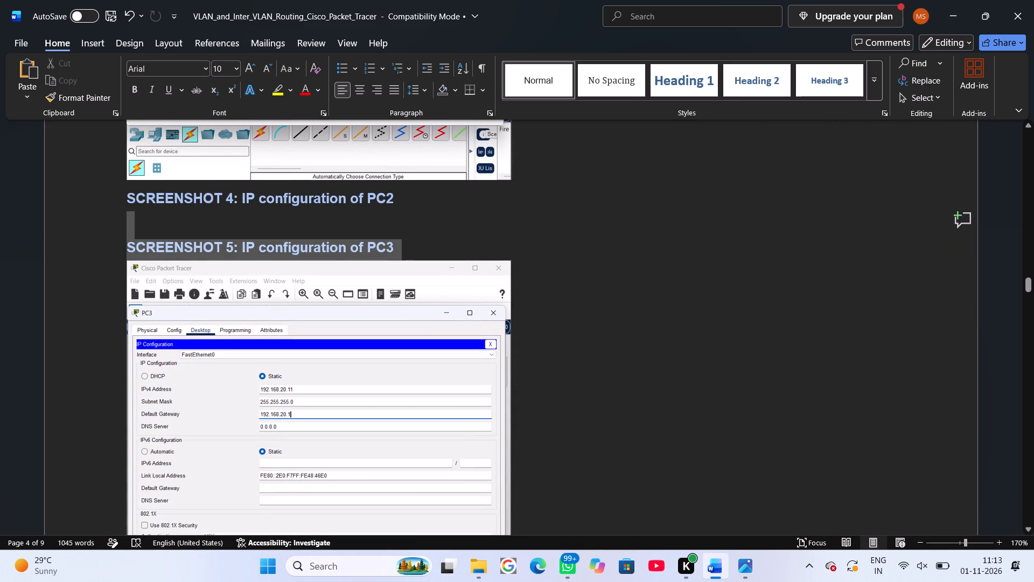
drag(319, 228, 125, 243)
key(ctrl+x)
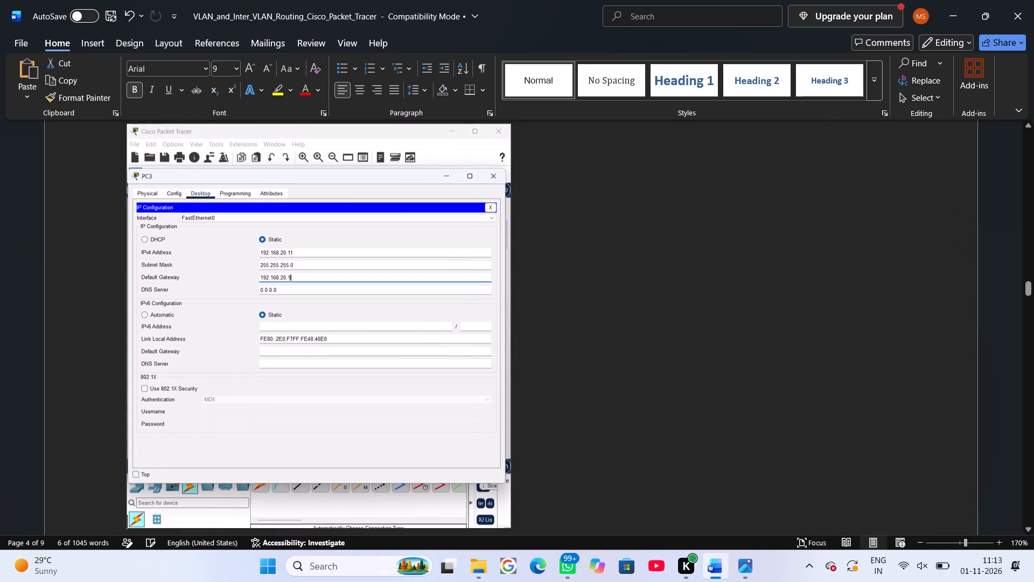
scroll(125, 243, down, 1)
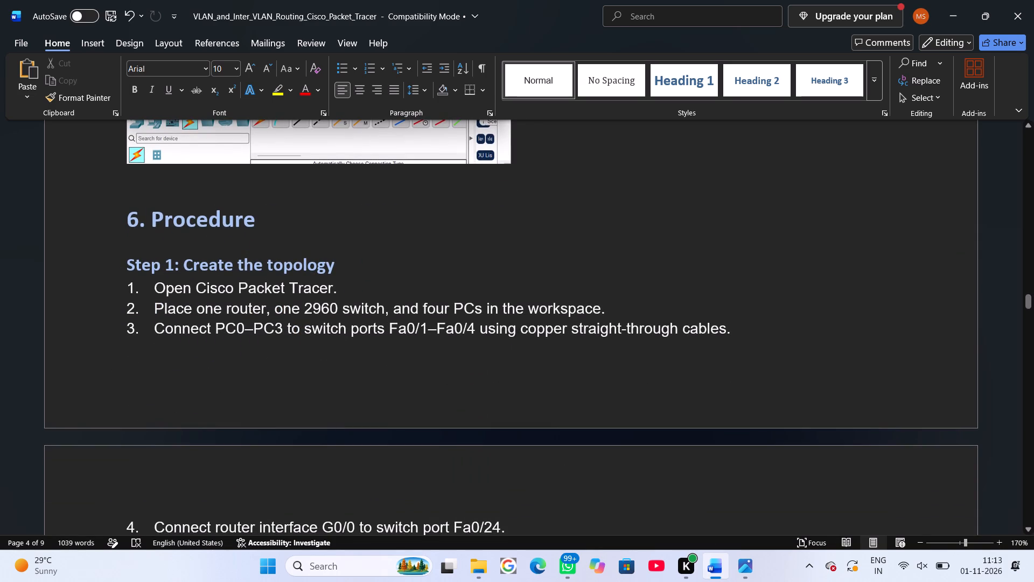
click(523, 166)
key(Return)
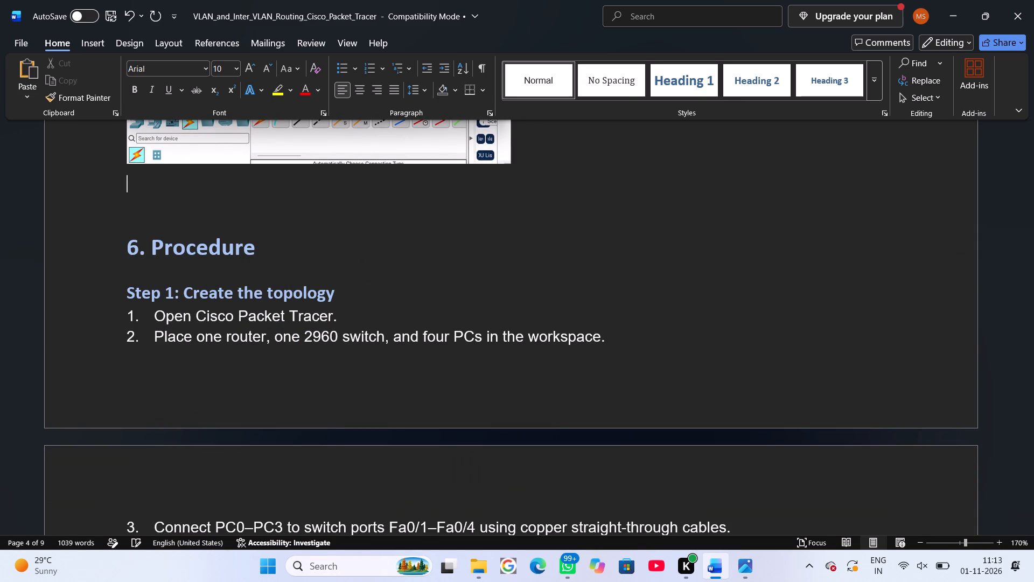
key(ctrl+v)
scroll(523, 166, down, 1)
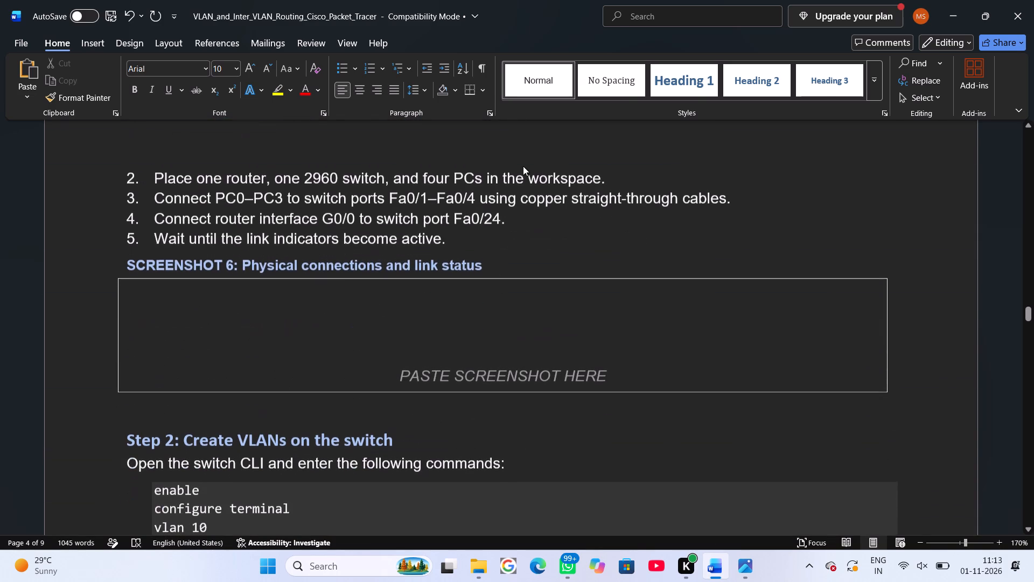
scroll(523, 166, up, 1)
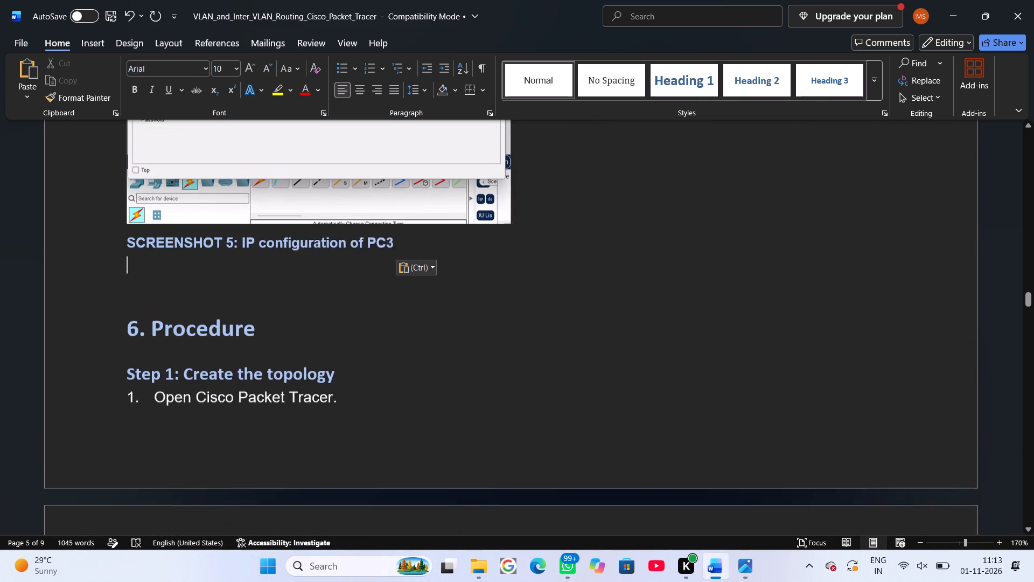
Find the Switch0 CLI screenshot showing the VLAN 10 and 20 creation commands in the File Explorer Gallery and copy it.
scroll(523, 166, down, 1)
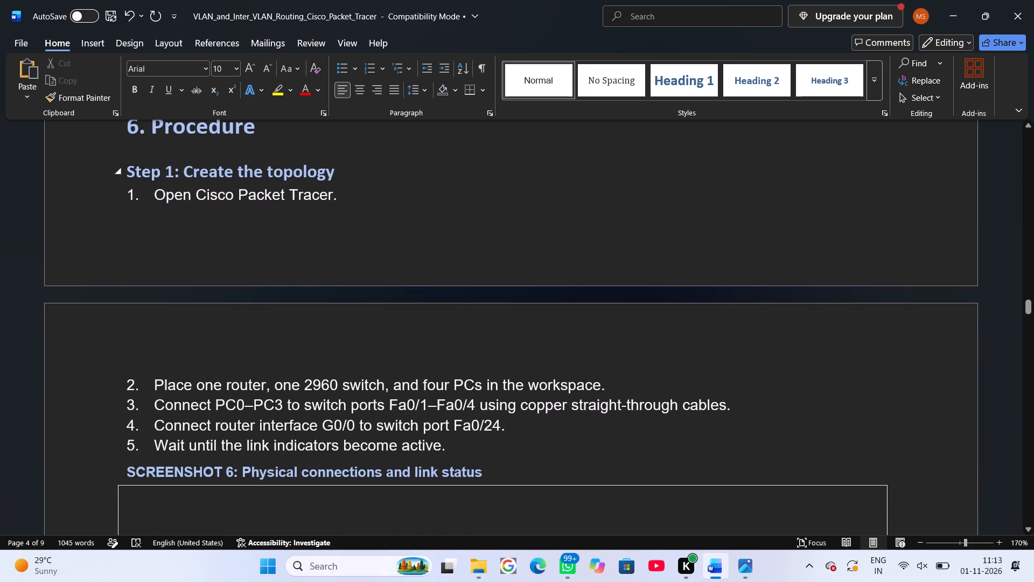
scroll(523, 166, down, 1)
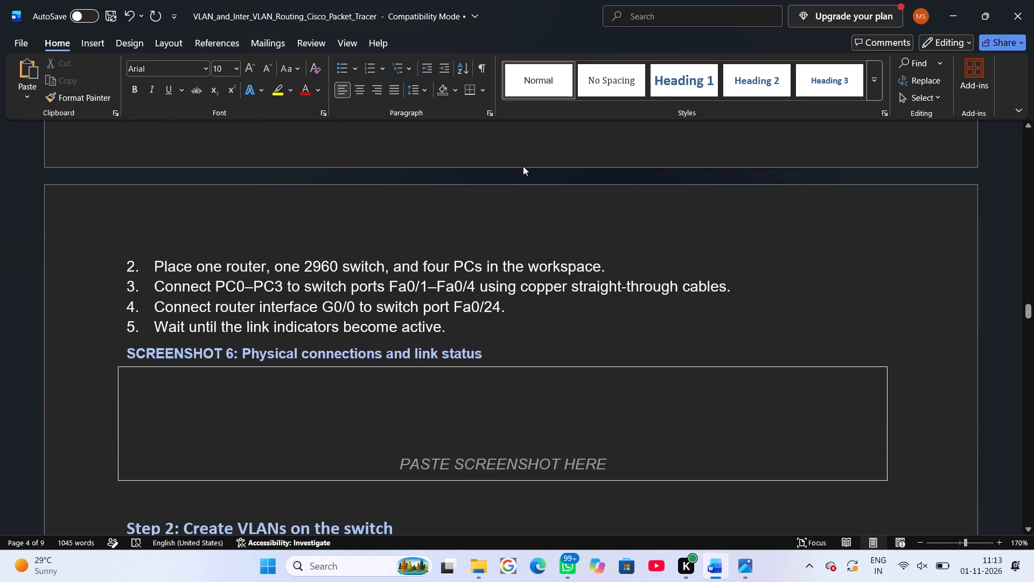
scroll(523, 166, down, 1)
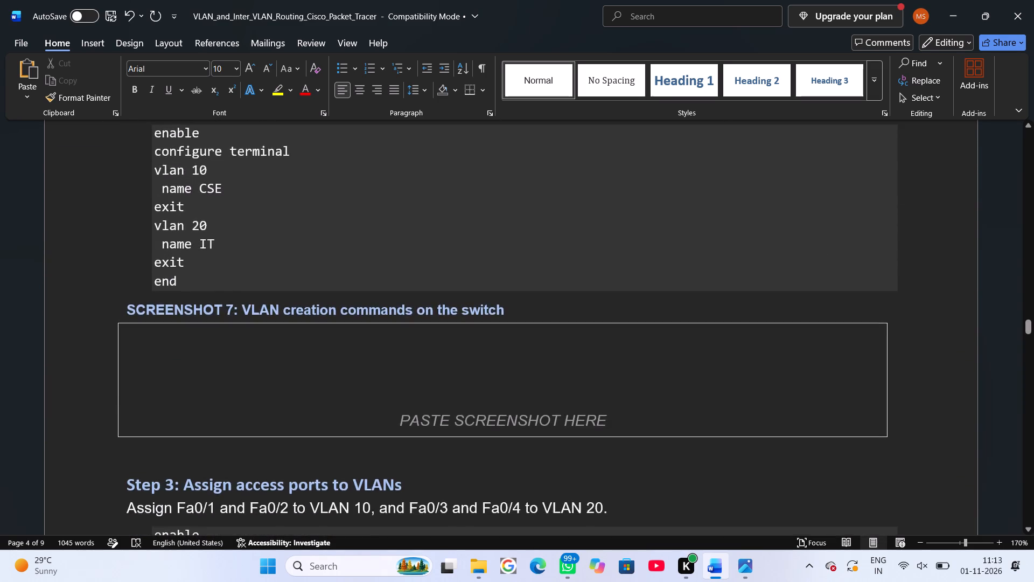
scroll(523, 166, up, 1)
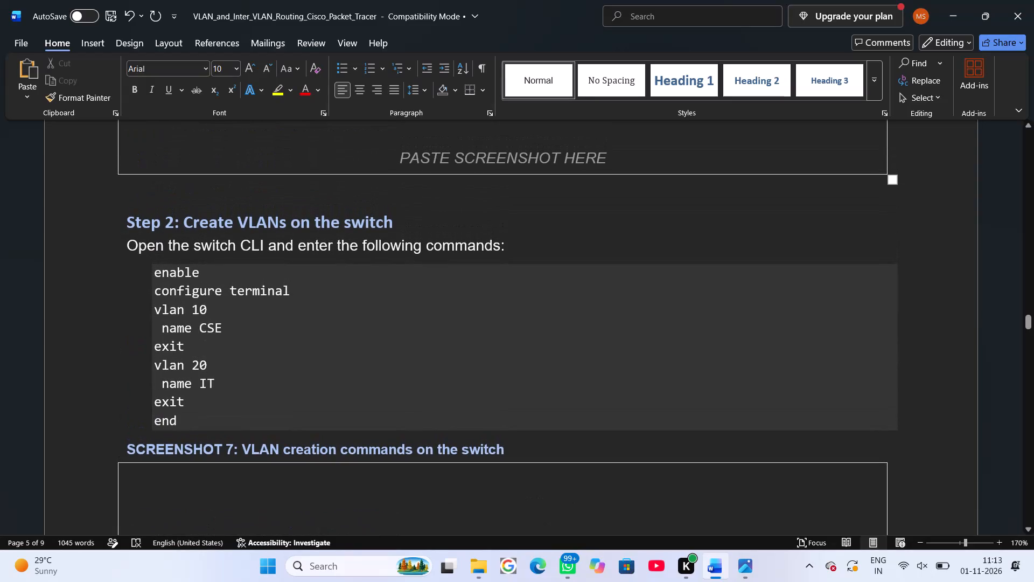
click(492, 575)
double_click(489, 255)
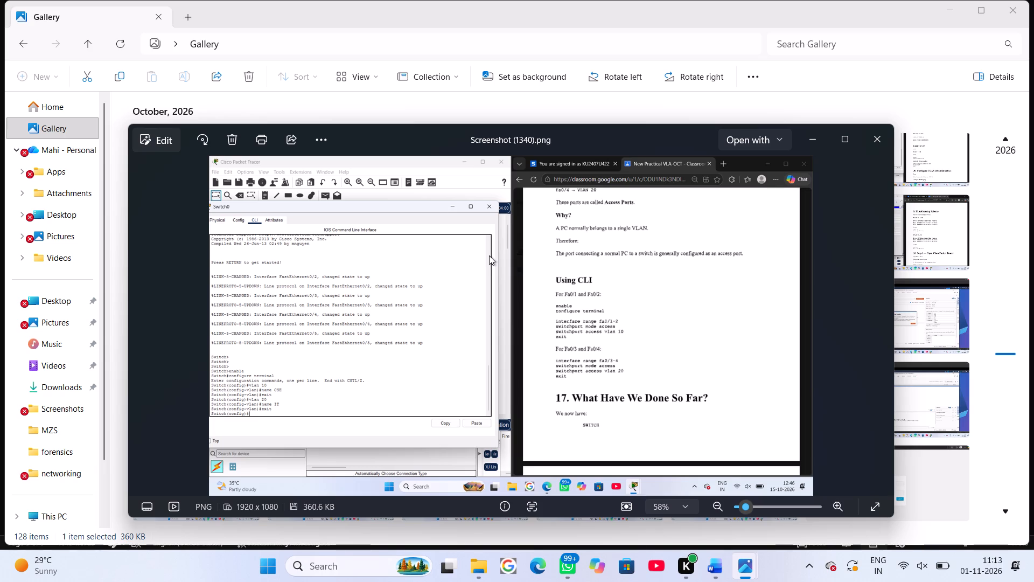
click(723, 559)
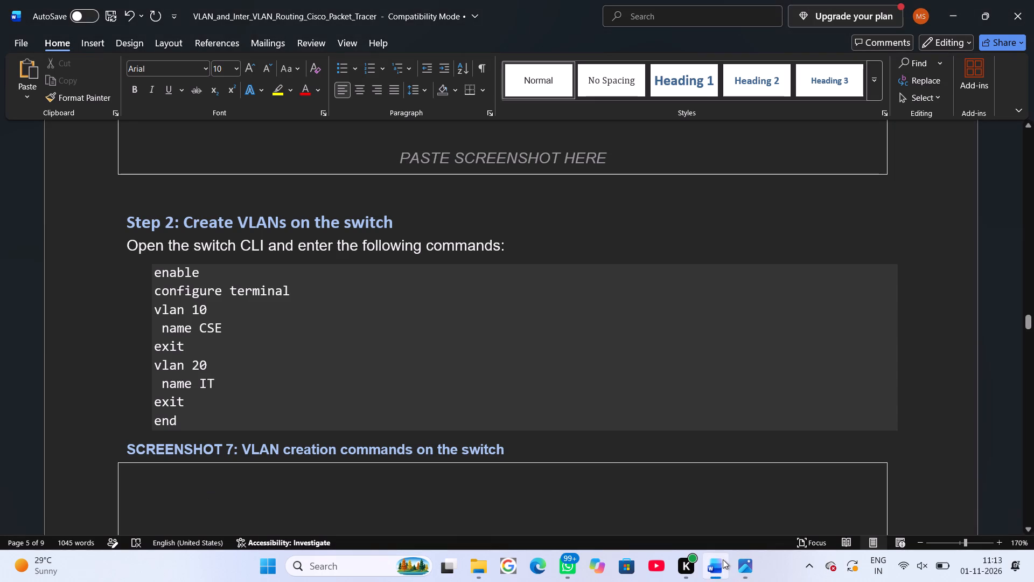
scroll(613, 431, up, 1)
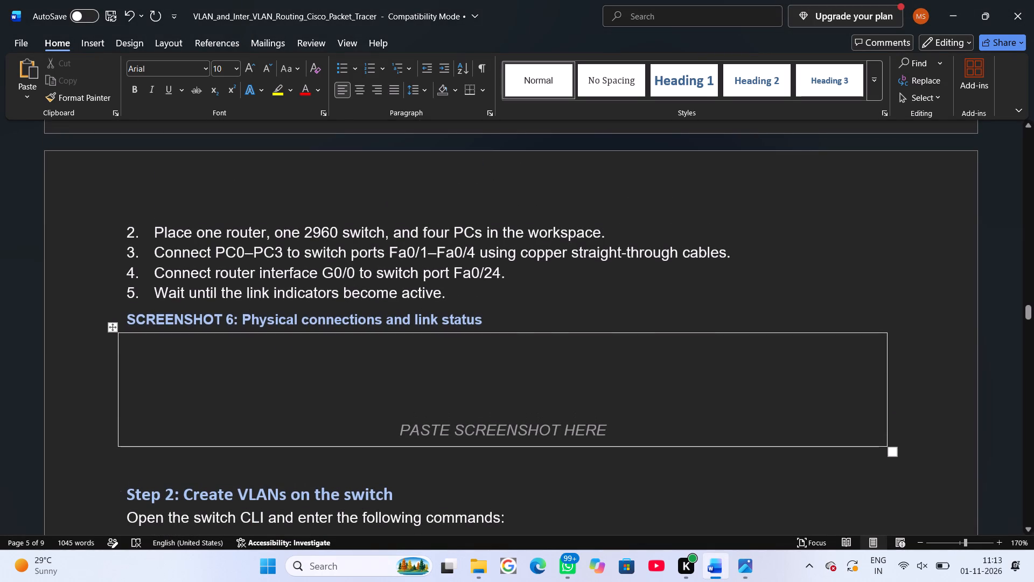
click(480, 572)
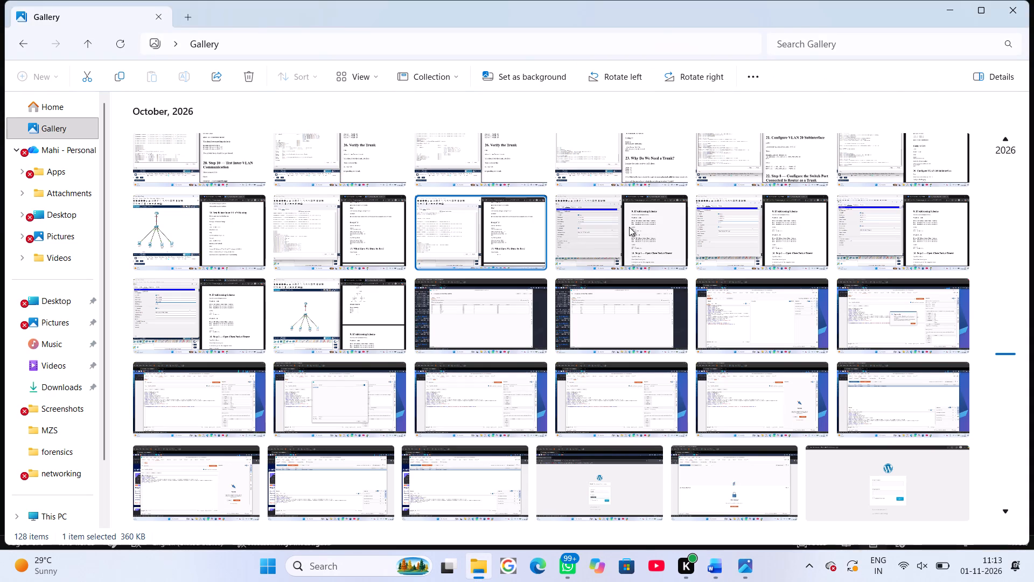
click(458, 245)
key(ctrl+c)
In Word, replace the placeholder table under the "SCREENSHOT 7: VLAN creation commands on the switch" caption with the copied screenshot.
click(711, 559)
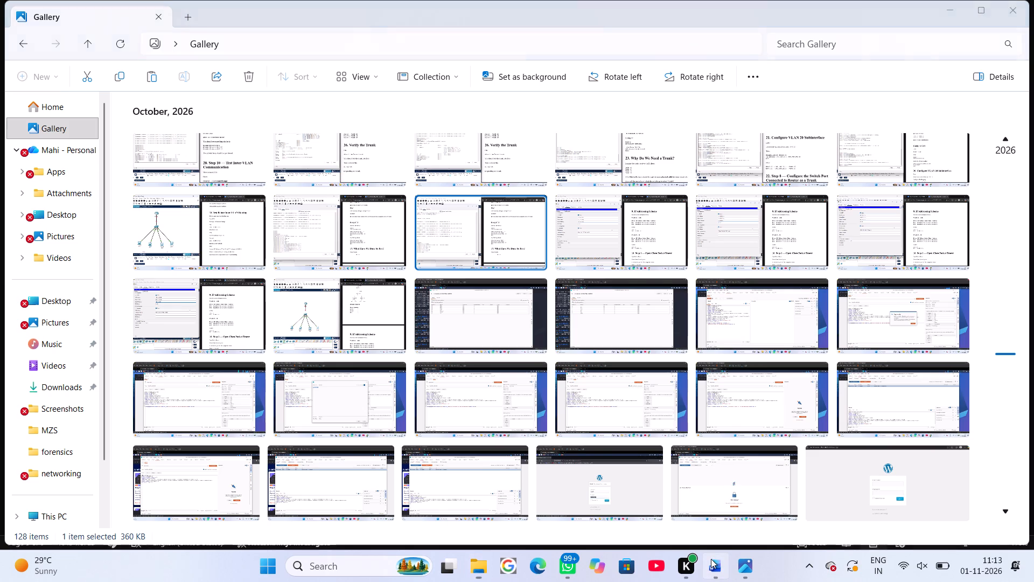
scroll(519, 424, down, 2)
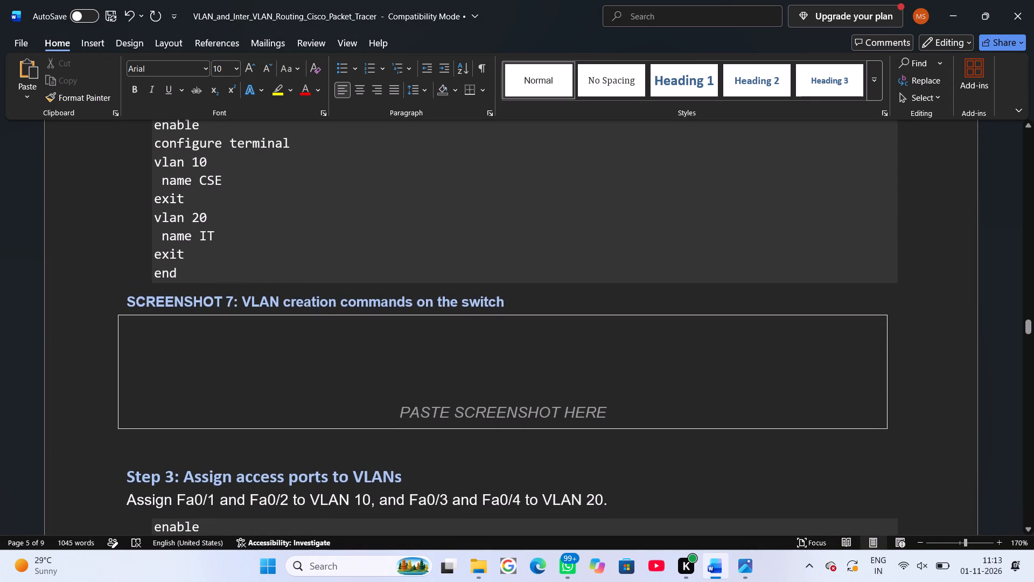
click(633, 417)
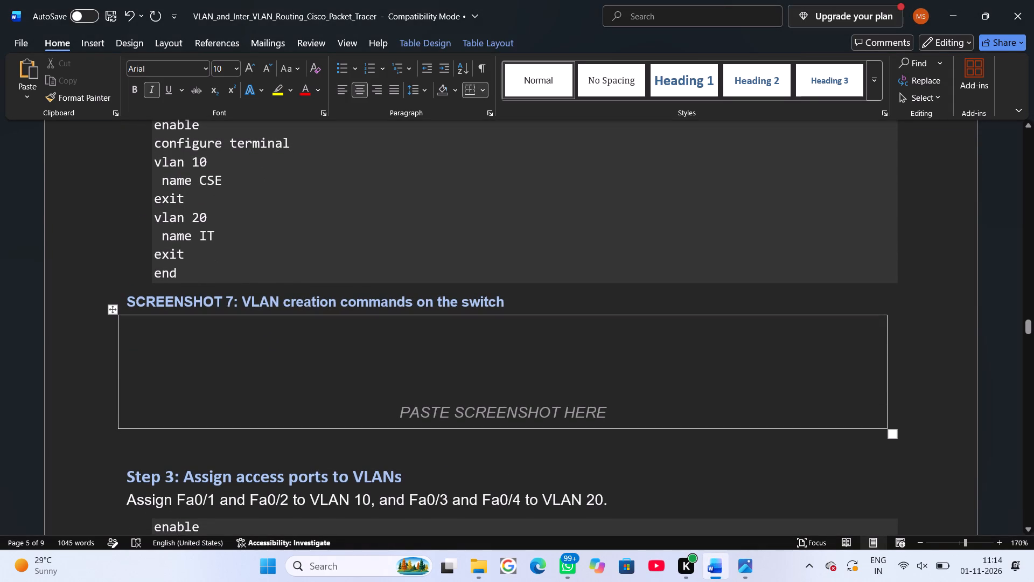
right_click(114, 311)
click(114, 311)
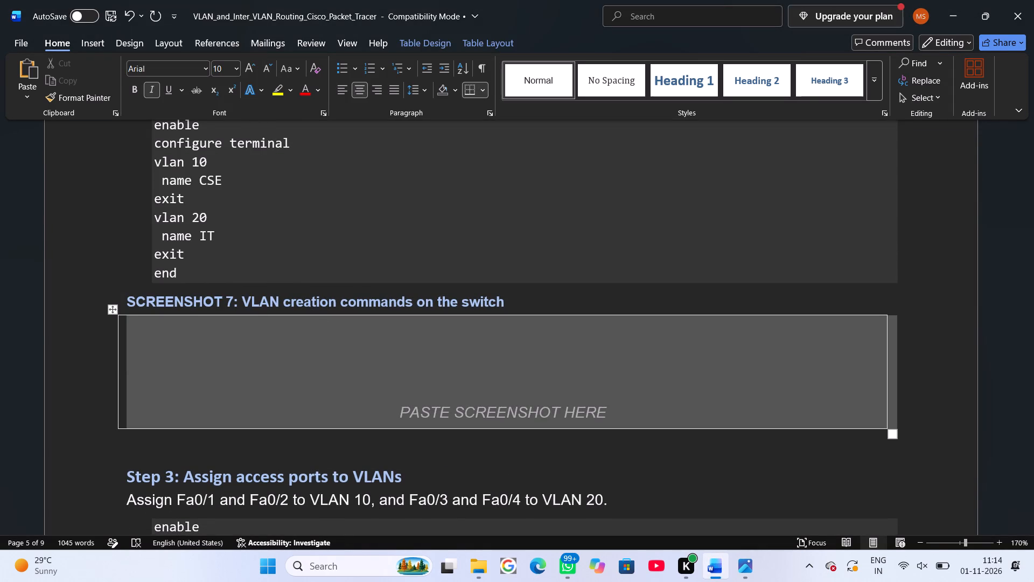
click(111, 307)
right_click(111, 307)
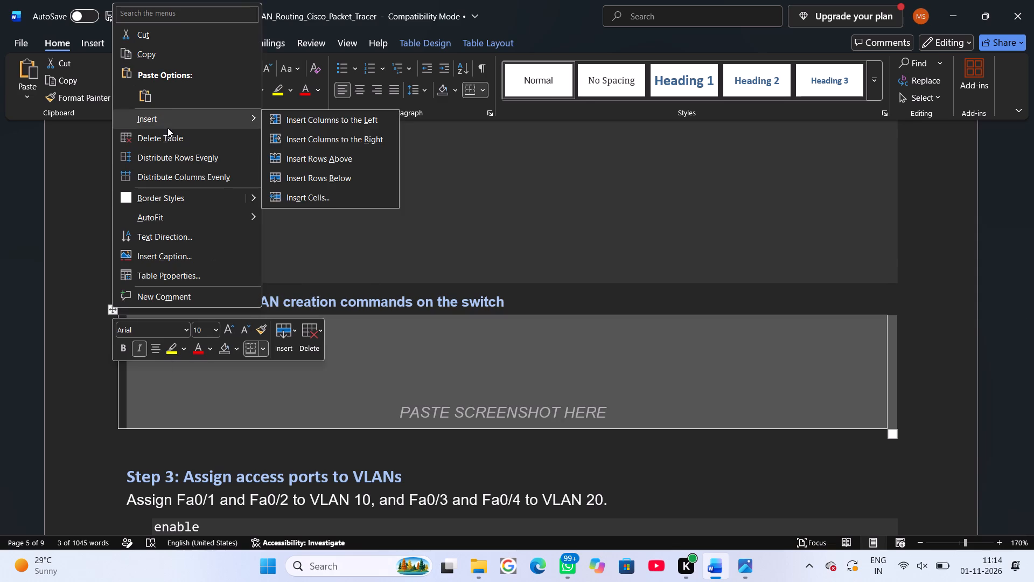
click(167, 134)
key(ctrl+v)
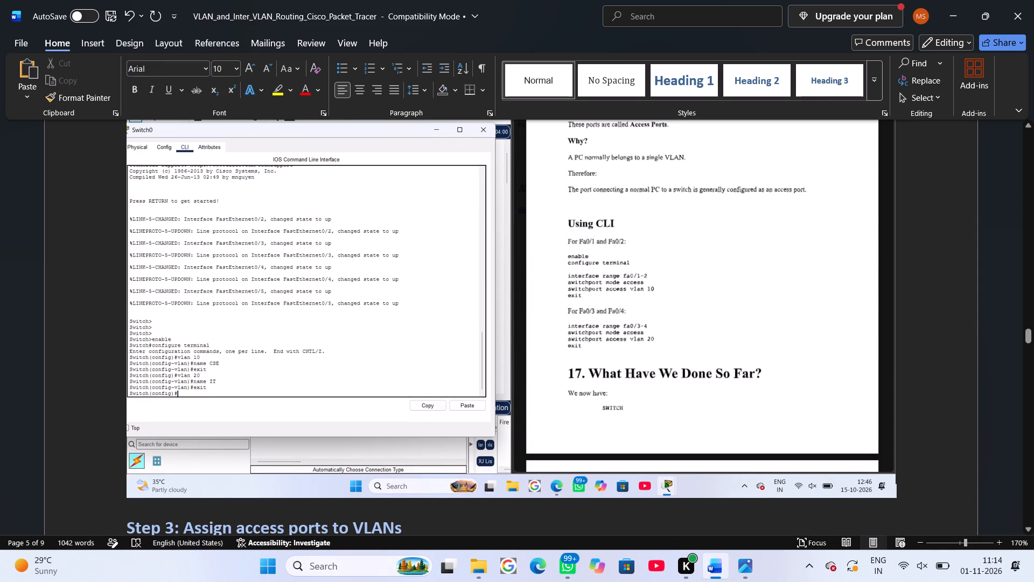
Crop the Switch0 picture to the CLI window, cutting off the document beside it, the taskbar and the device toolbar below.
click(609, 385)
right_click(609, 385)
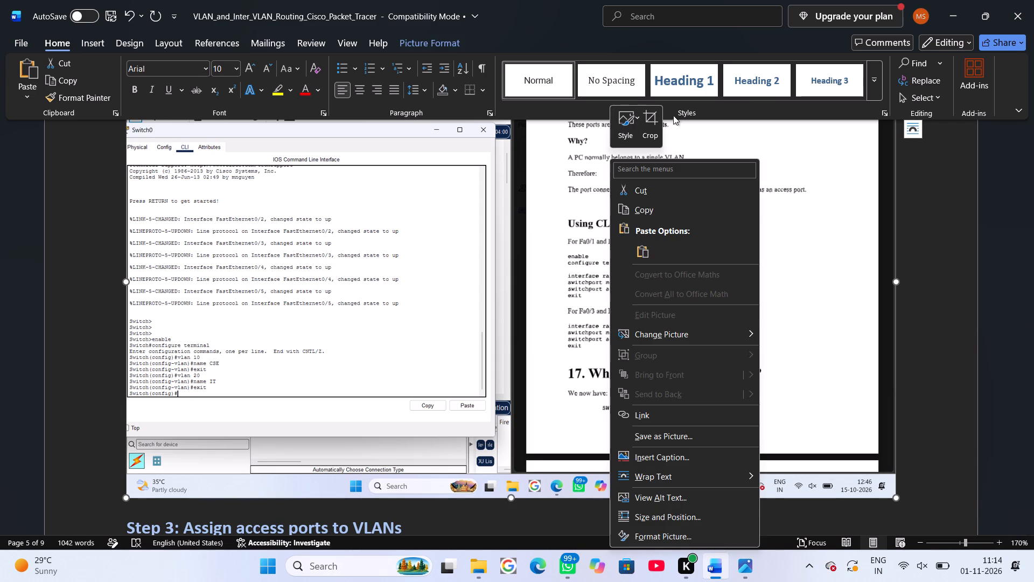
click(656, 126)
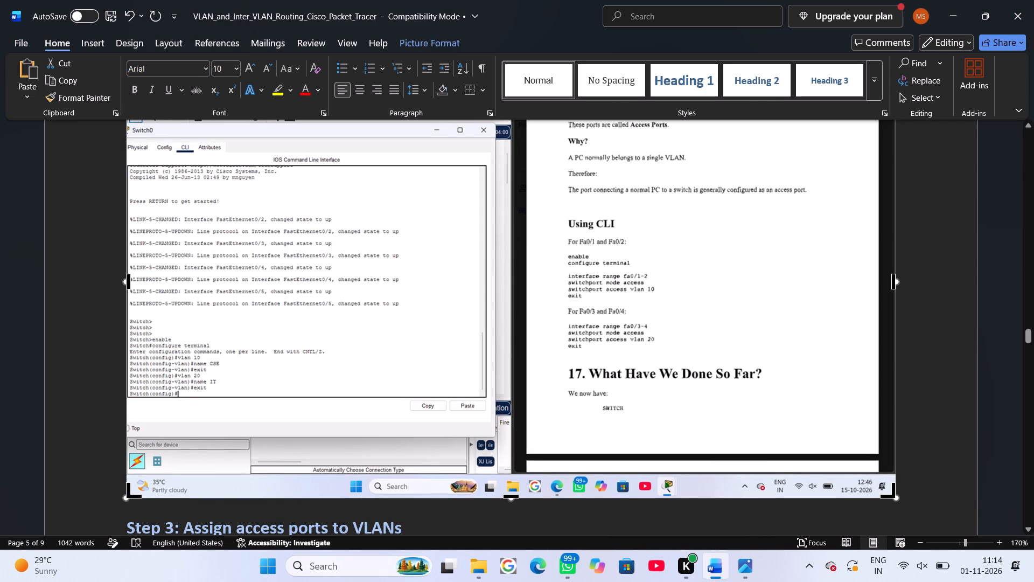
drag(893, 283, 478, 311)
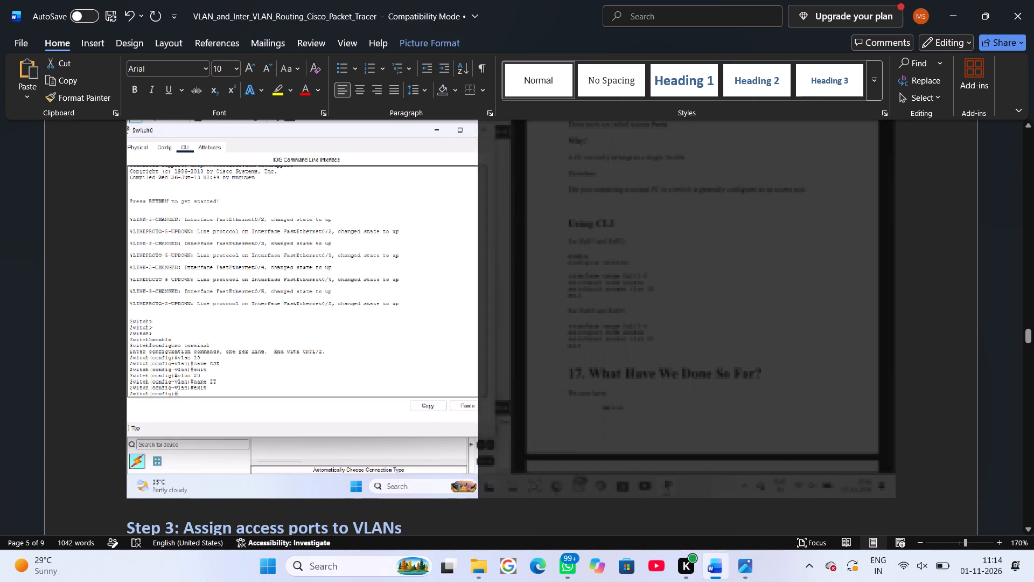
drag(478, 311, 515, 311)
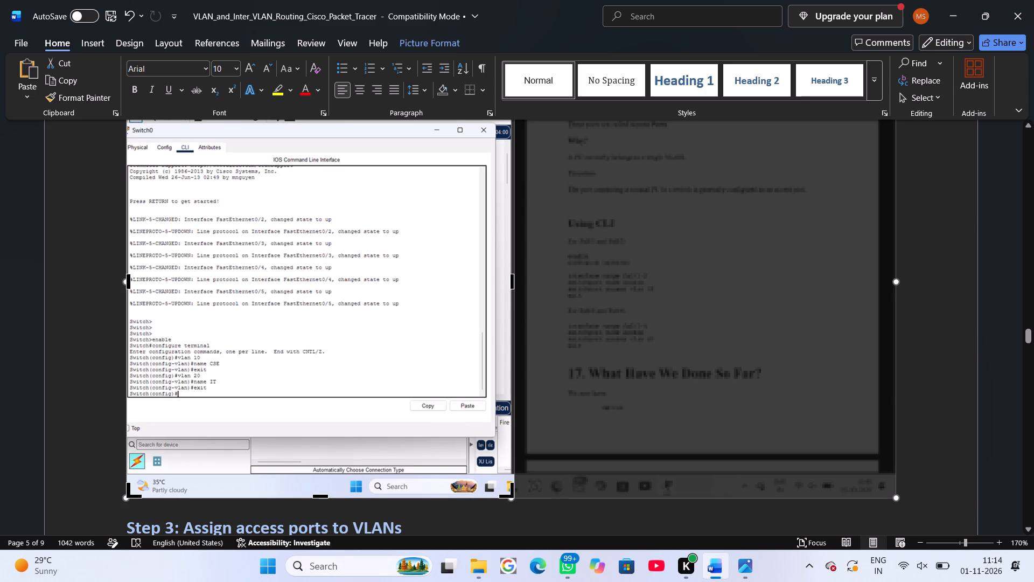
drag(318, 497, 317, 471)
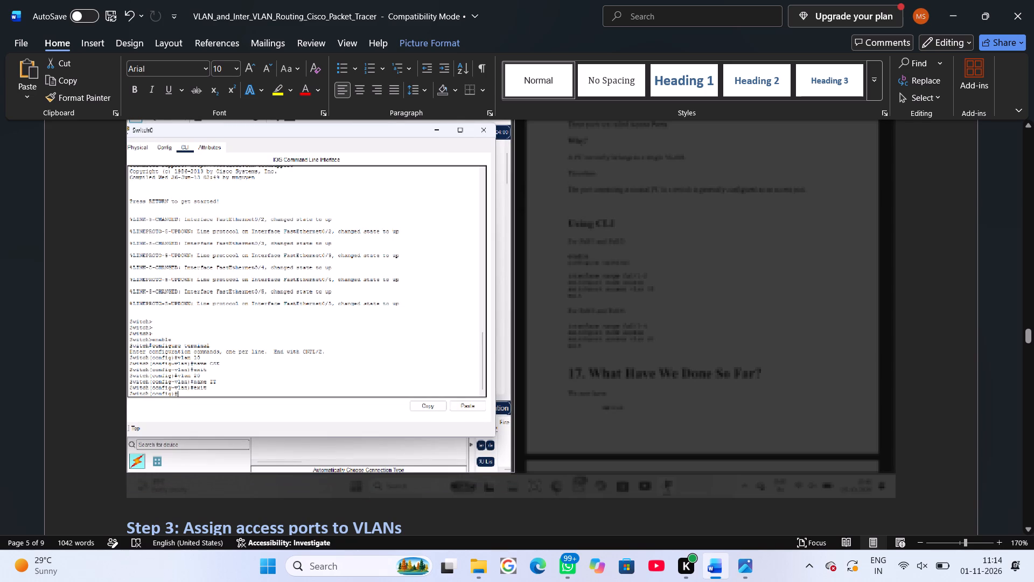
drag(317, 471, 317, 425)
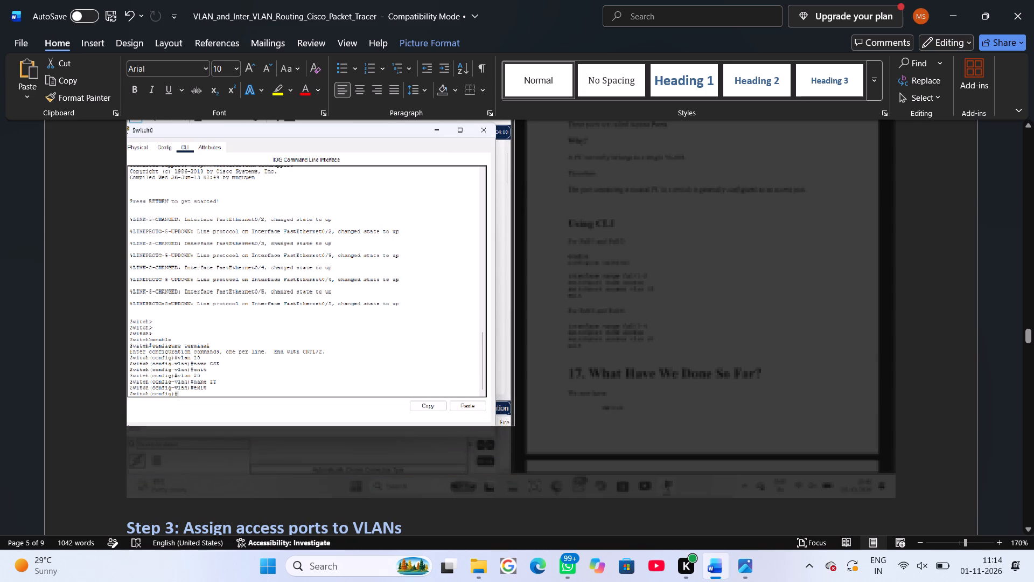
drag(317, 425, 315, 417)
click(78, 424)
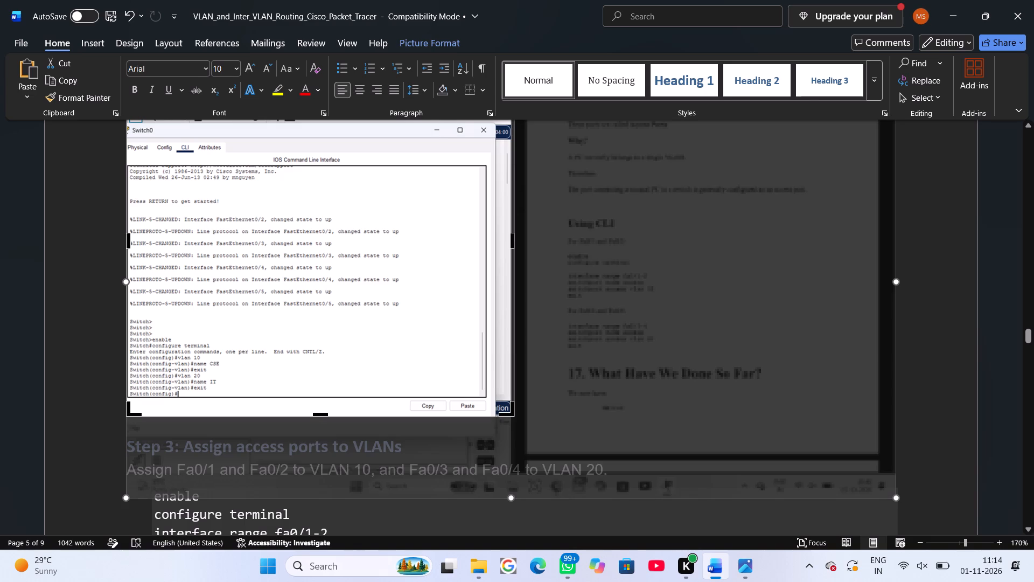
click(704, 374)
Delete the empty placeholder table under the "SCREENSHOT 6: Physical connections and link status" caption.
scroll(704, 374, right, 1)
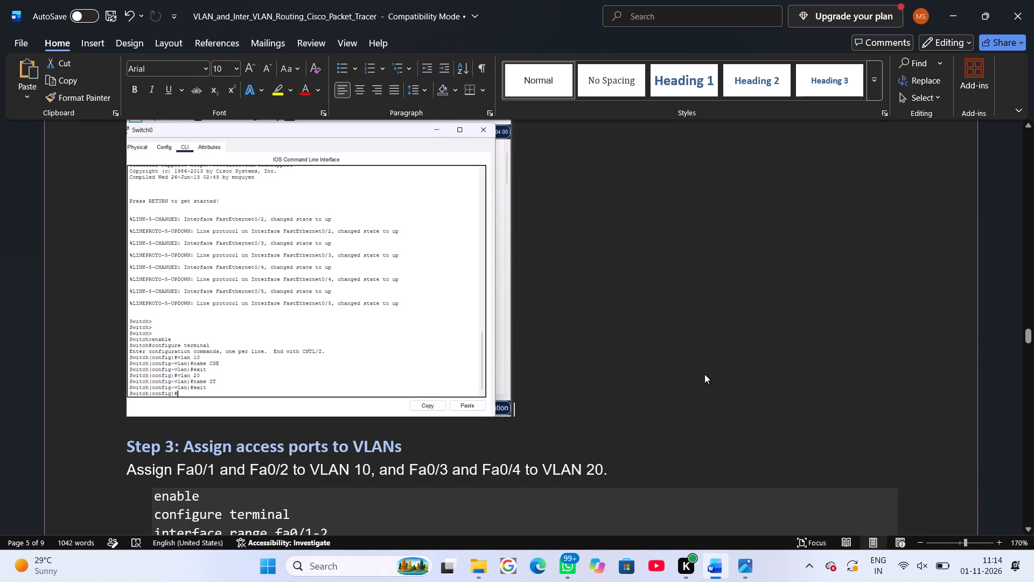
scroll(704, 374, right, 1)
scroll(704, 374, up, 2)
scroll(704, 374, down, 1)
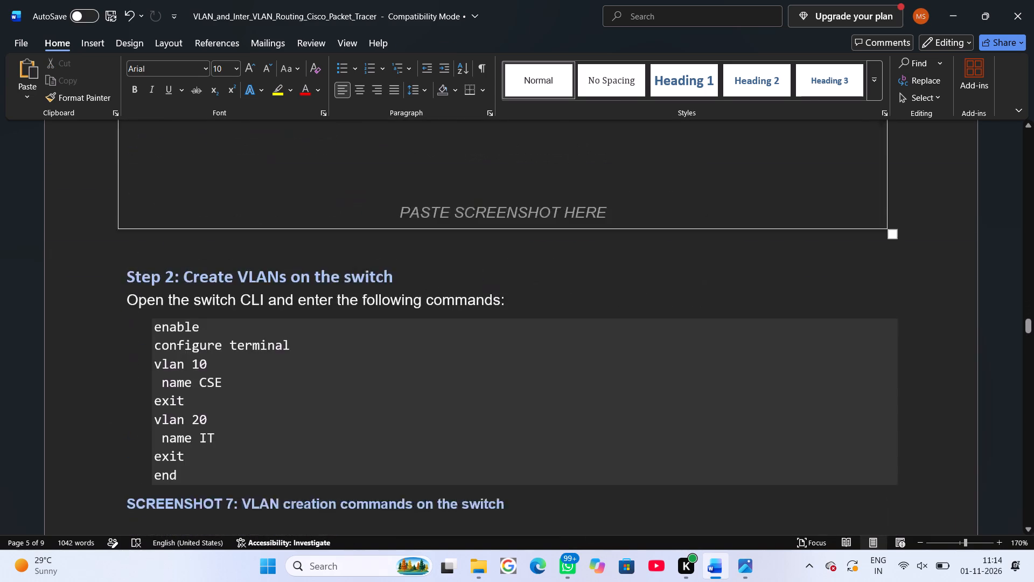
scroll(704, 374, down, 1)
scroll(719, 299, down, 1)
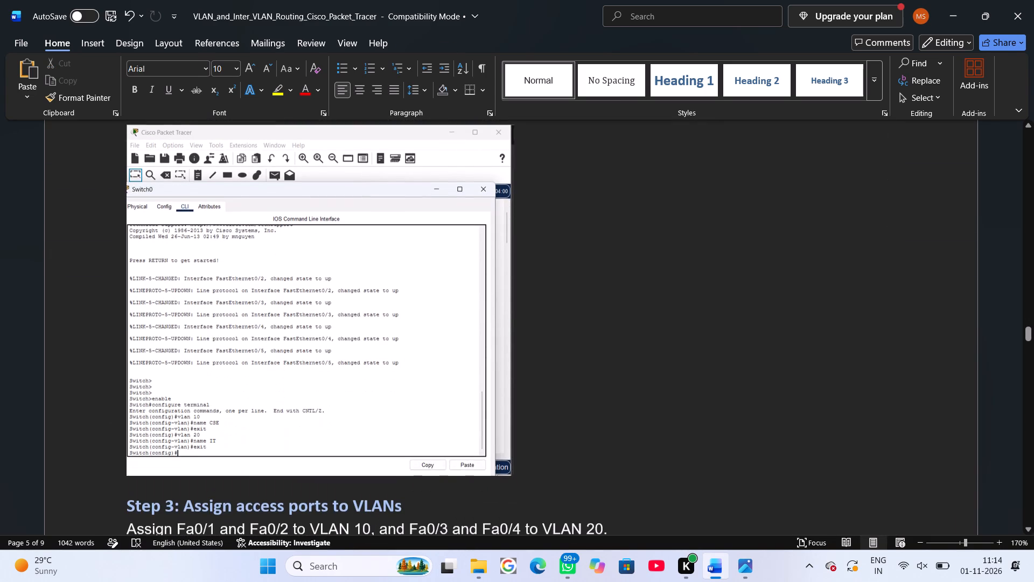
scroll(496, 328, up, 2)
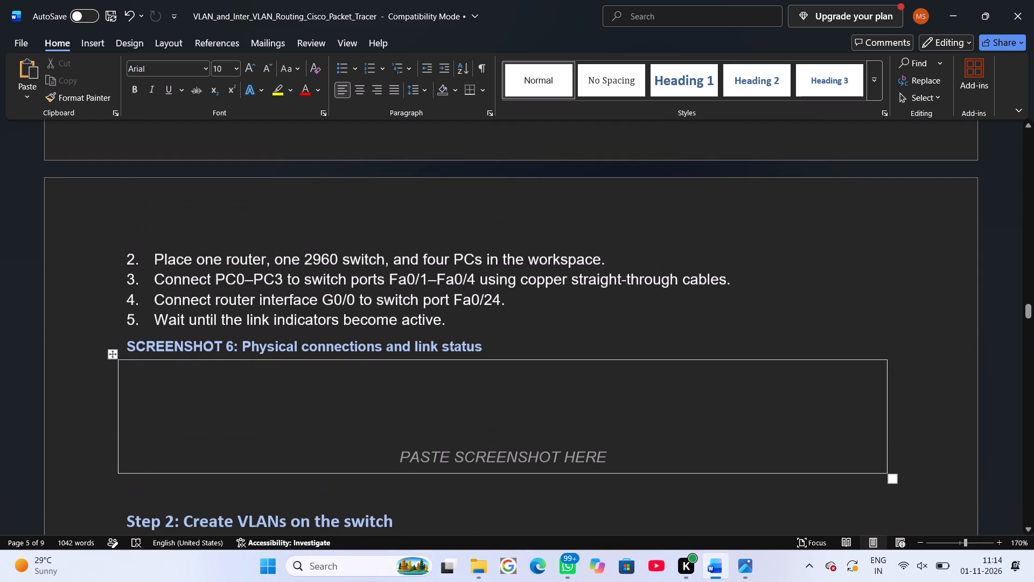
scroll(496, 328, up, 1)
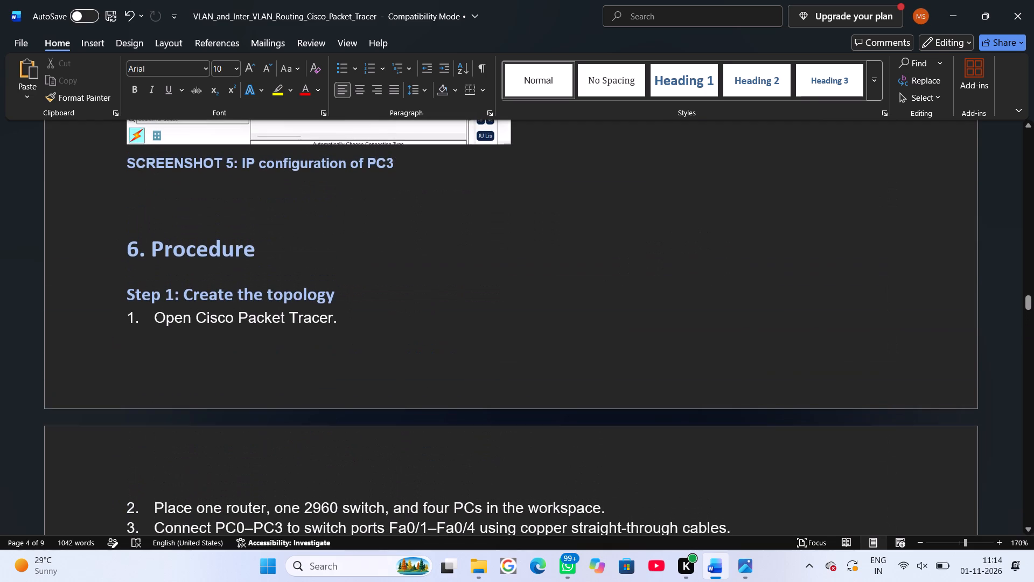
scroll(496, 328, down, 1)
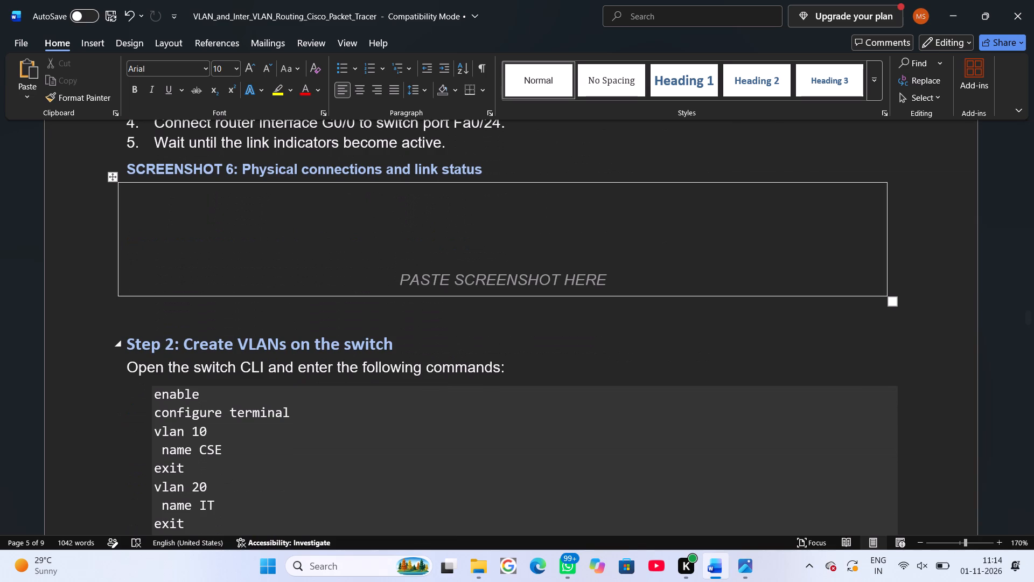
click(893, 300)
click(240, 231)
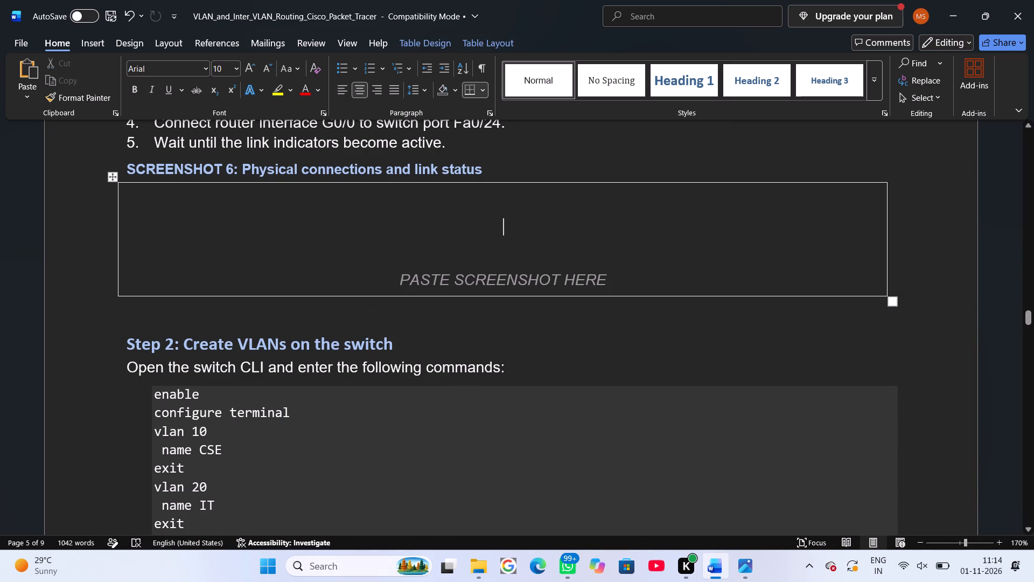
click(110, 176)
scroll(110, 176, down, 1)
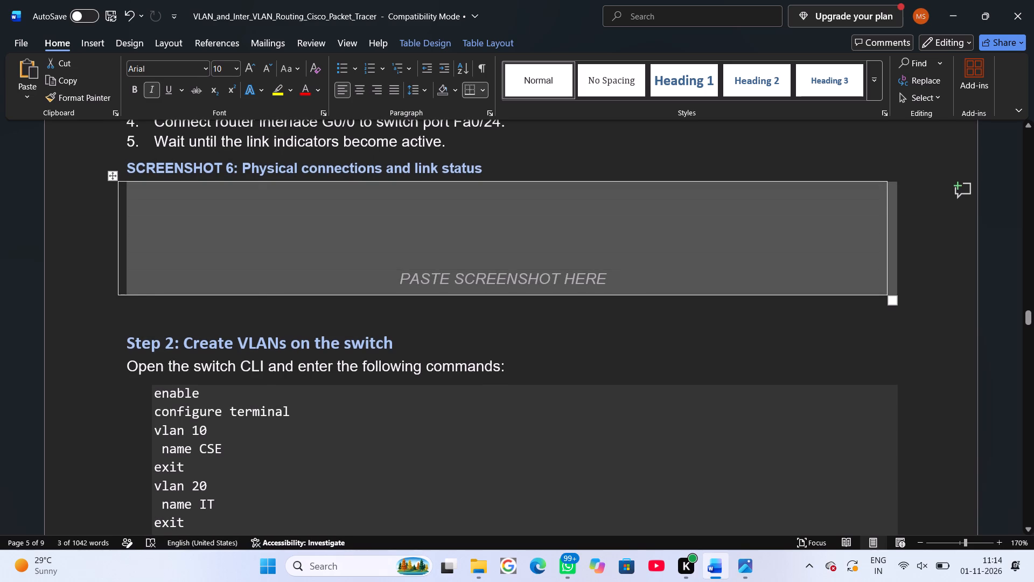
right_click(110, 176)
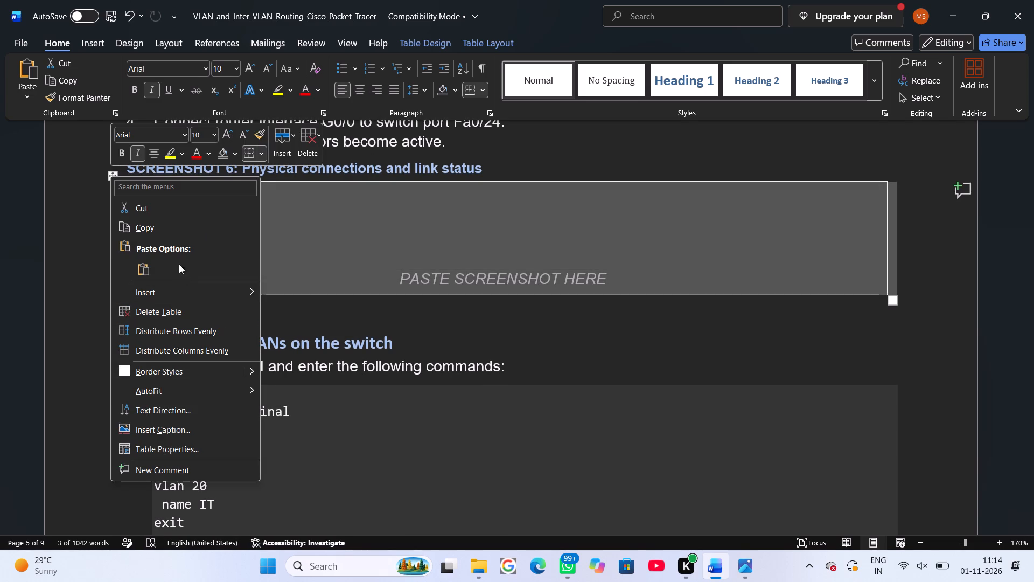
click(176, 310)
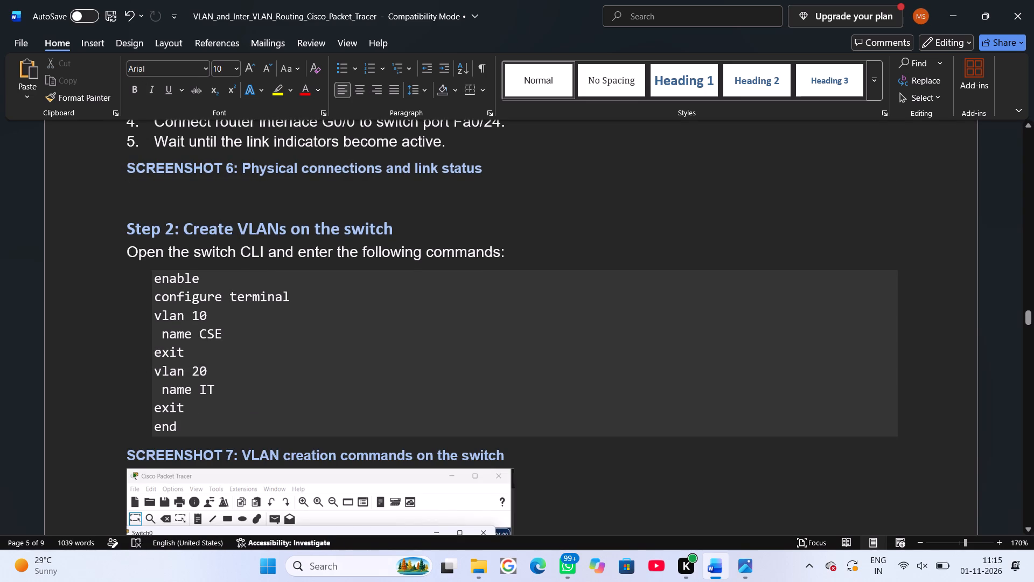
Delete the "SCREENSHOT 6: Physical connections and link status" caption and the blank line above the Step 2 heading.
key(BackSpace)
key(BackSpace)
key(BackSpace)
key(BackSpace)
key(BackSpace)
key(BackSpace)
key(BackSpace)
key(BackSpace)
key(BackSpace)
key(BackSpace)
key(BackSpace)
key(BackSpace)
key(BackSpace)
key(BackSpace)
key(BackSpace)
key(BackSpace)
key(BackSpace)
key(BackSpace)
key(BackSpace)
key(BackSpace)
key(BackSpace)
key(BackSpace)
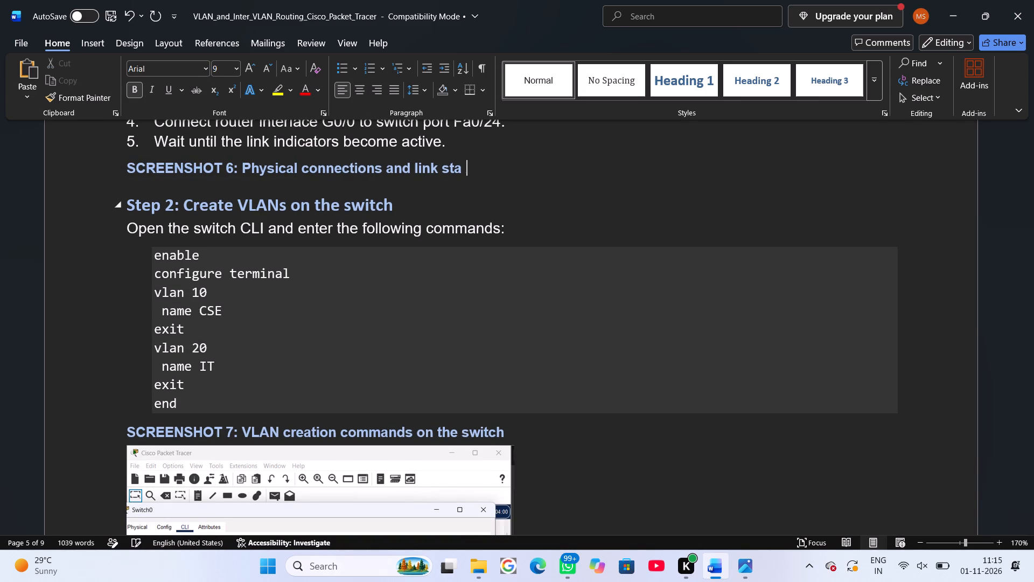
key(BackSpace)
key(BackSpace)
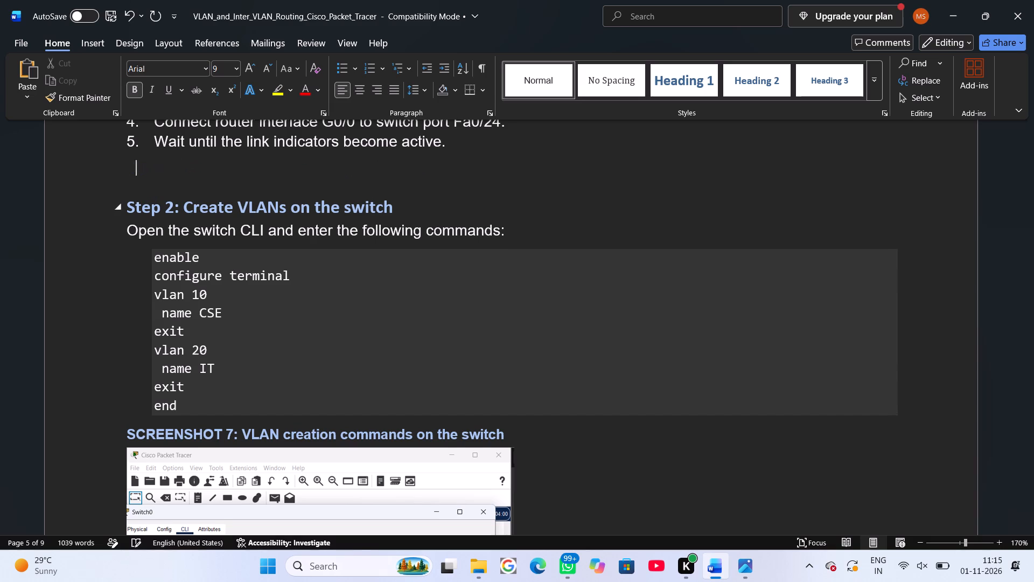
key(Down)
key(BackSpace)
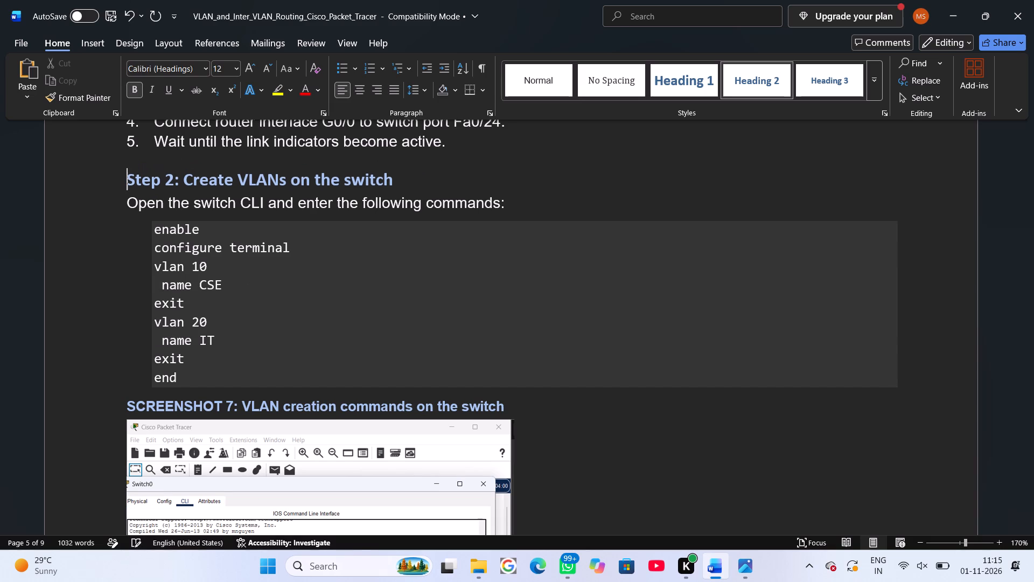
click(691, 306)
Find the Switch0 CLI screenshot showing the fa0/1-2 and fa0/3-4 access port commands in the File Explorer Gallery and copy it.
scroll(691, 306, down, 1)
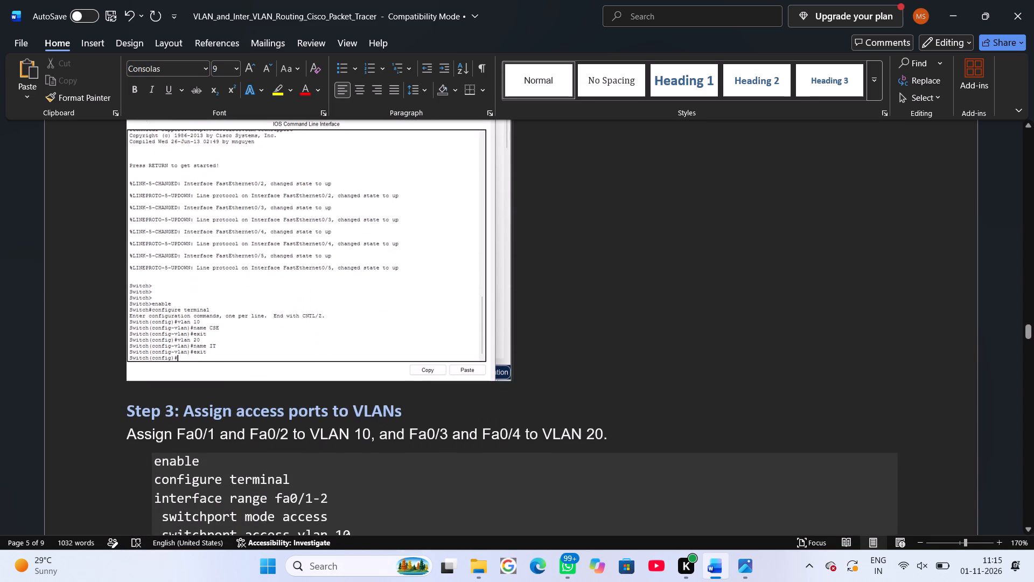
scroll(617, 349, up, 1)
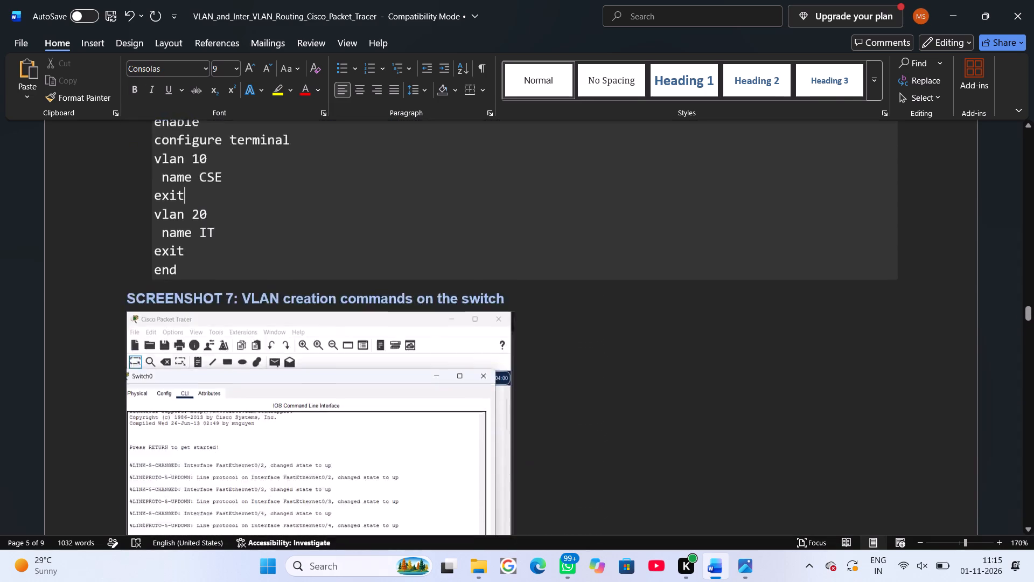
scroll(617, 349, up, 1)
scroll(617, 349, down, 3)
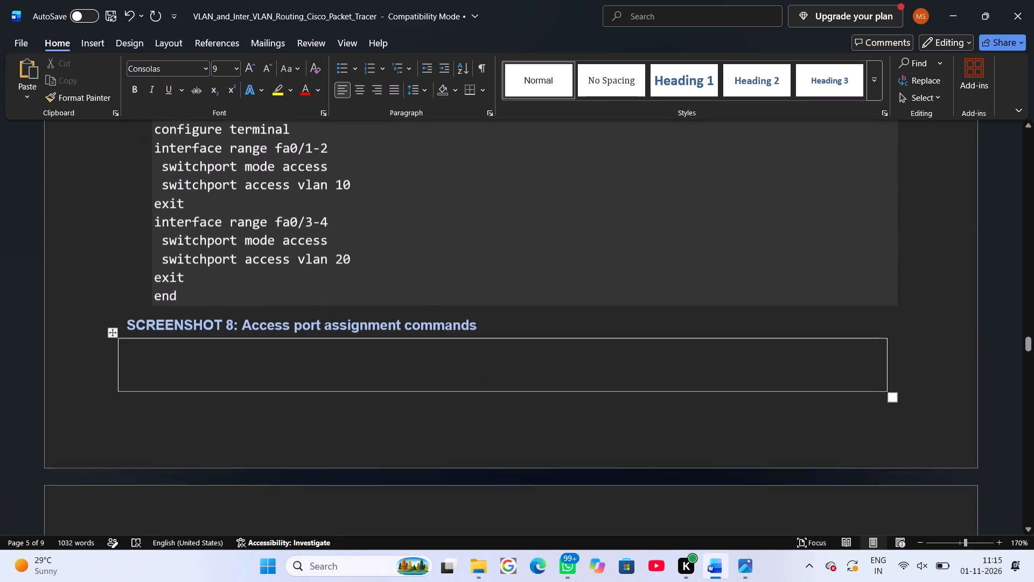
click(474, 564)
double_click(361, 236)
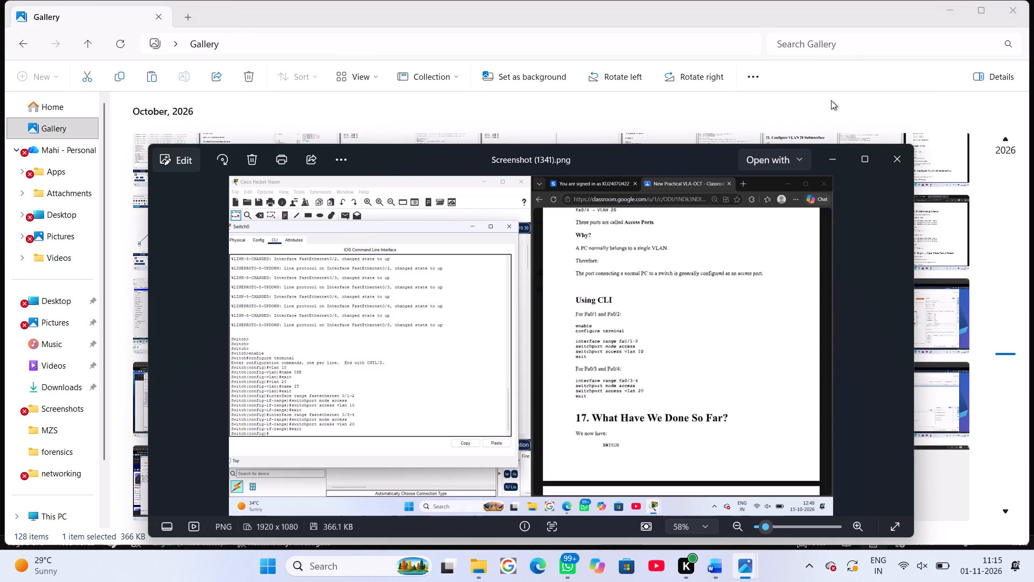
click(893, 165)
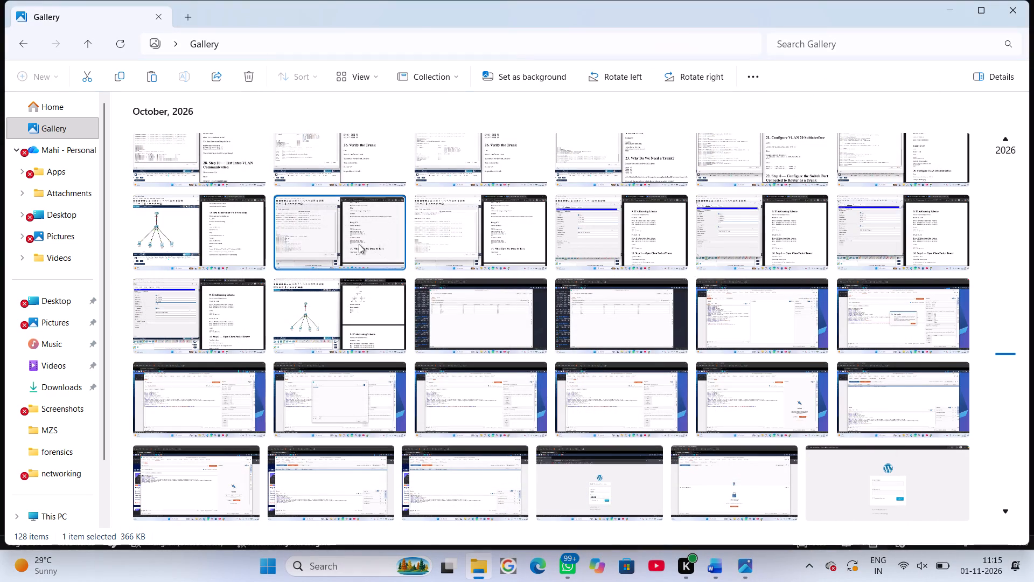
click(359, 244)
key(ctrl+c)
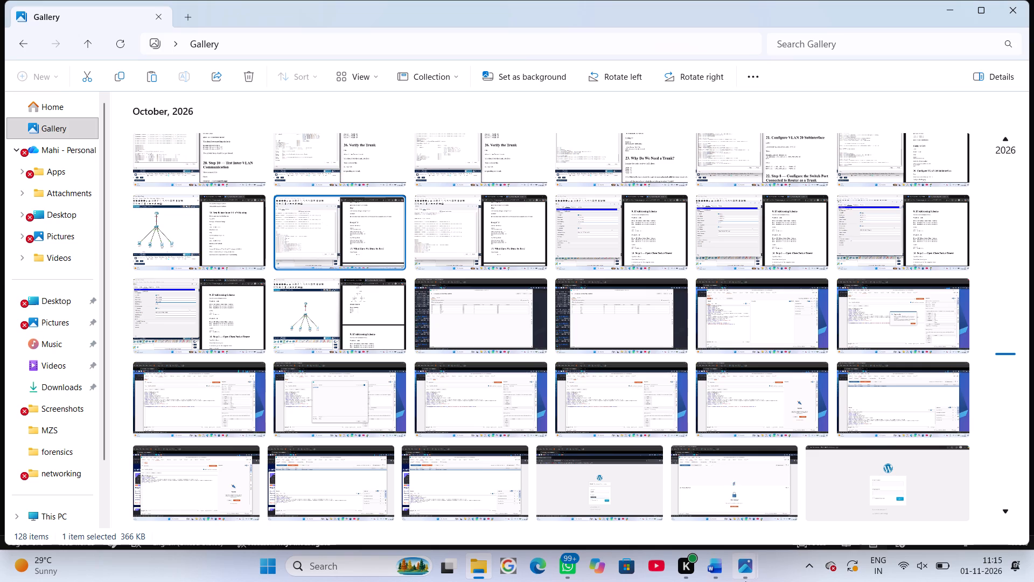
In Word, replace the placeholder table under the "SCREENSHOT 8: Access port assignment commands" caption with the copied screenshot.
click(710, 574)
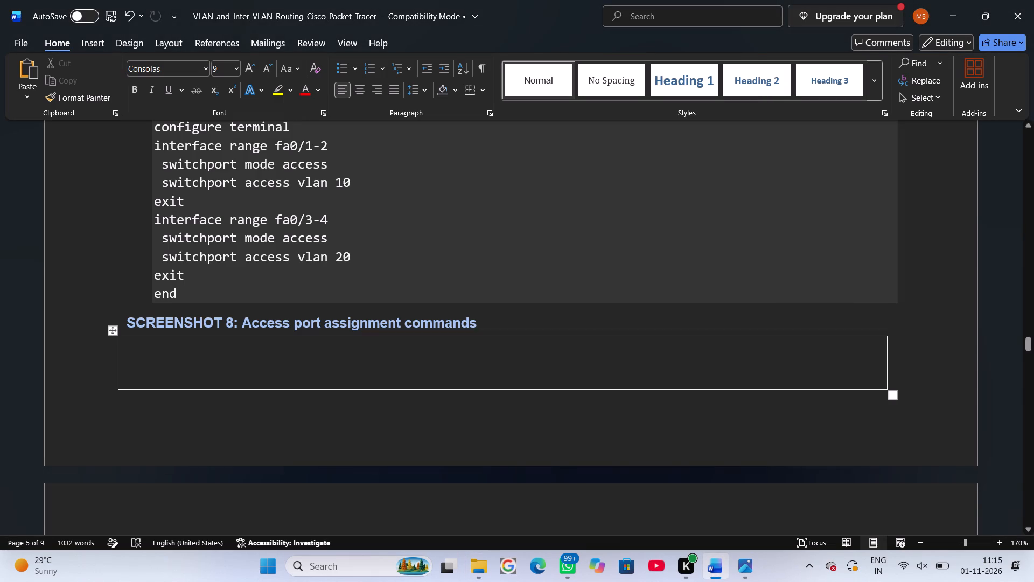
click(115, 338)
right_click(115, 338)
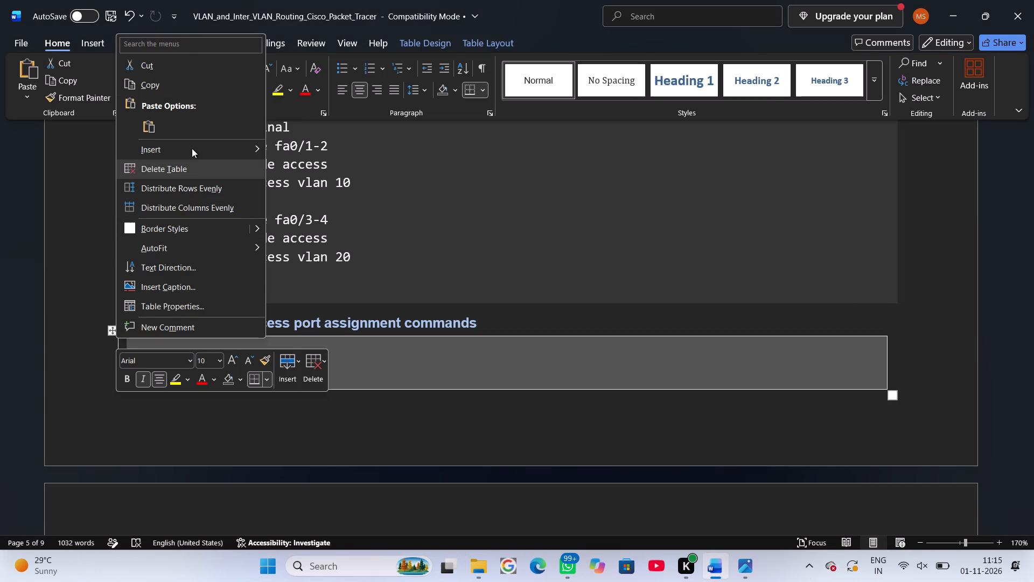
click(191, 171)
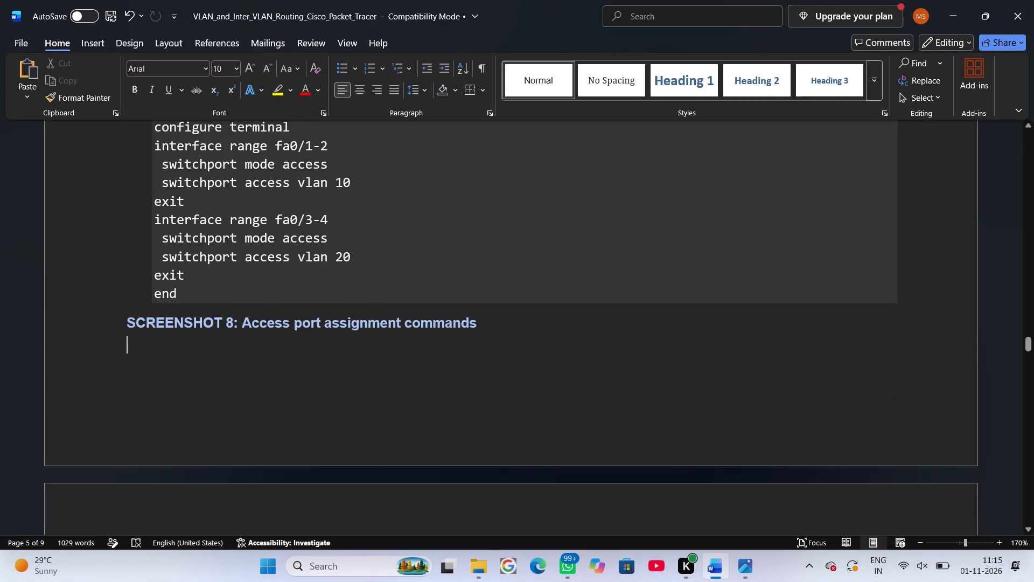
key(ctrl+v)
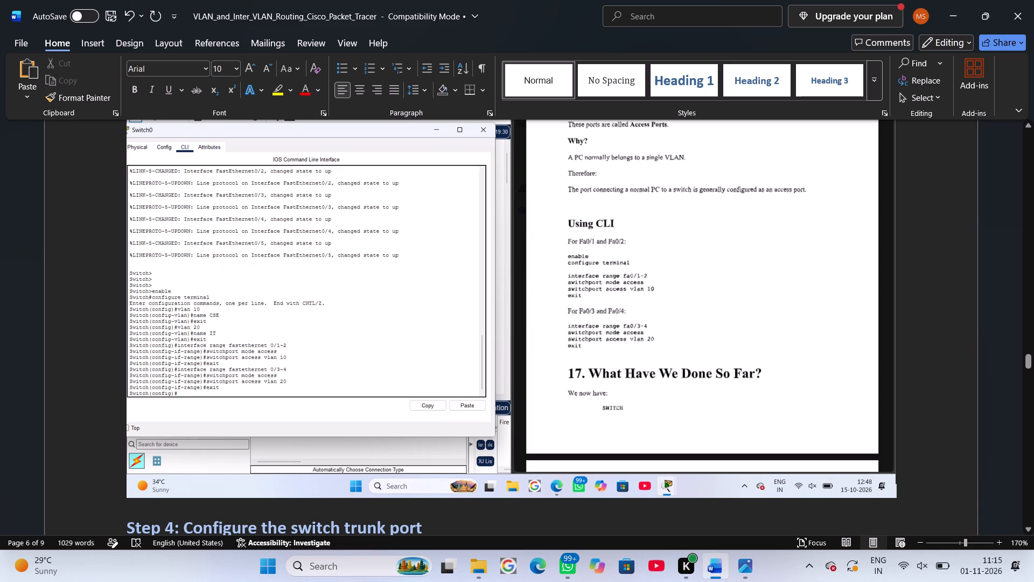
Crop the access port screenshot to the Packet Tracer window, cutting off the taskbar below and the browser document beside it.
scroll(191, 171, up, 2)
scroll(191, 171, down, 2)
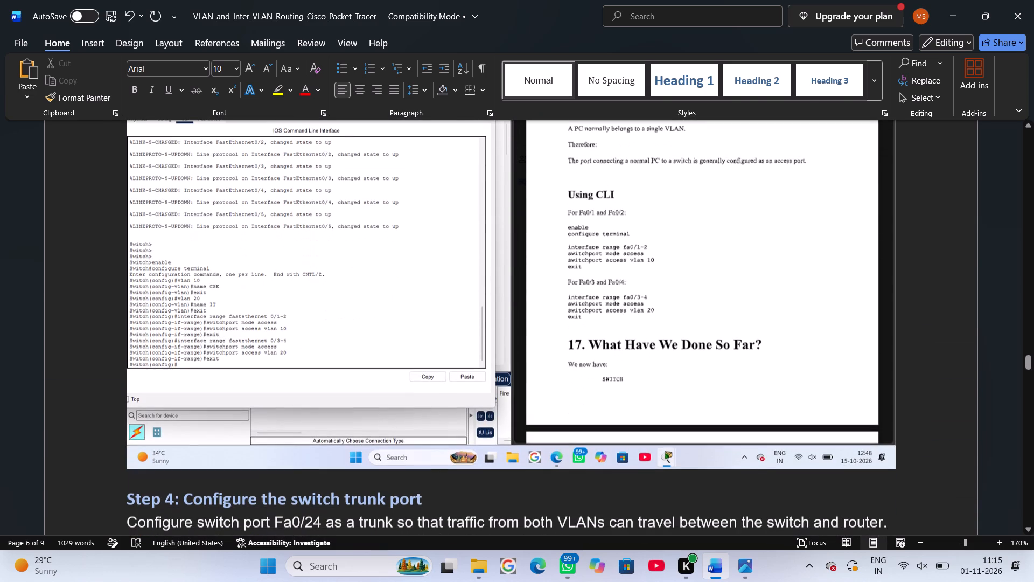
right_click(775, 401)
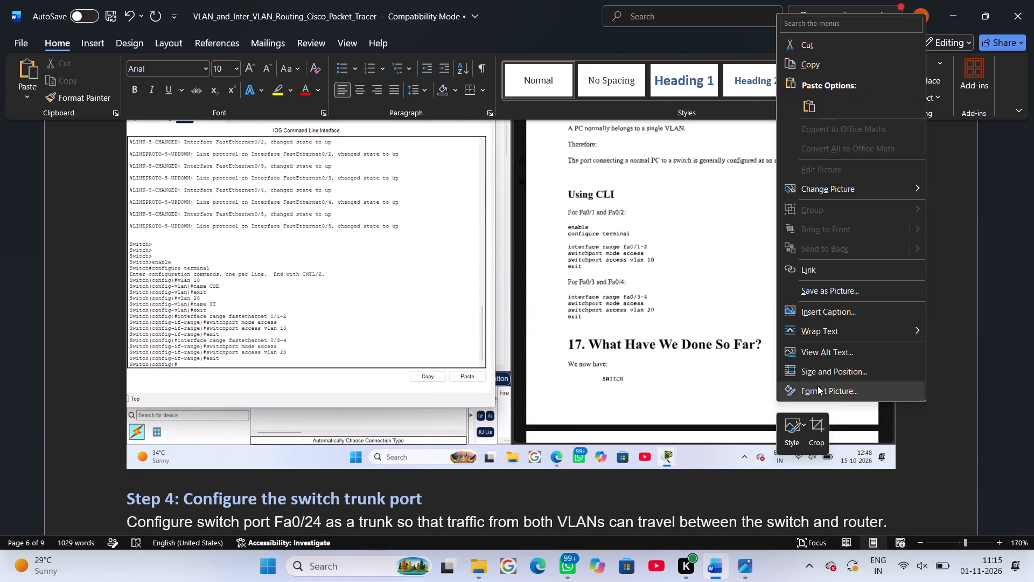
click(822, 424)
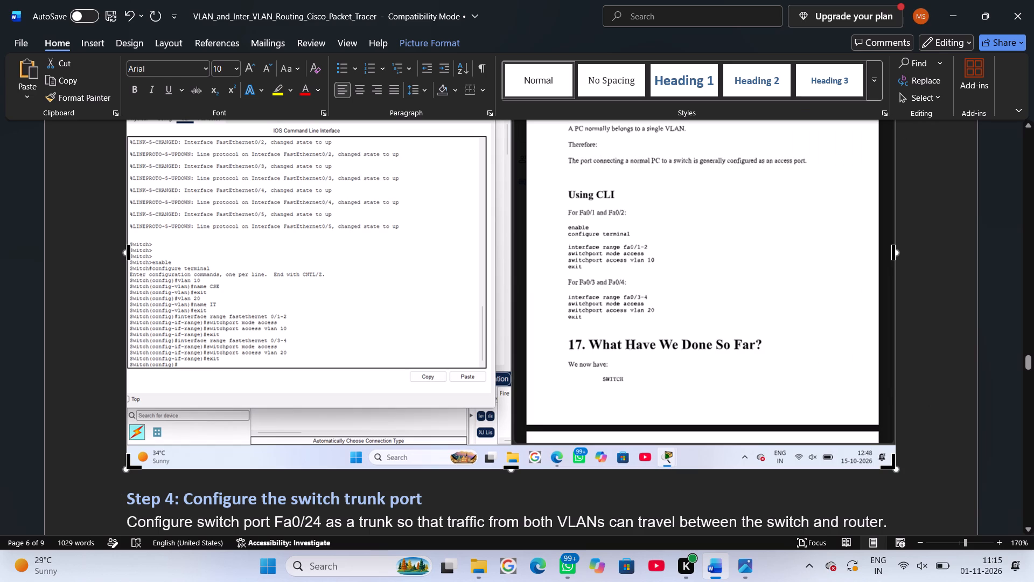
drag(511, 467, 503, 441)
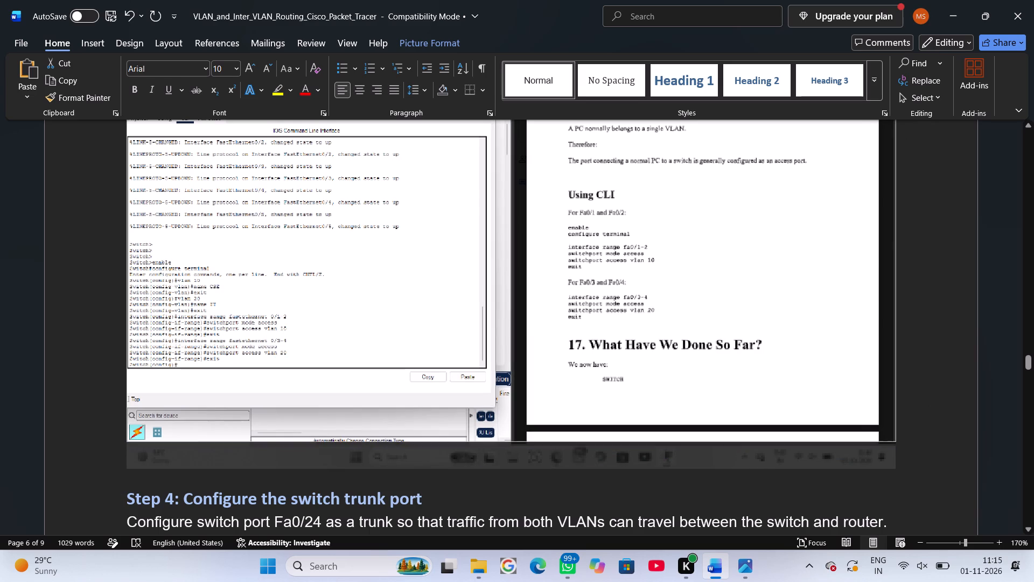
drag(503, 441, 501, 438)
scroll(696, 363, up, 1)
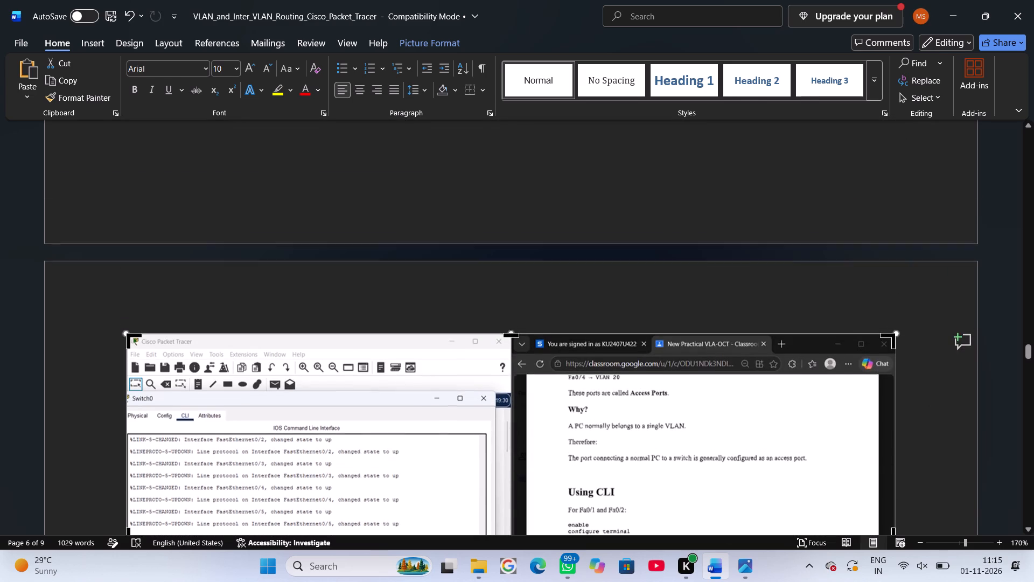
scroll(784, 414, down, 1)
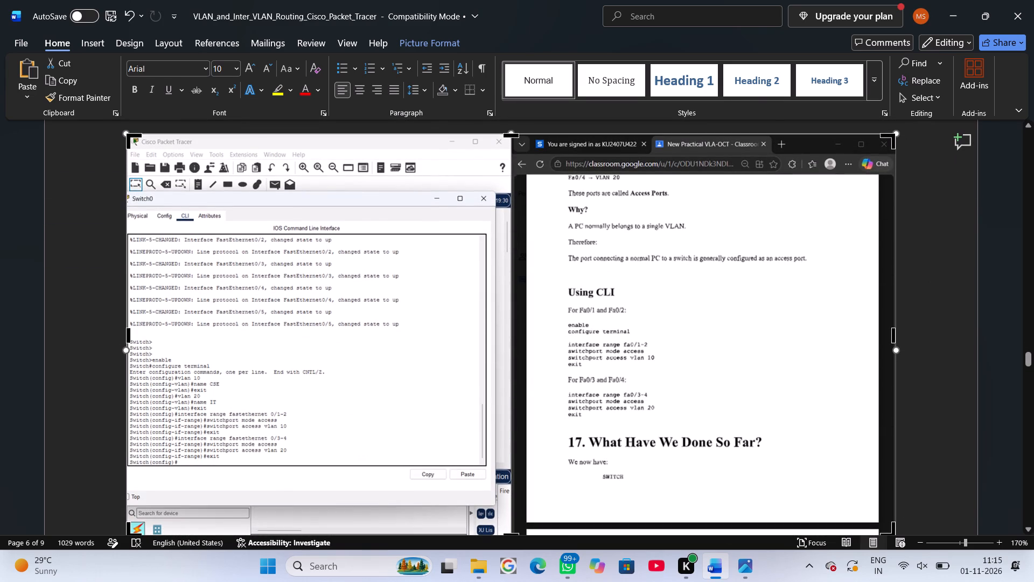
drag(893, 337, 511, 369)
click(925, 273)
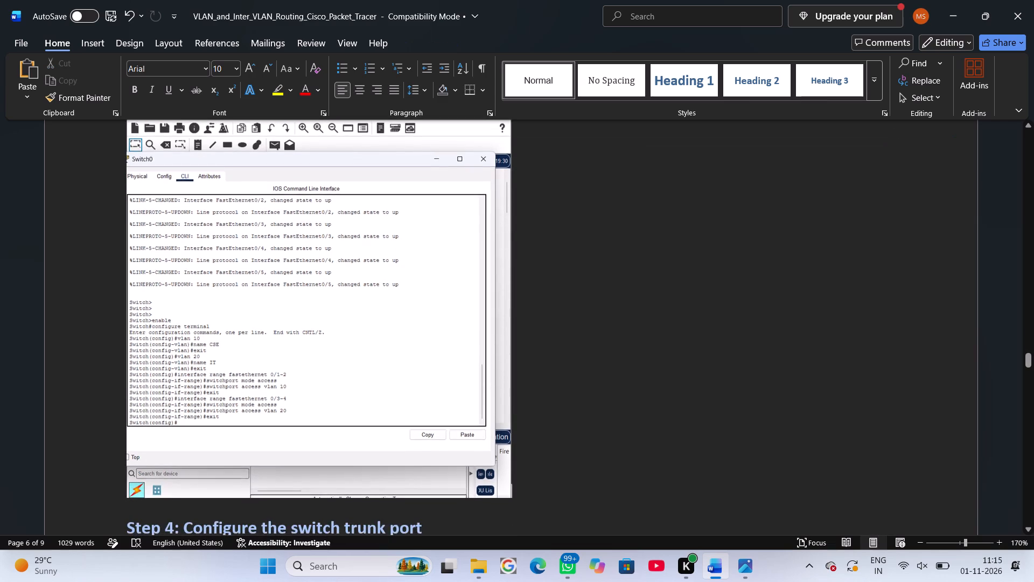
Move the caption "SCREENSHOT 8: Access port assignment commands" from above the access port picture to a new line directly below it.
scroll(925, 273, up, 2)
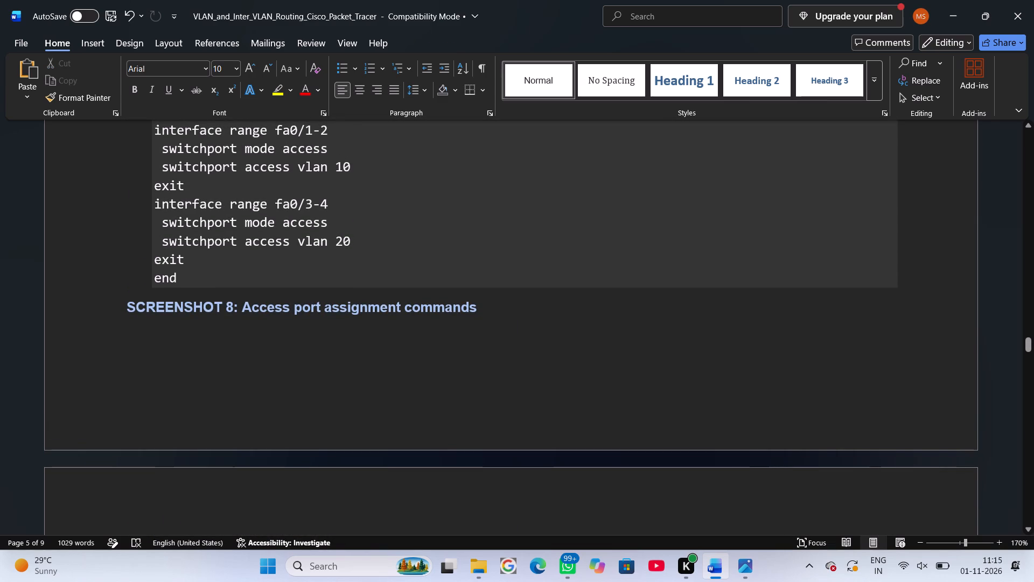
click(495, 303)
click(493, 308)
drag(493, 308, 135, 311)
key(ctrl+x)
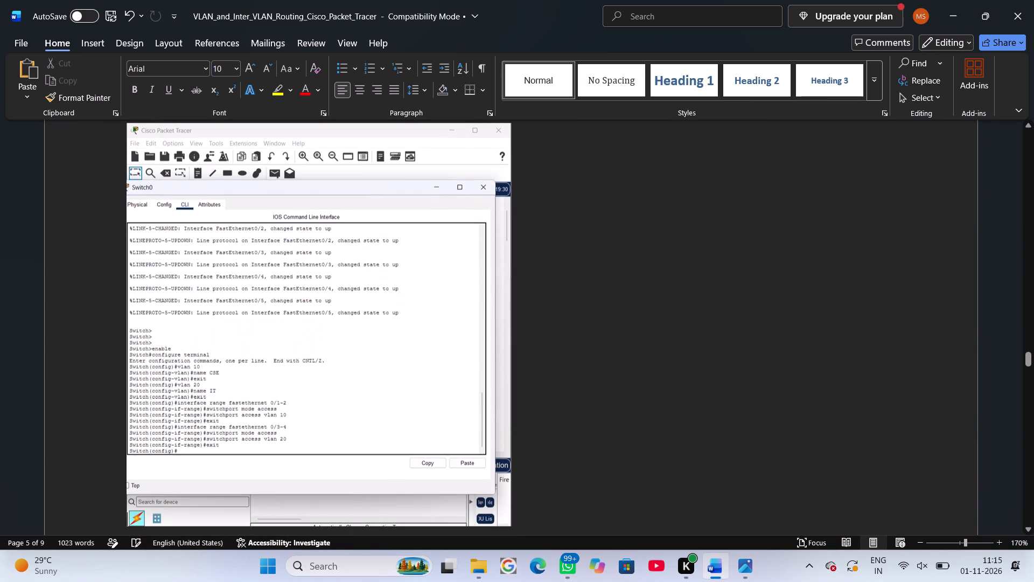
scroll(294, 408, down, 1)
scroll(451, 282, up, 1)
click(522, 301)
key(Return)
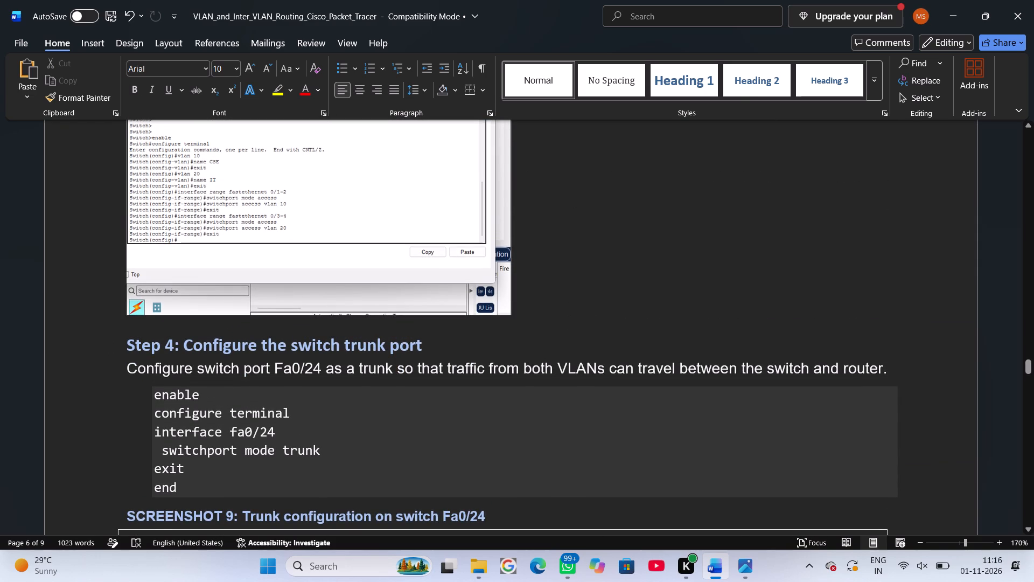
key(ctrl+v)
scroll(522, 301, down, 1)
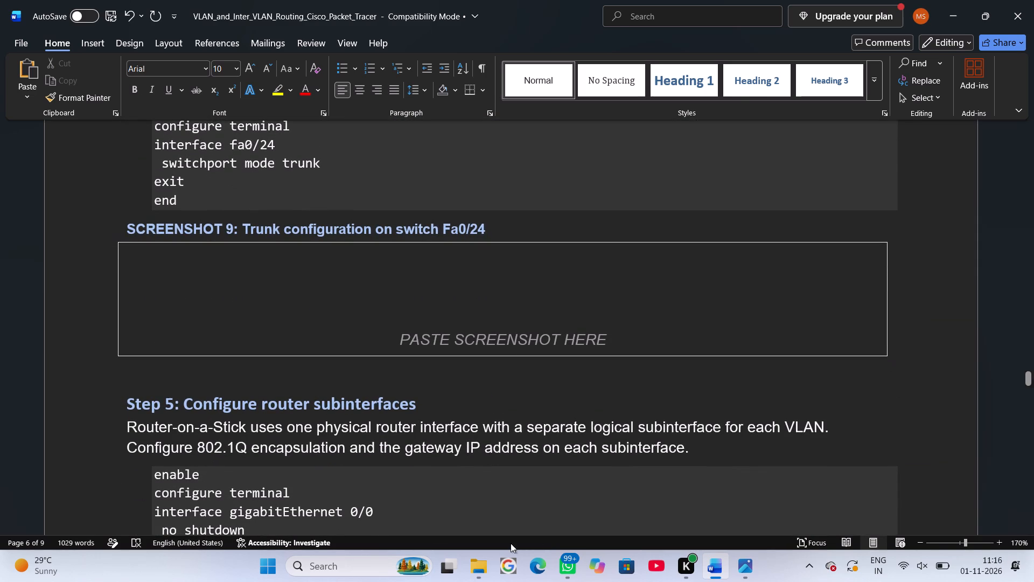
Find the Router1 CLI screenshot showing interface gigabitEthernet 0/0 with no shutdown in the File Explorer Gallery and copy it.
click(474, 569)
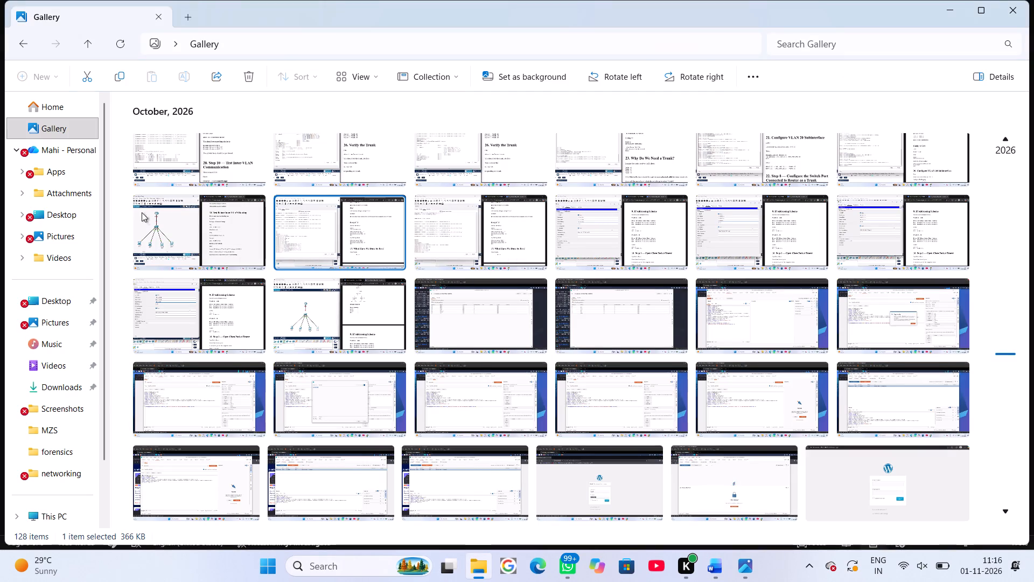
double_click(206, 240)
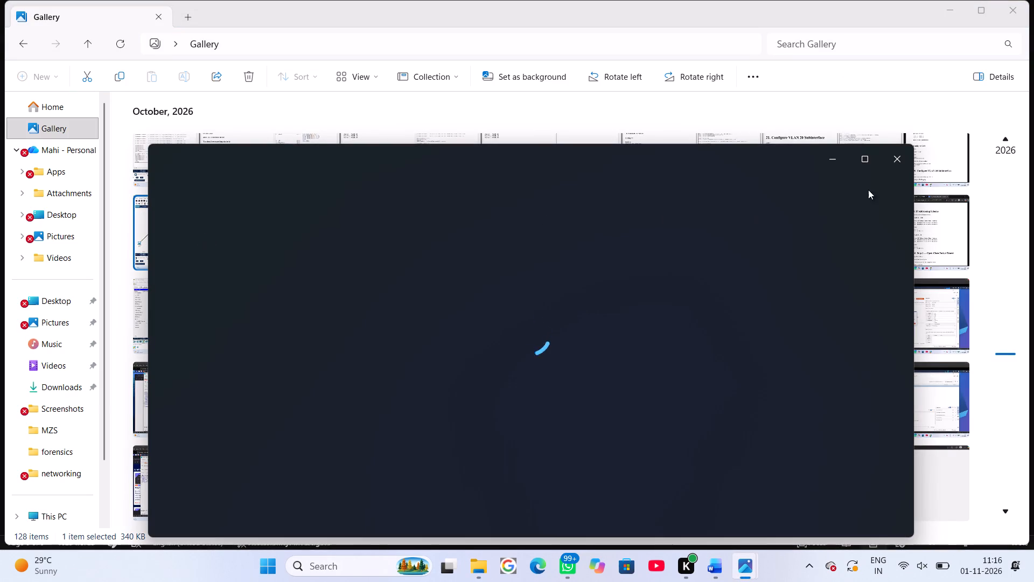
click(907, 155)
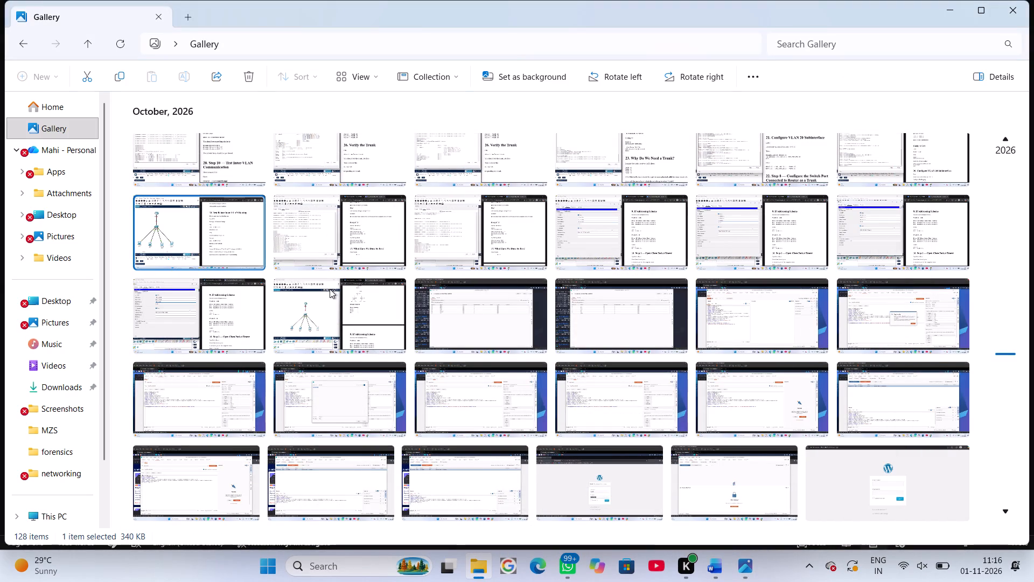
double_click(328, 235)
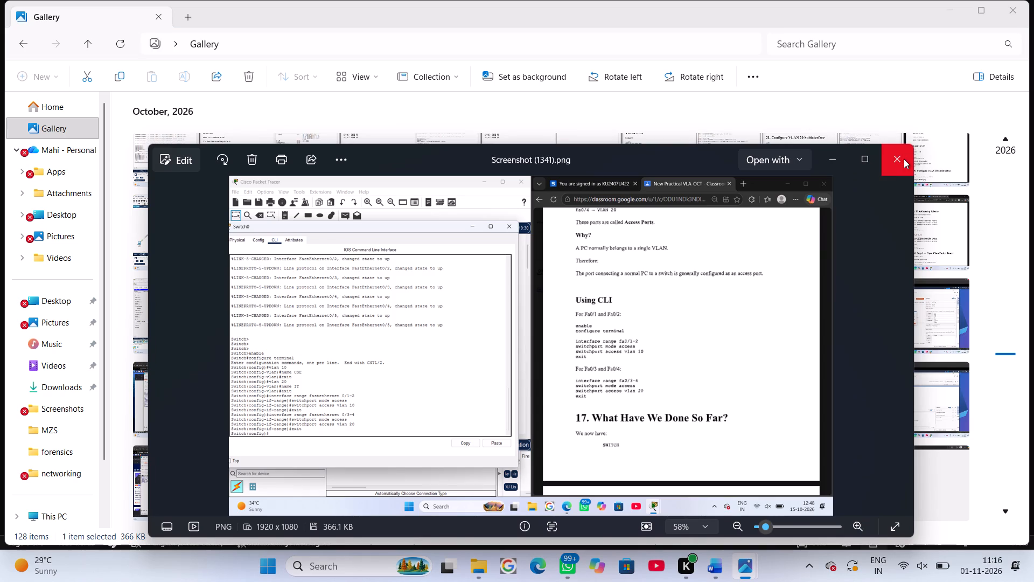
click(904, 159)
scroll(904, 159, up, 1)
double_click(873, 206)
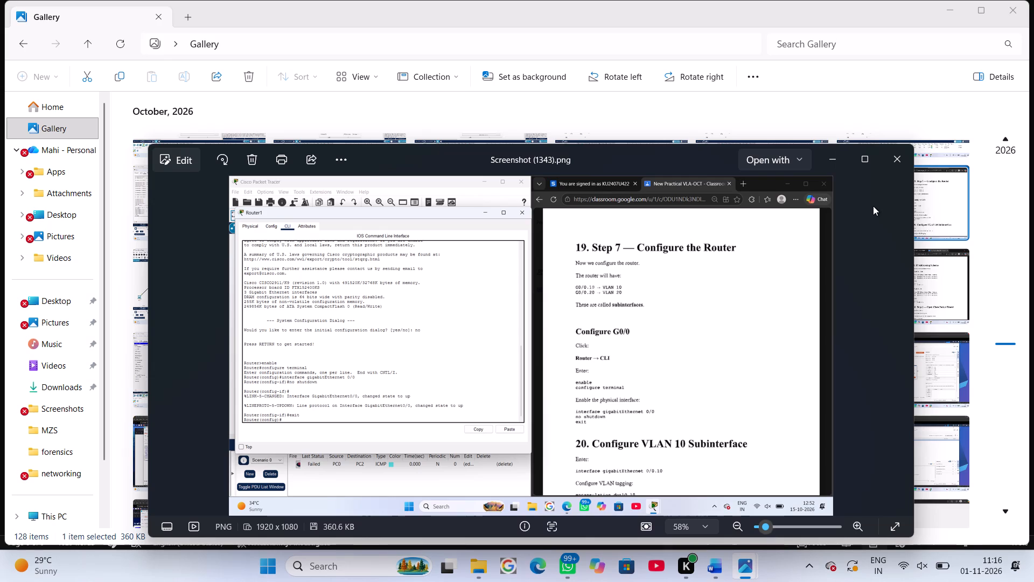
click(905, 157)
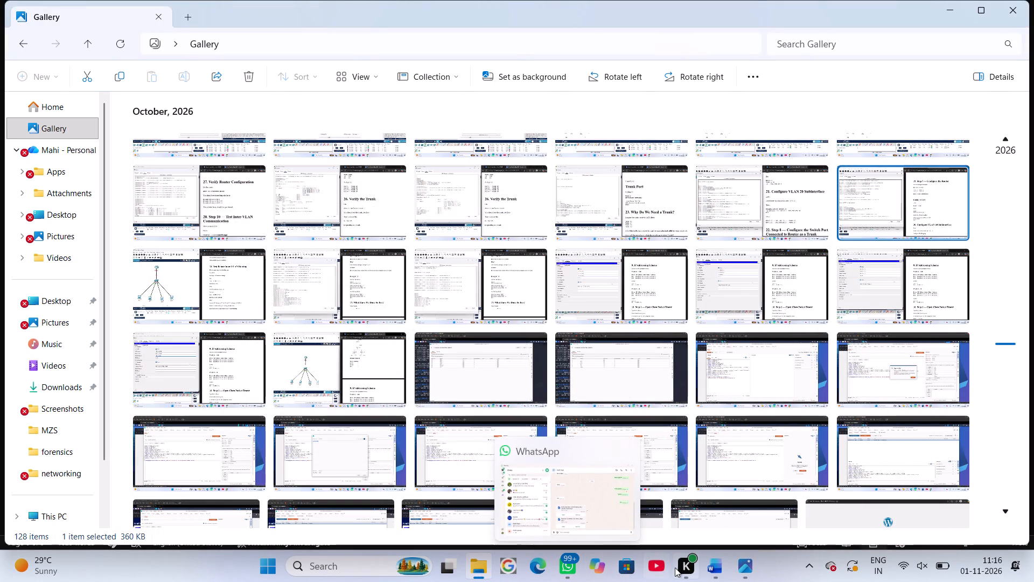
click(714, 563)
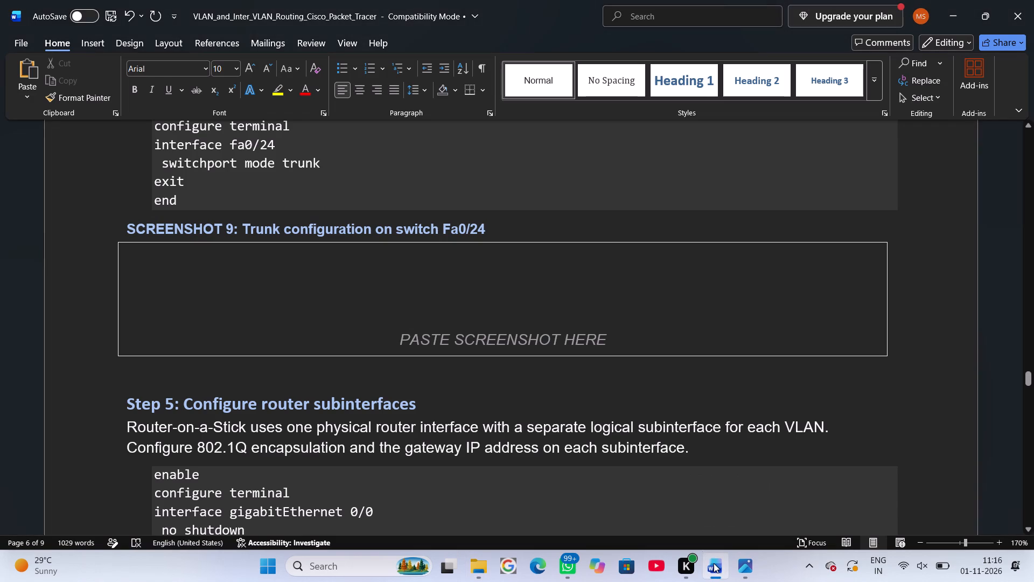
scroll(605, 441, down, 1)
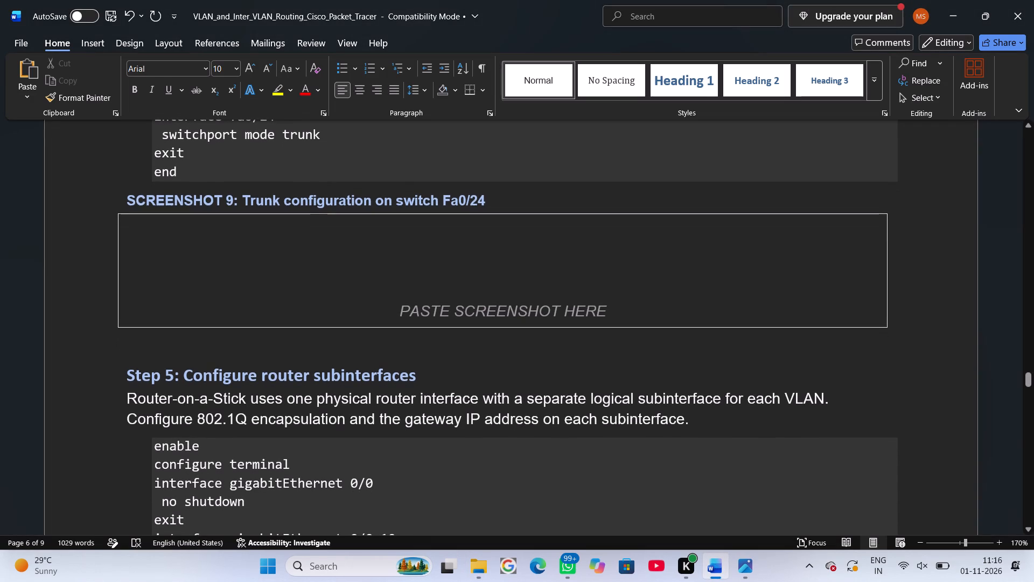
scroll(605, 441, up, 1)
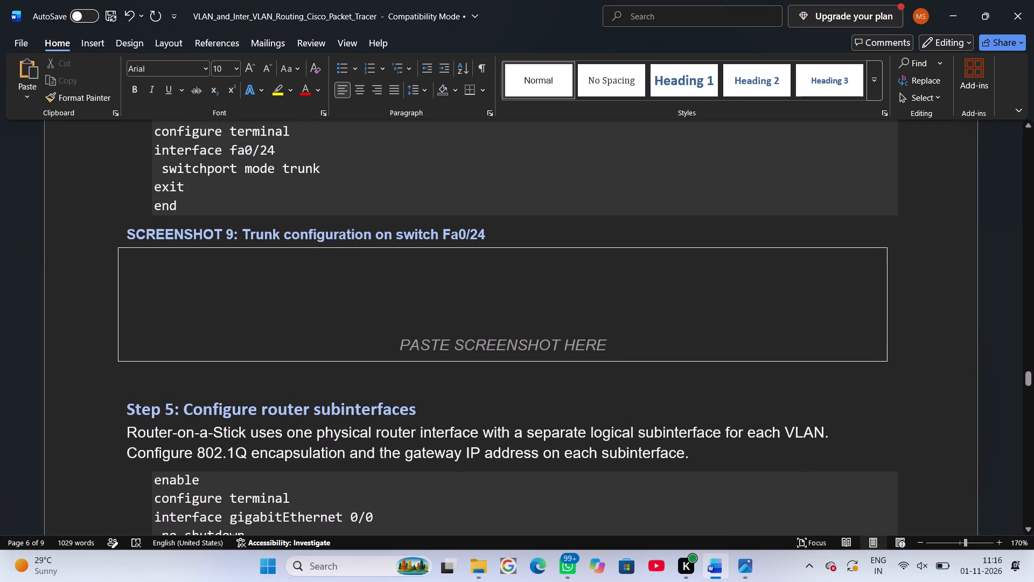
click(483, 573)
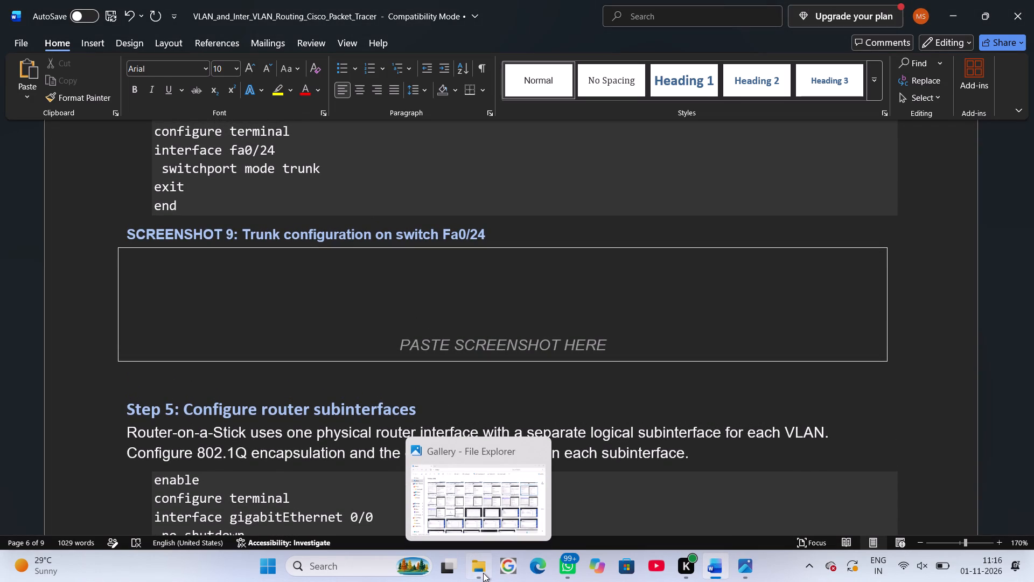
click(869, 202)
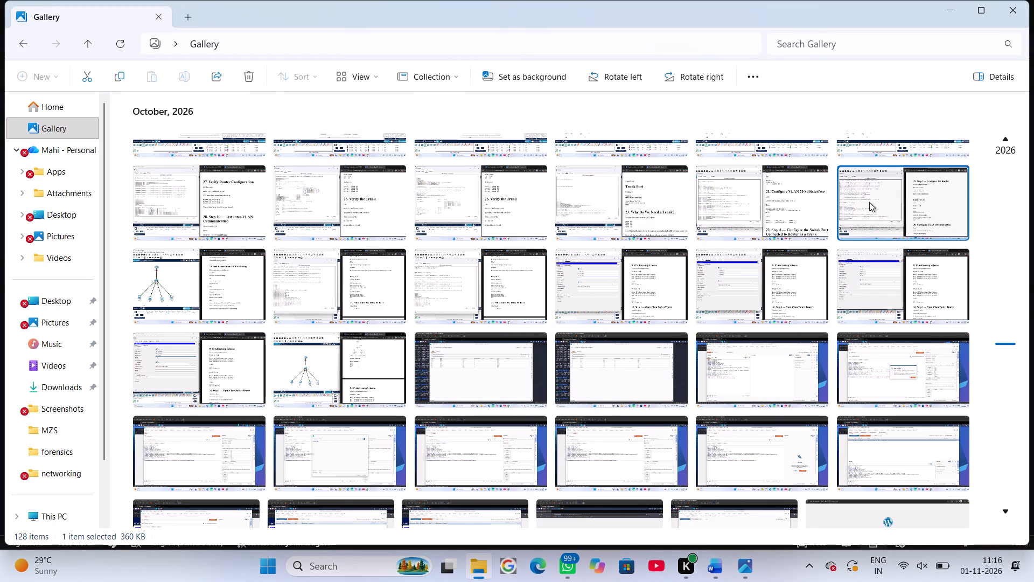
key(ctrl+c)
In Word, delete the placeholder table under the "SCREENSHOT 10: Router physical interface enabled" caption.
click(724, 566)
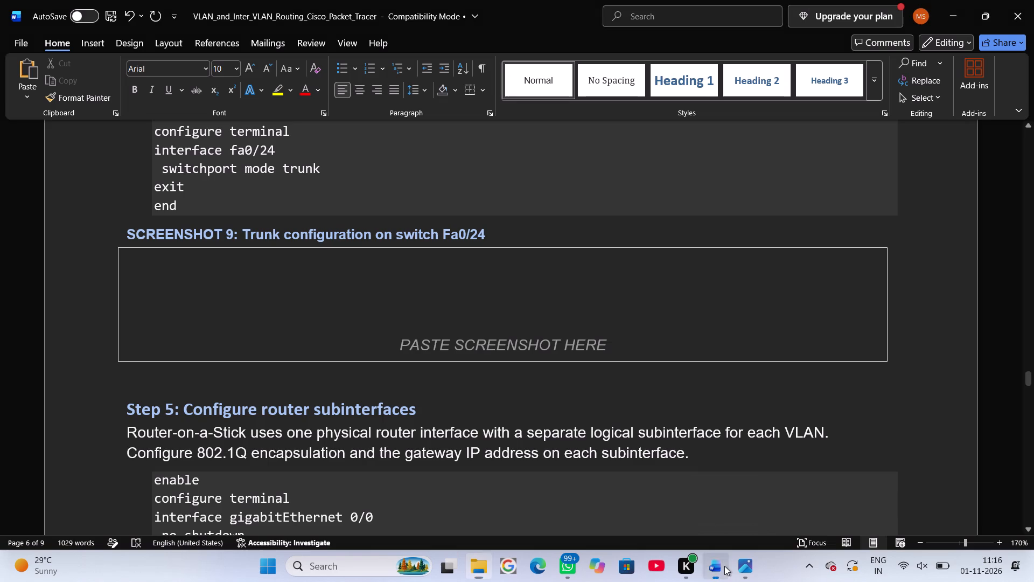
scroll(642, 366, down, 2)
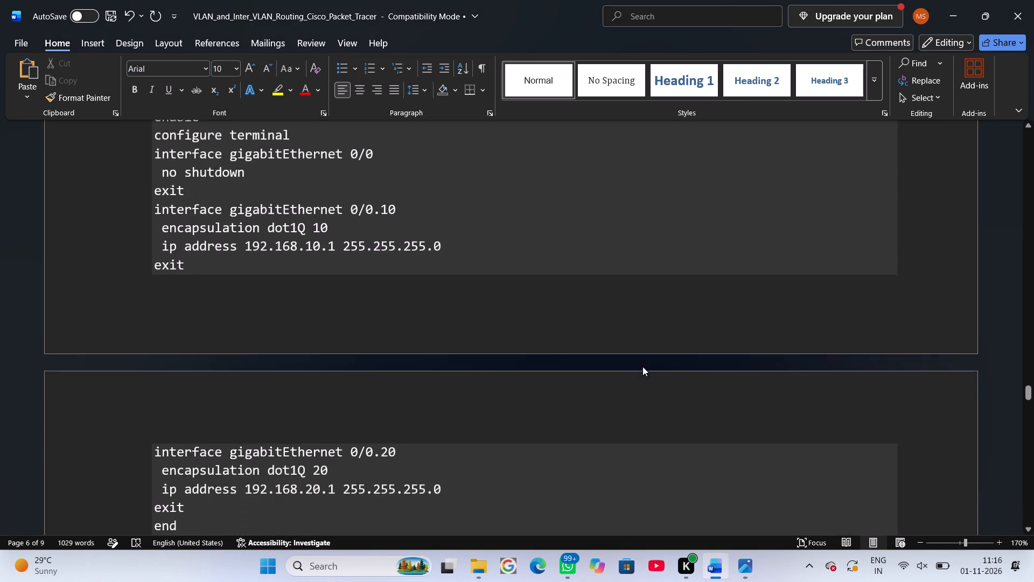
scroll(642, 366, down, 2)
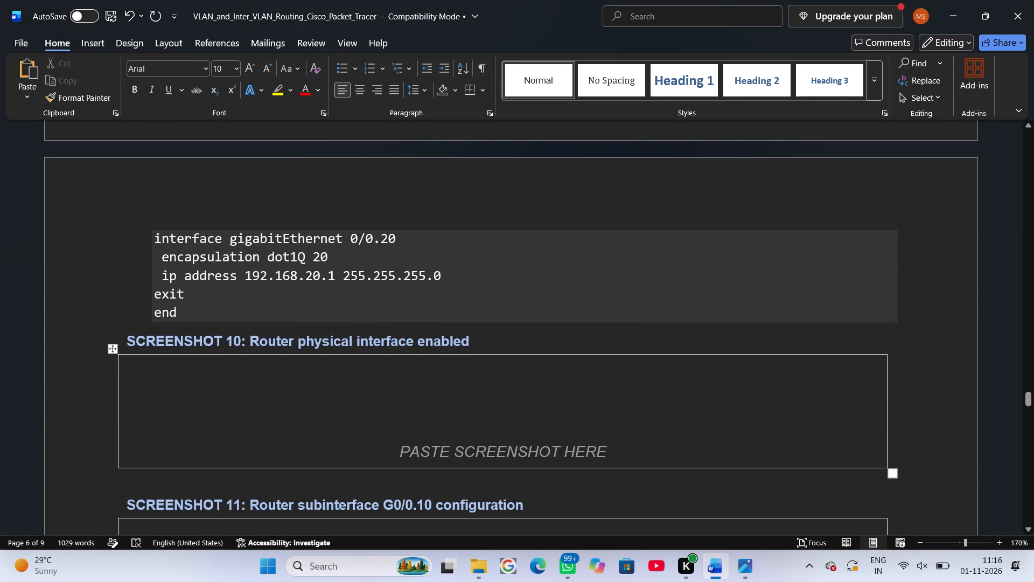
click(115, 350)
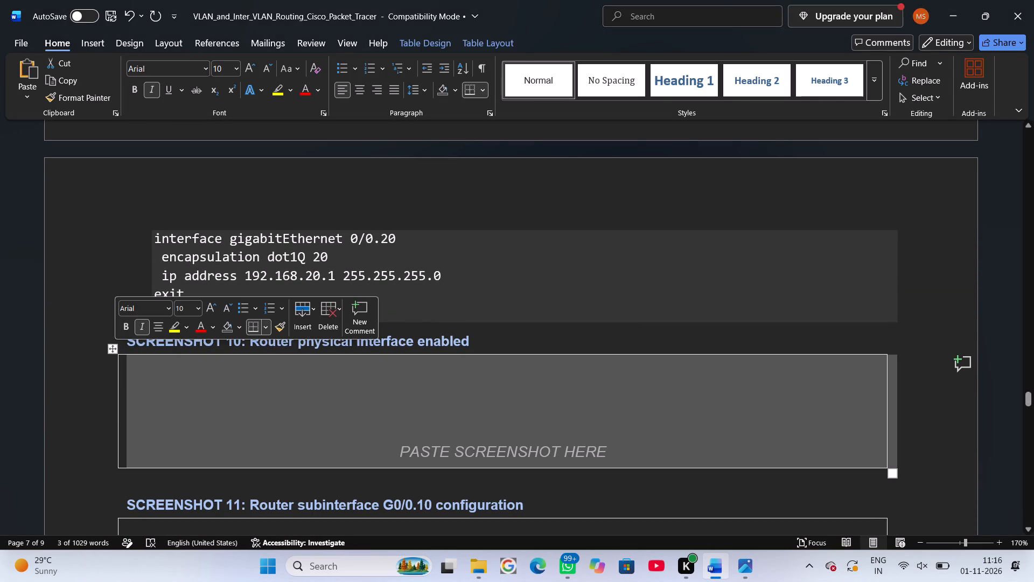
right_click(115, 352)
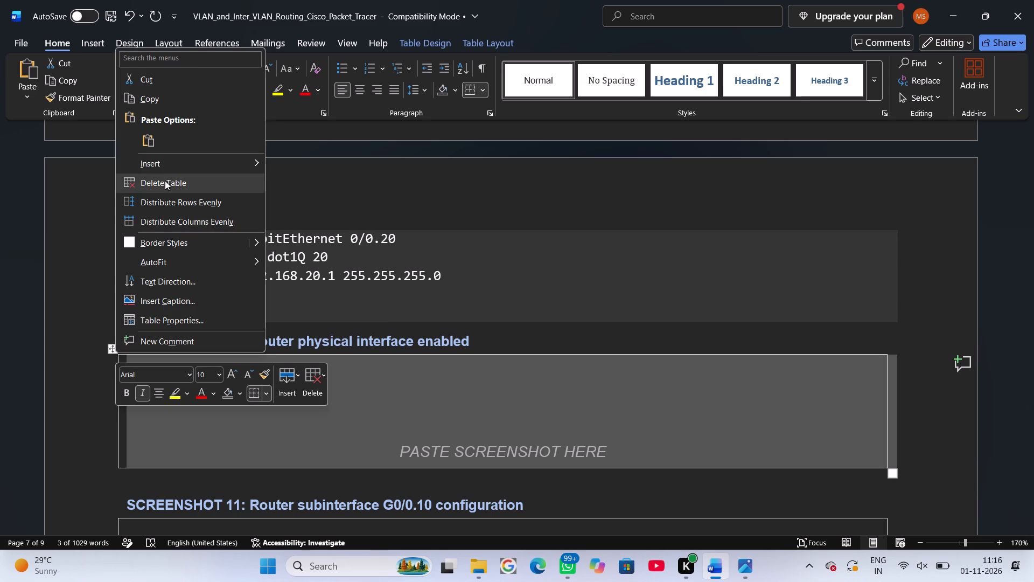
click(165, 181)
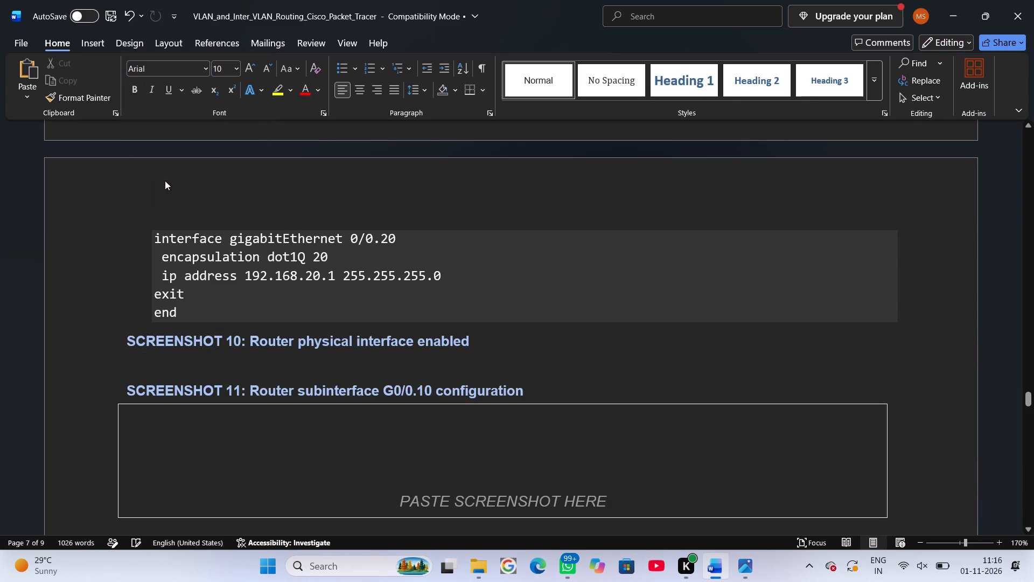
Paste the copied router screenshot on a new line directly above the "SCREENSHOT 10: Router physical interface enabled" caption.
click(930, 311)
key(Return)
key(BackSpace)
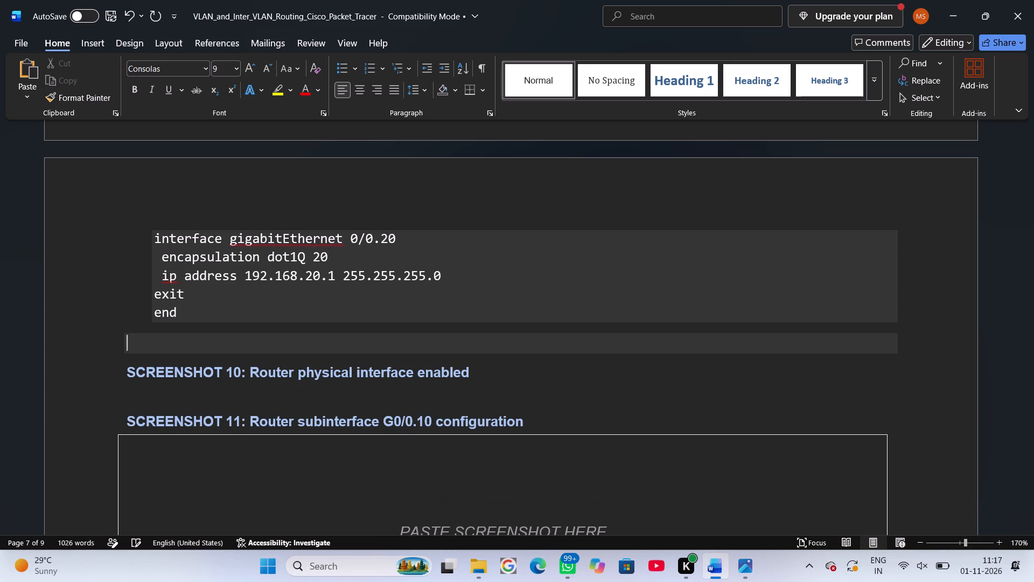
key(BackSpace)
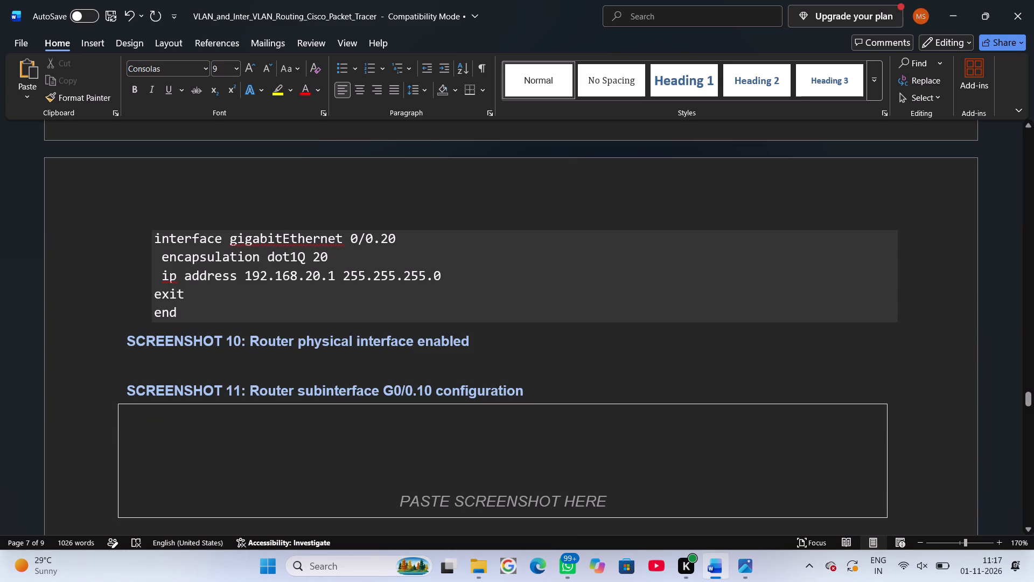
click(128, 342)
key(Return)
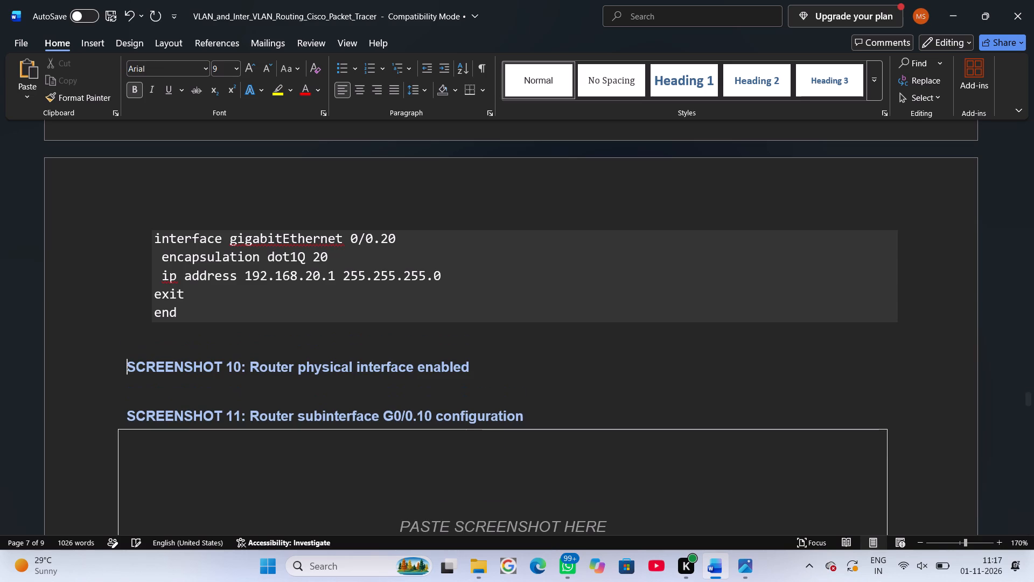
key(Up)
key(ctrl+v)
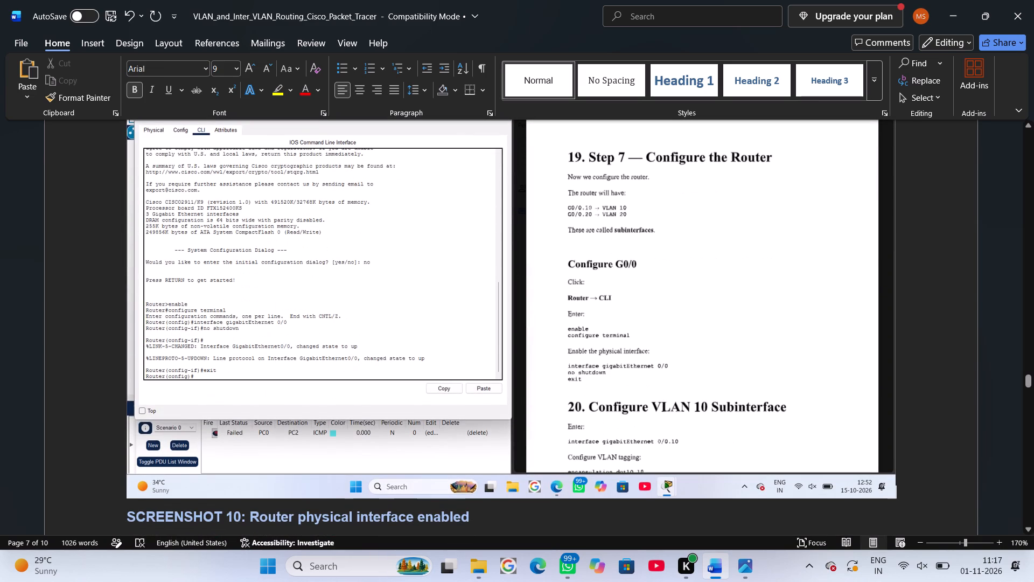
Compare the Step 5 router subinterface commands in the report with the Gallery's Router1 CLI screenshot covering subinterfaces 0/0.10 and 0/0.20.
scroll(300, 415, up, 1)
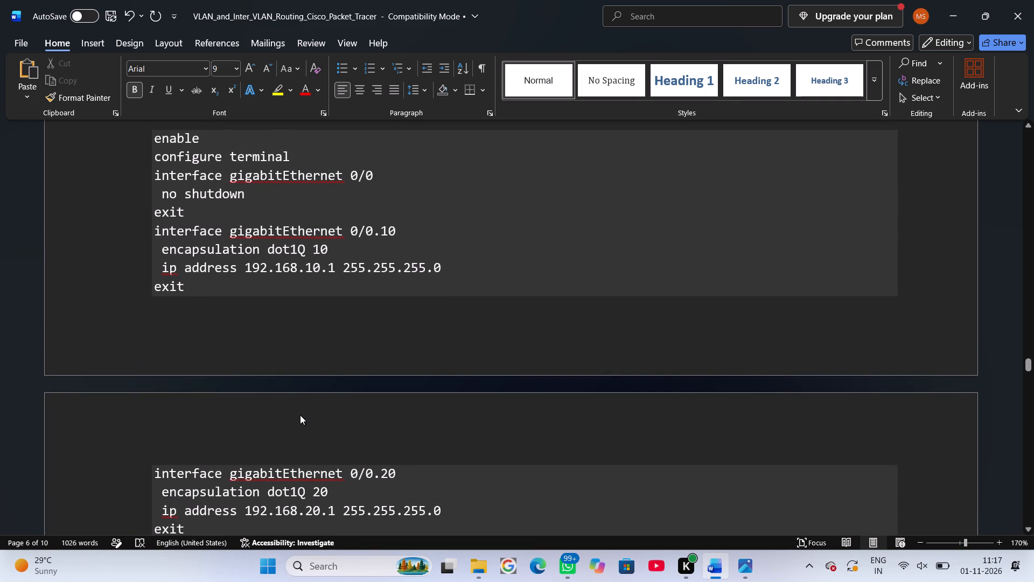
scroll(300, 415, up, 1)
scroll(300, 415, down, 3)
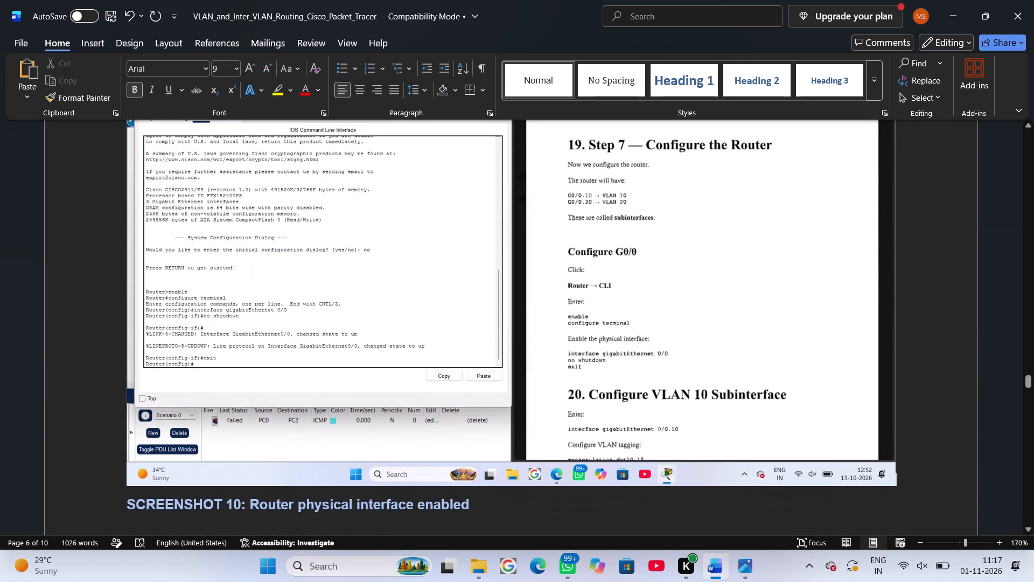
click(472, 565)
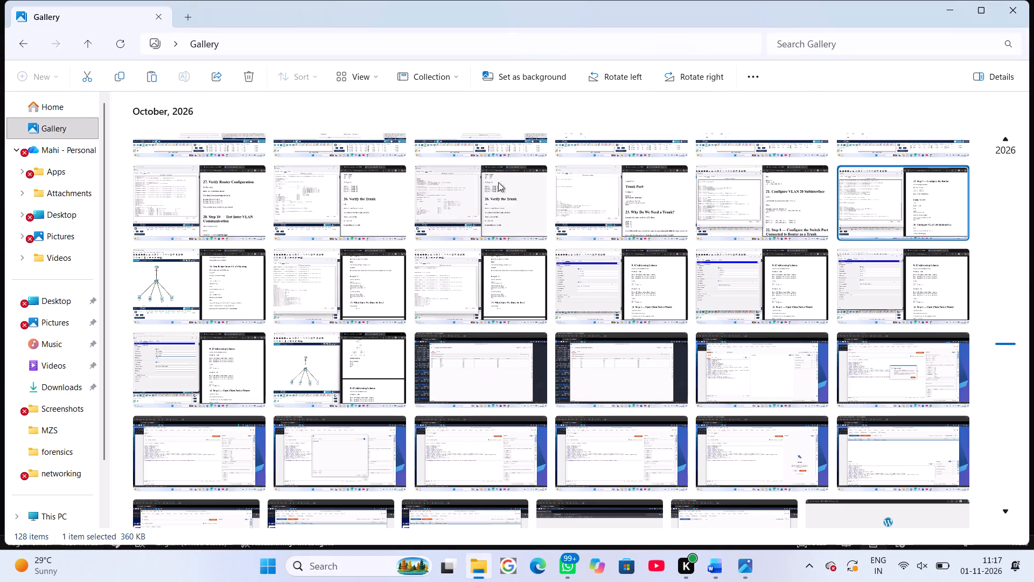
scroll(597, 257, up, 1)
double_click(765, 275)
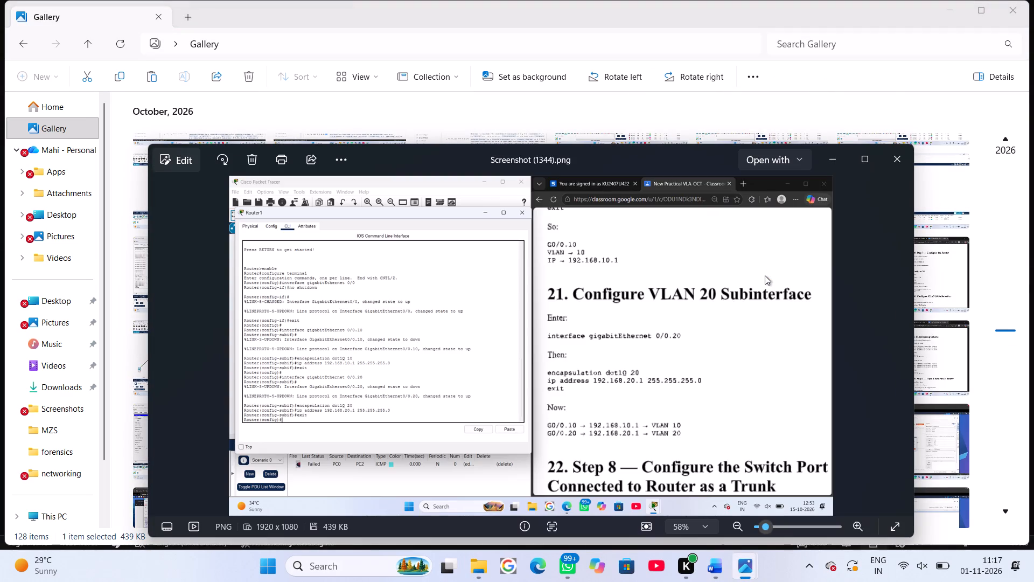
ctrl+scroll(520, 316, up, 5)
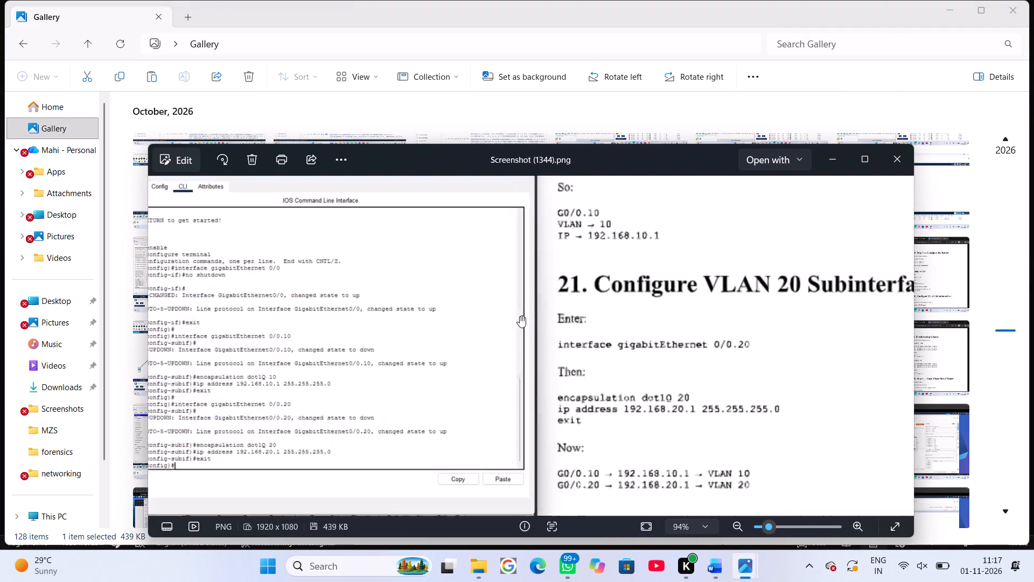
ctrl+scroll(520, 316, up, 2)
scroll(520, 316, right, 1)
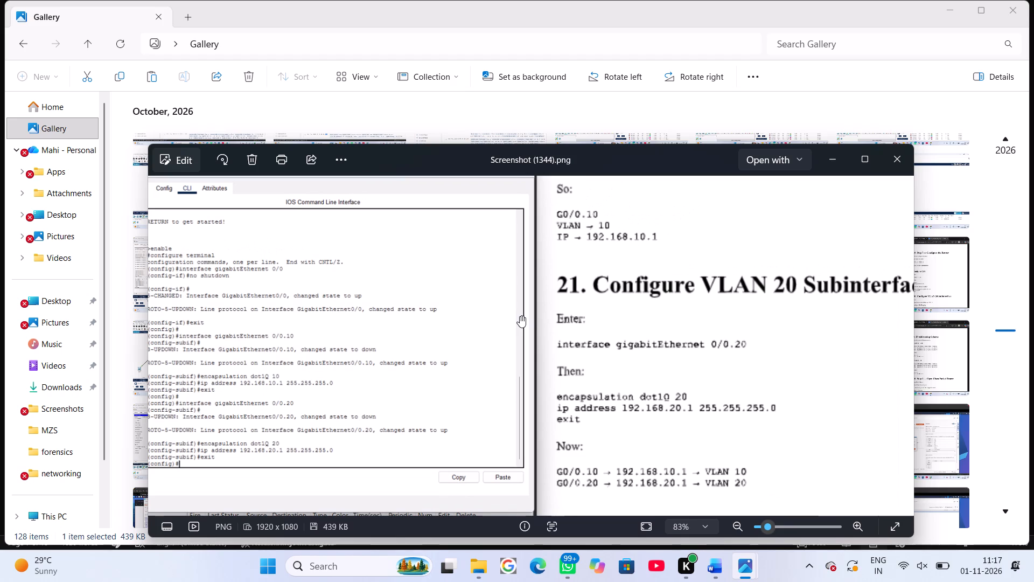
click(895, 153)
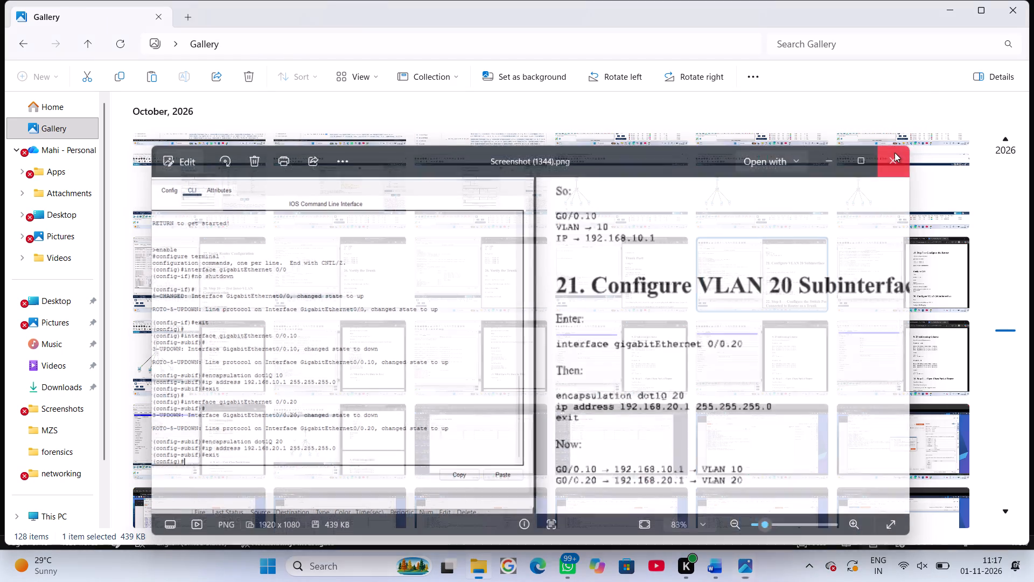
click(712, 561)
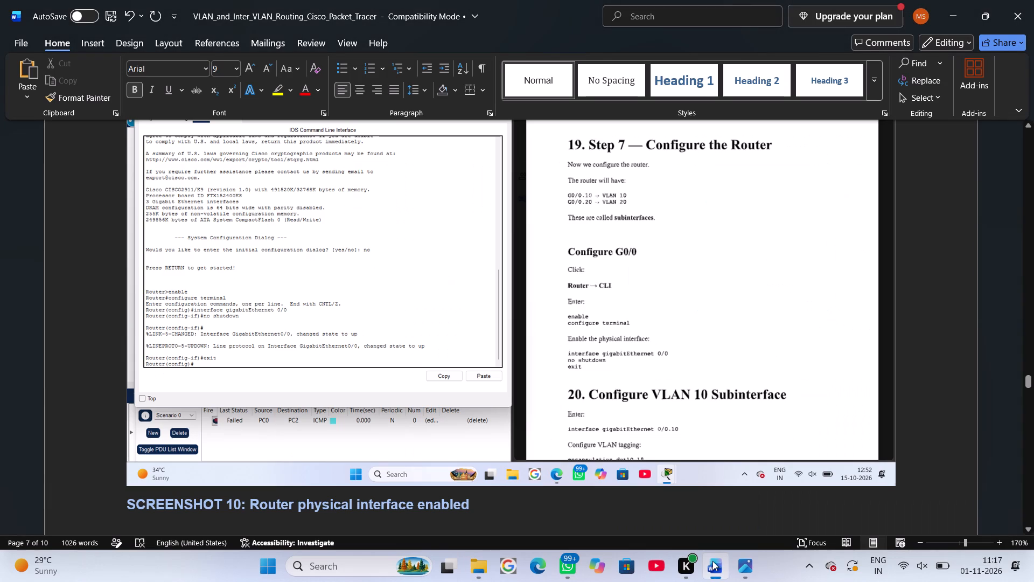
scroll(457, 434, up, 2)
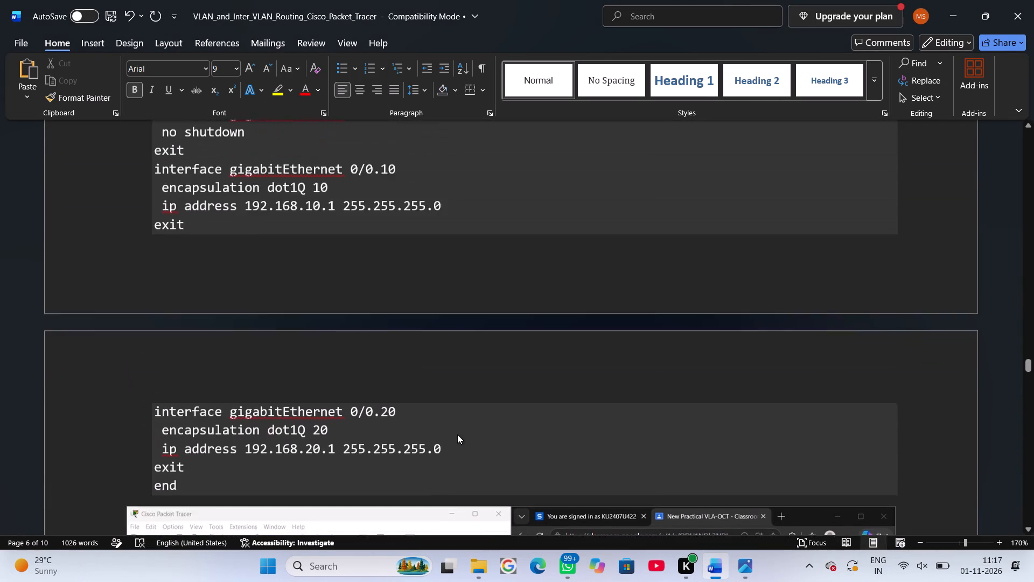
scroll(457, 434, up, 1)
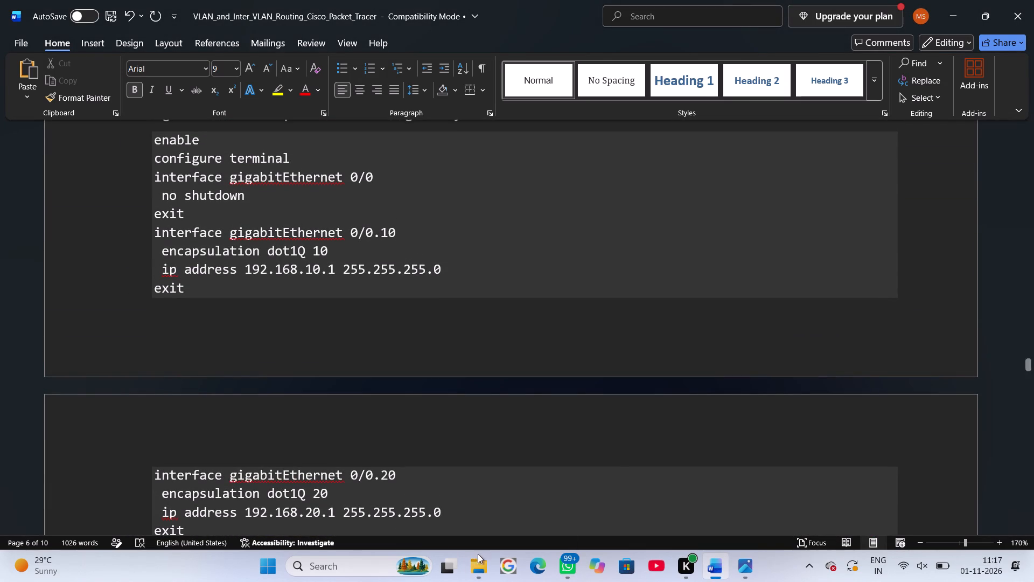
click(479, 567)
double_click(705, 247)
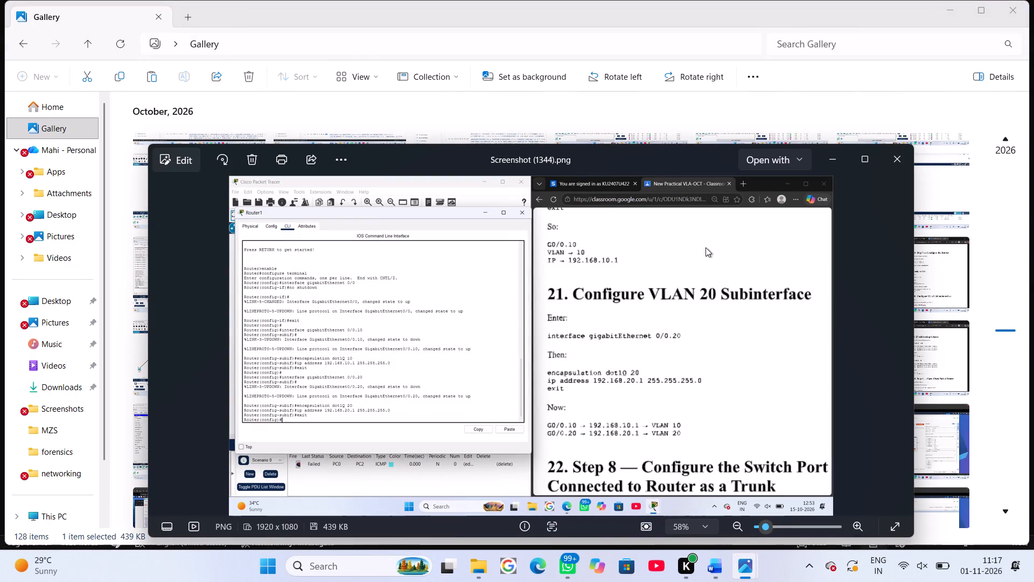
click(909, 155)
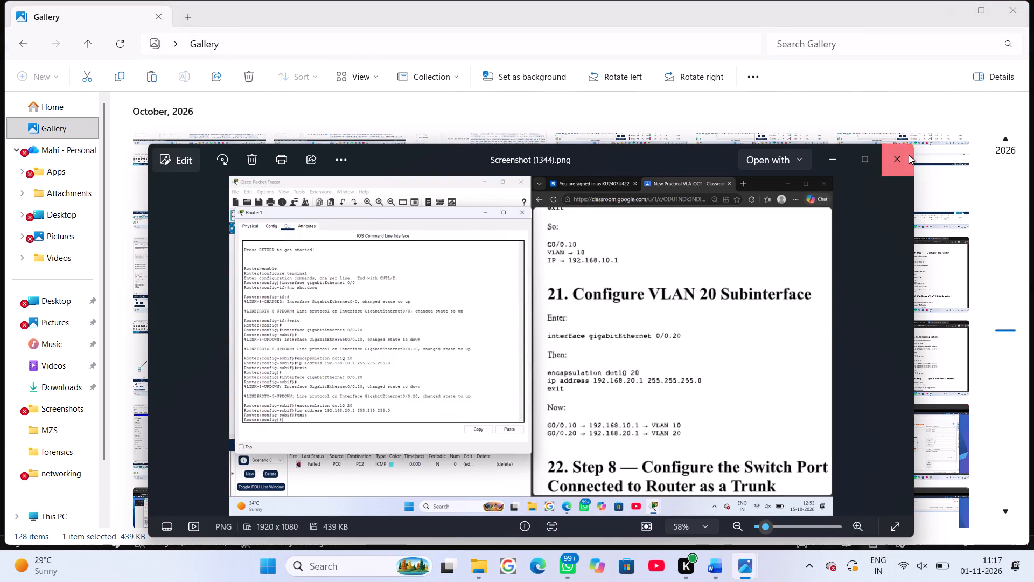
Replace the picture above the "SCREENSHOT 10: Router physical interface enabled" caption with the Gallery's Router1 CLI screenshot covering subinterfaces 0/0.10 and 0/0.20.
click(779, 299)
key(ctrl+c)
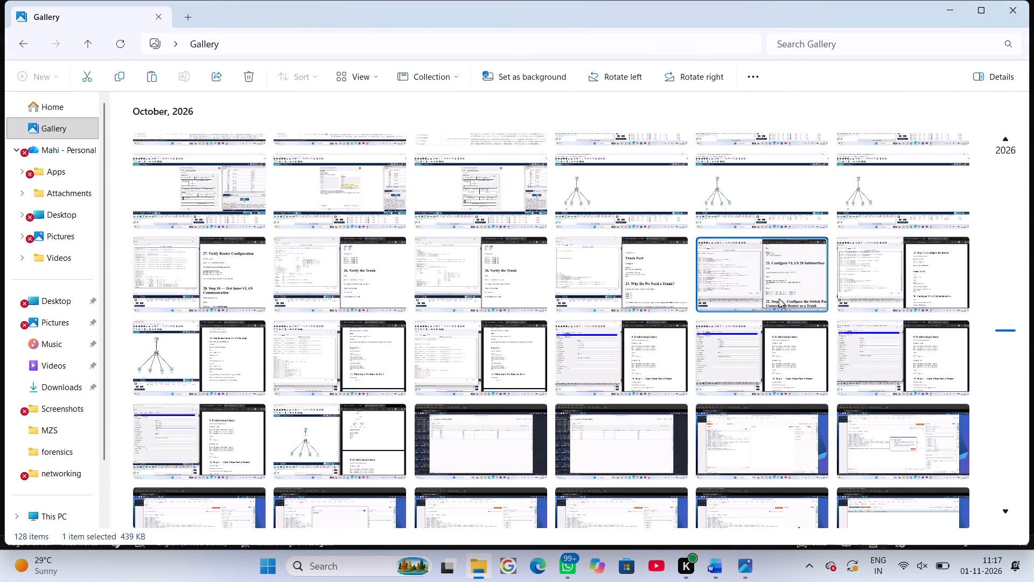
click(718, 576)
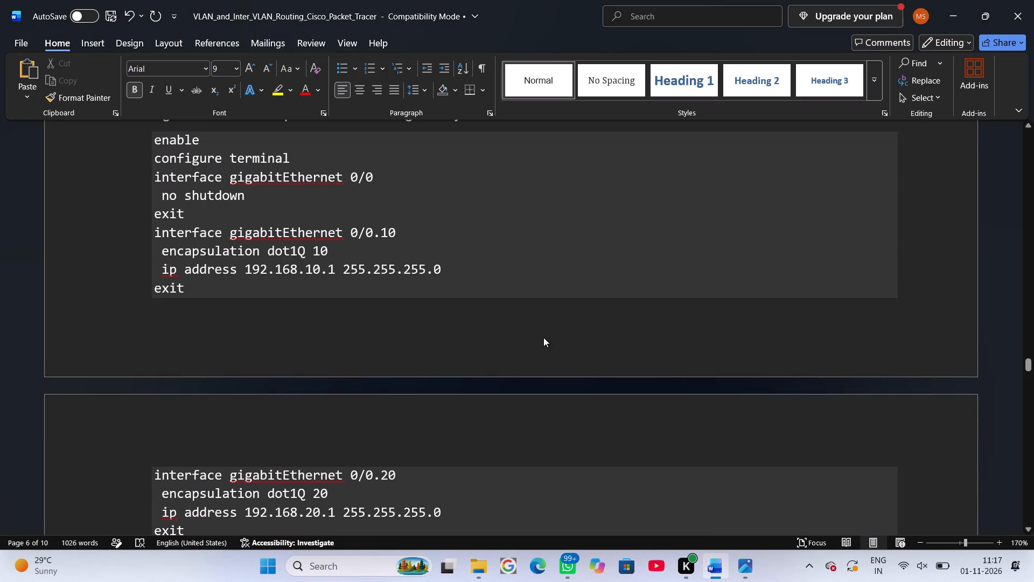
scroll(543, 337, down, 1)
click(392, 374)
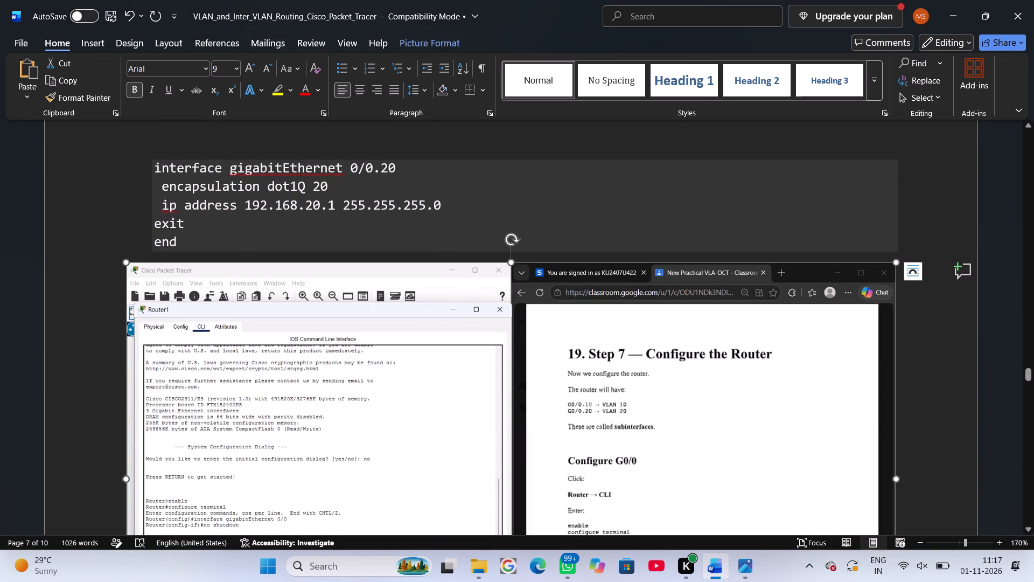
key(BackSpace)
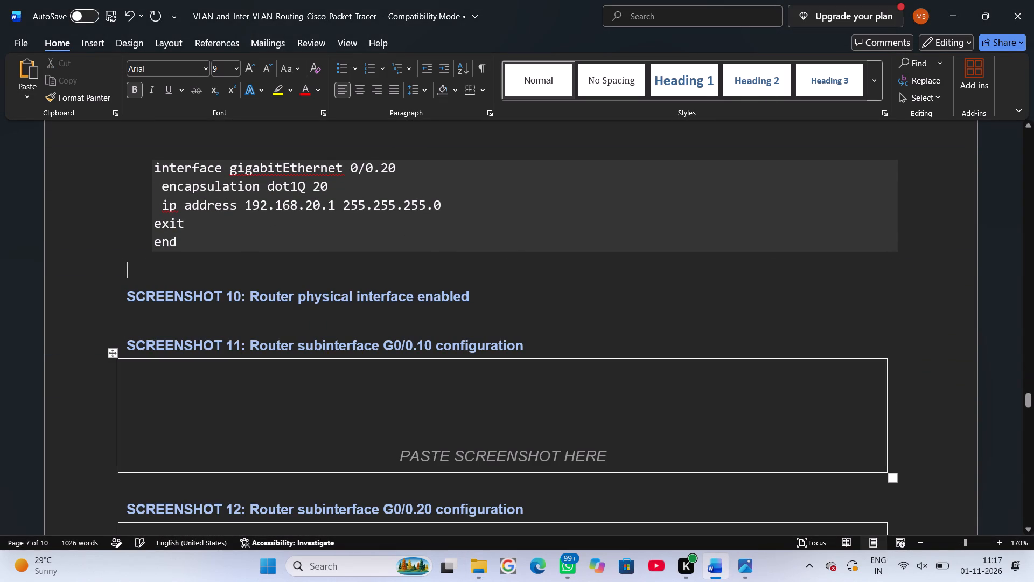
key(ctrl+v)
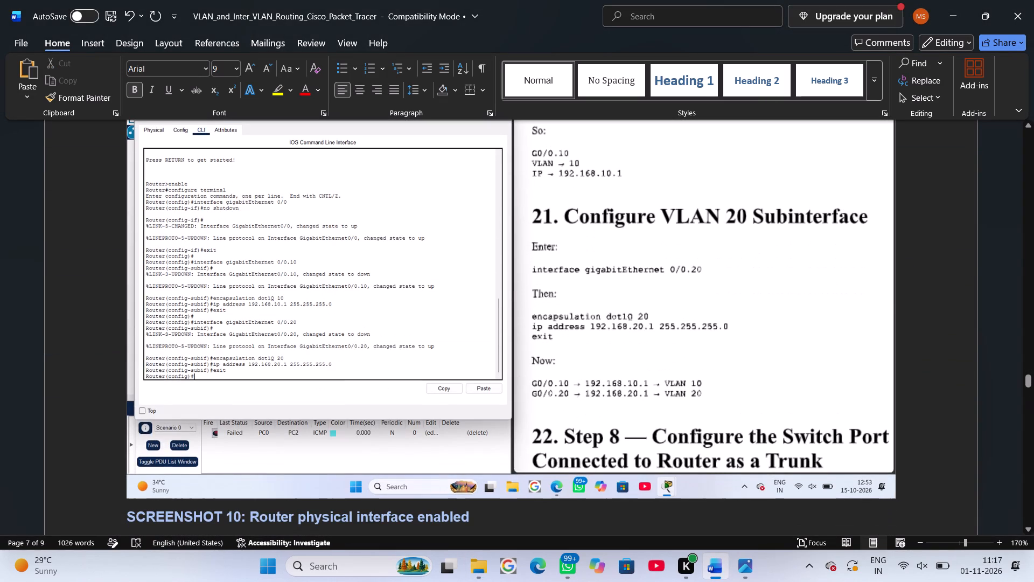
Crop the pasted Router1 screenshot to the Packet Tracer CLI window, cutting off the browser half and the area below the window.
right_click(560, 480)
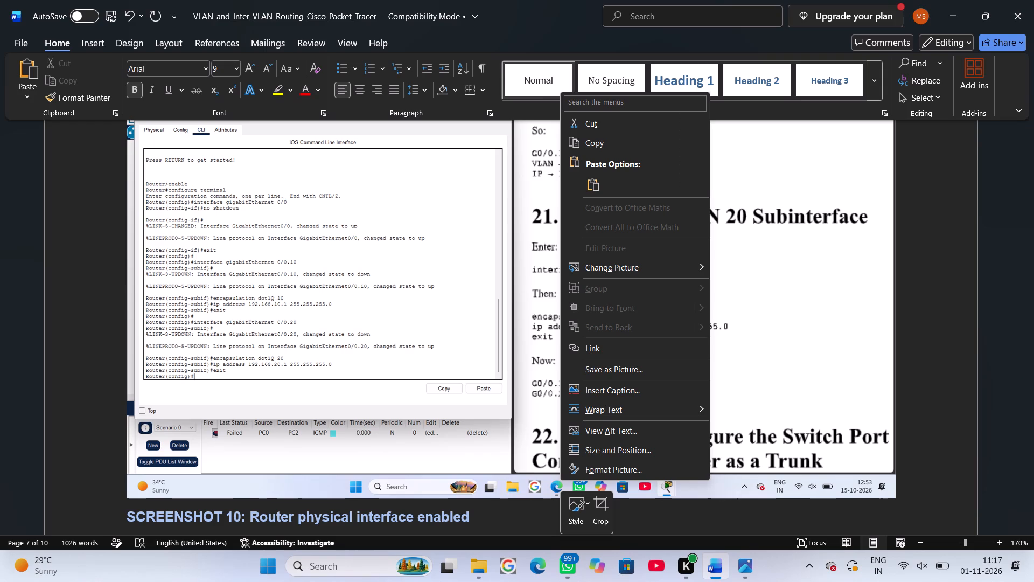
click(602, 516)
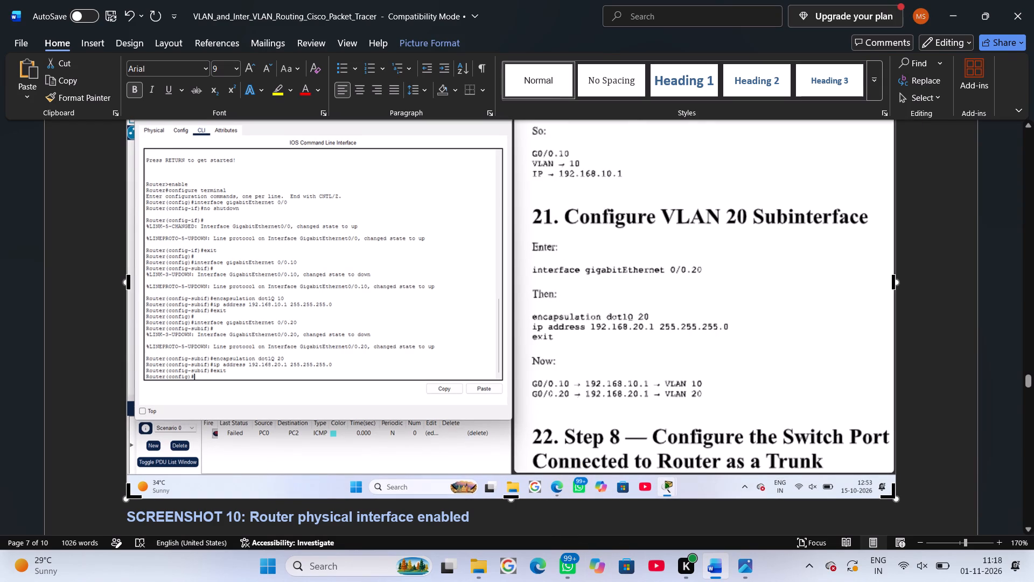
drag(509, 496, 508, 480)
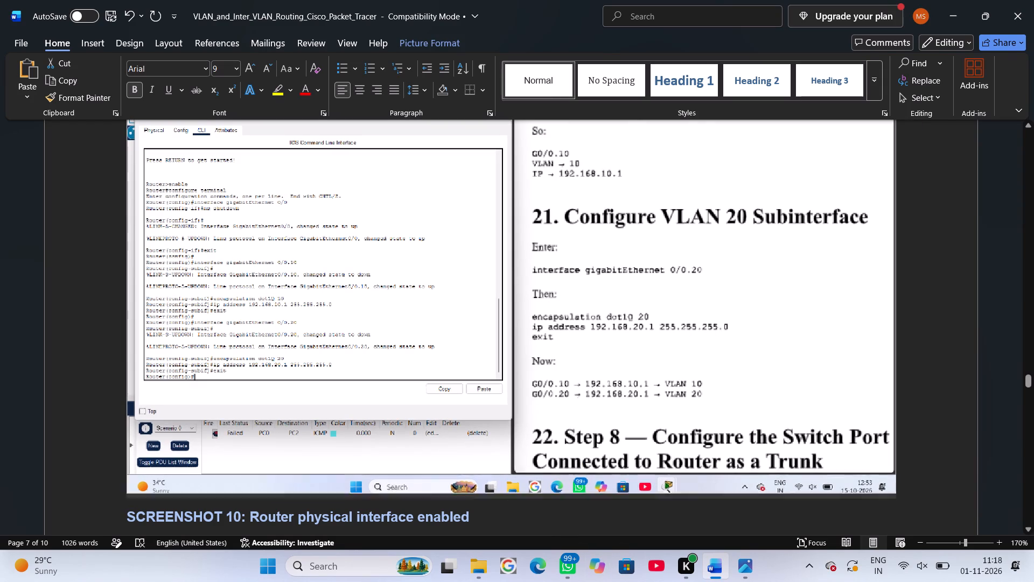
drag(508, 480, 530, 421)
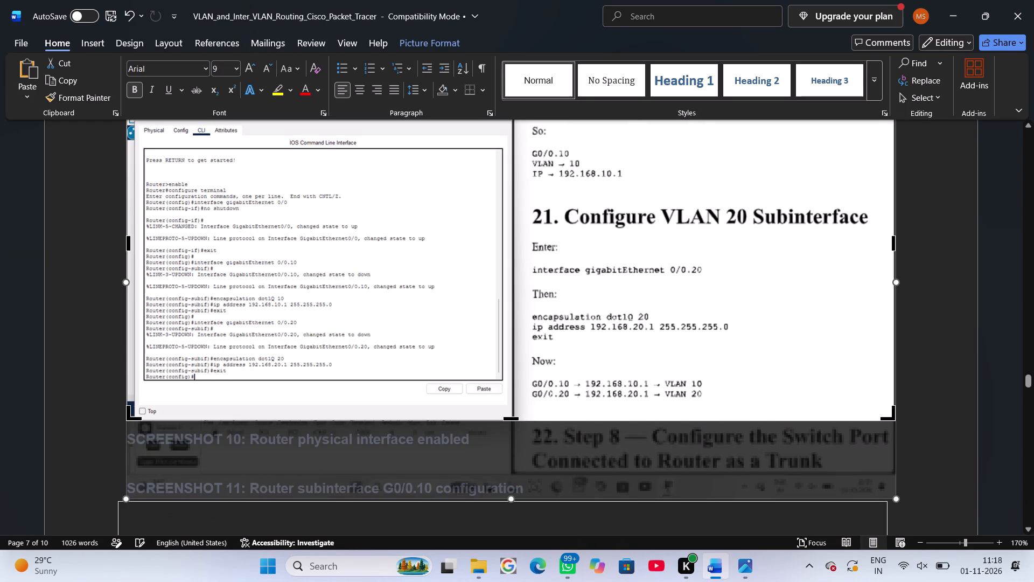
drag(891, 240, 584, 282)
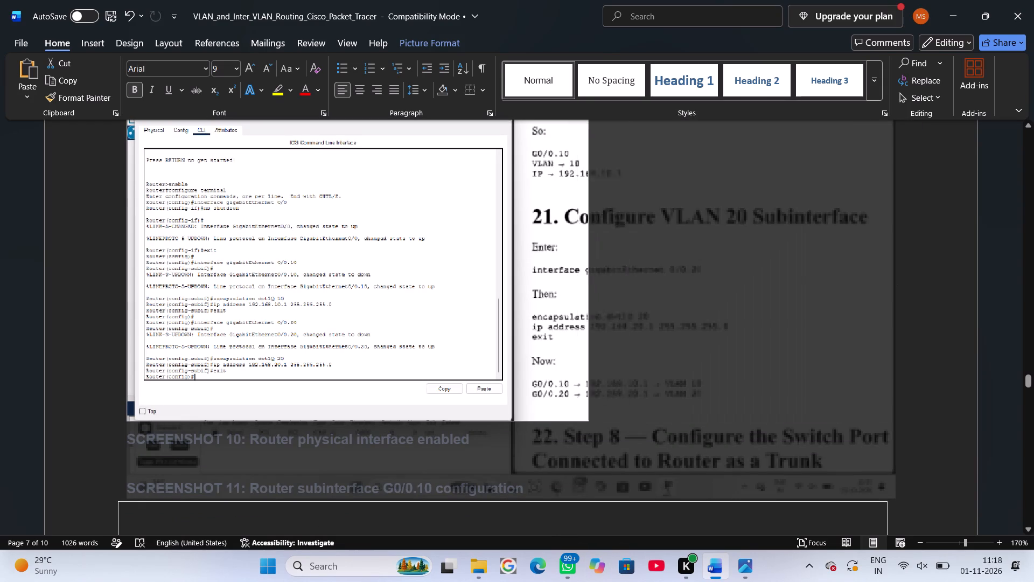
drag(584, 282, 513, 280)
scroll(513, 280, up, 1)
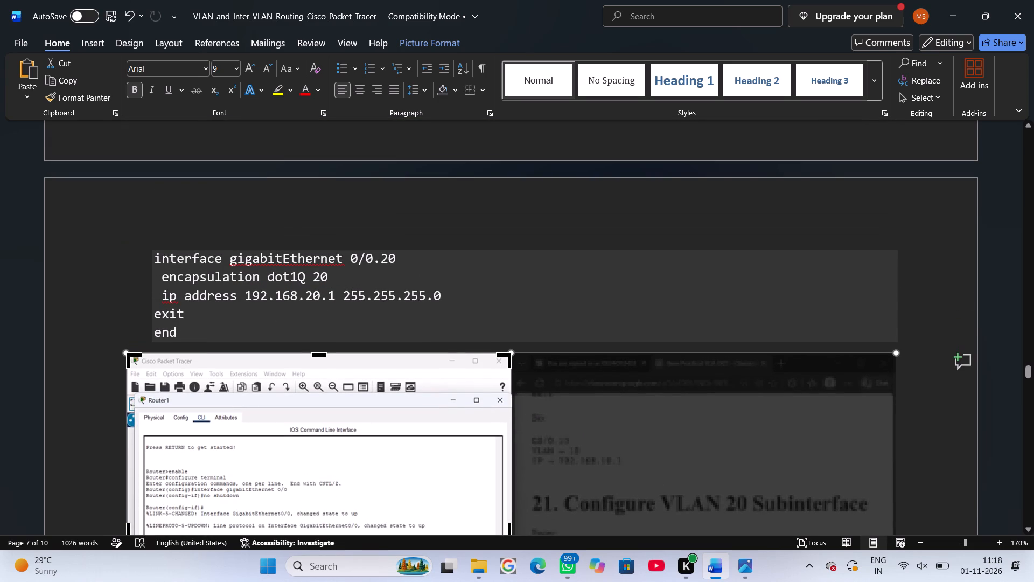
click(655, 317)
Review the SCREENSHOT 10 to 13 captions and their placeholders around the router picture and Step 6.
scroll(655, 317, down, 2)
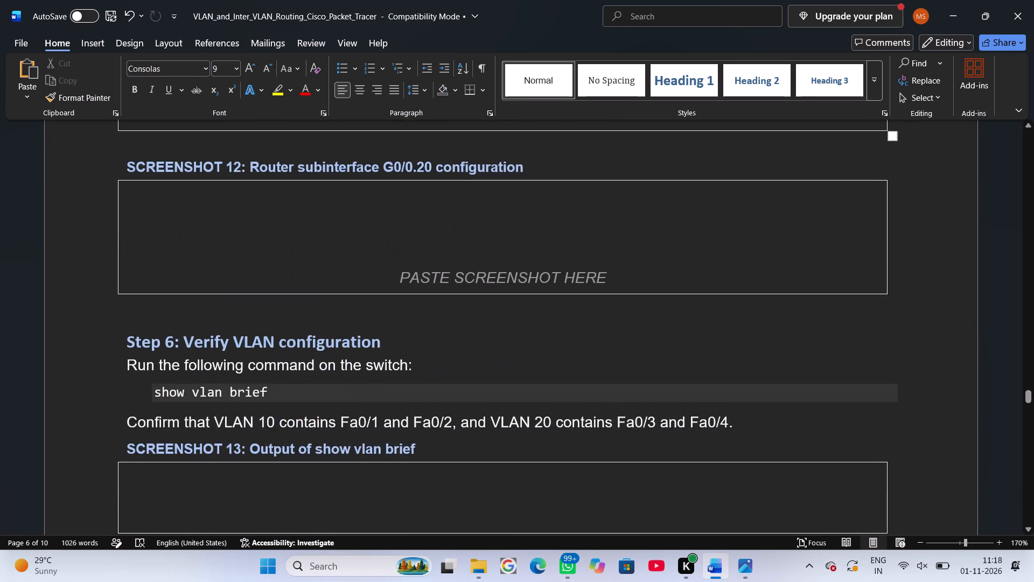
scroll(655, 317, up, 1)
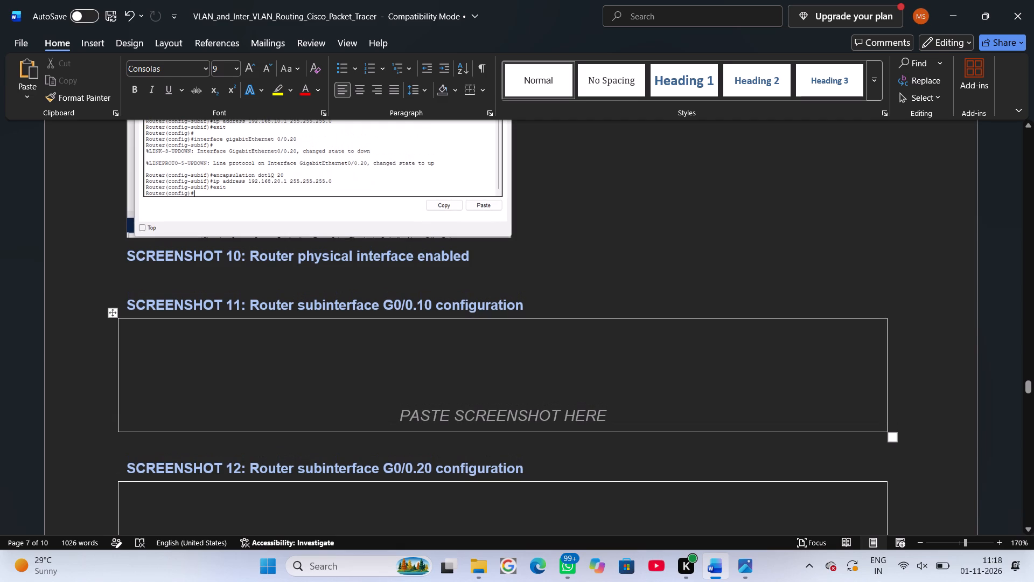
scroll(655, 317, up, 1)
scroll(655, 317, down, 3)
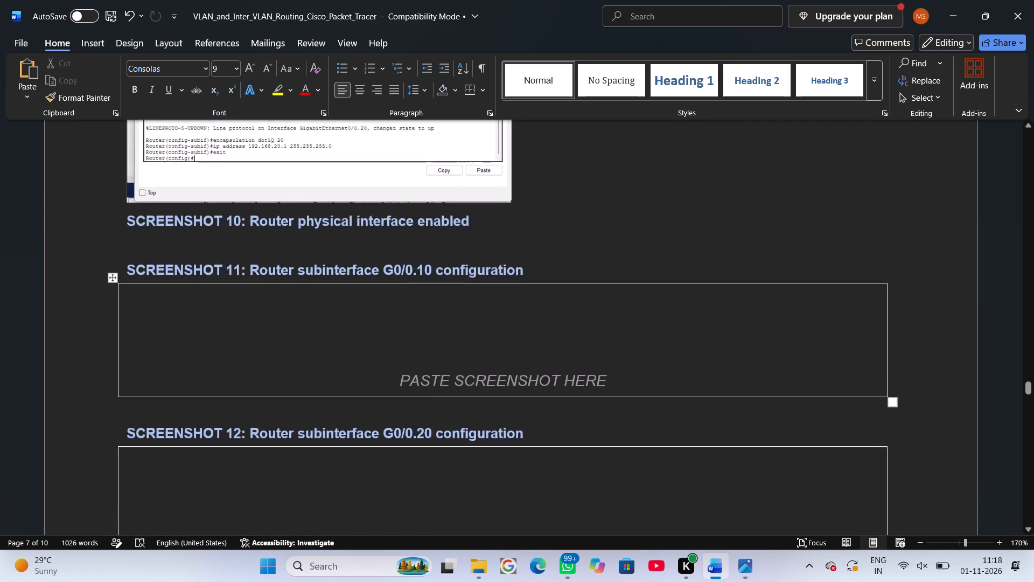
scroll(655, 317, down, 1)
scroll(655, 317, up, 1)
scroll(655, 317, down, 1)
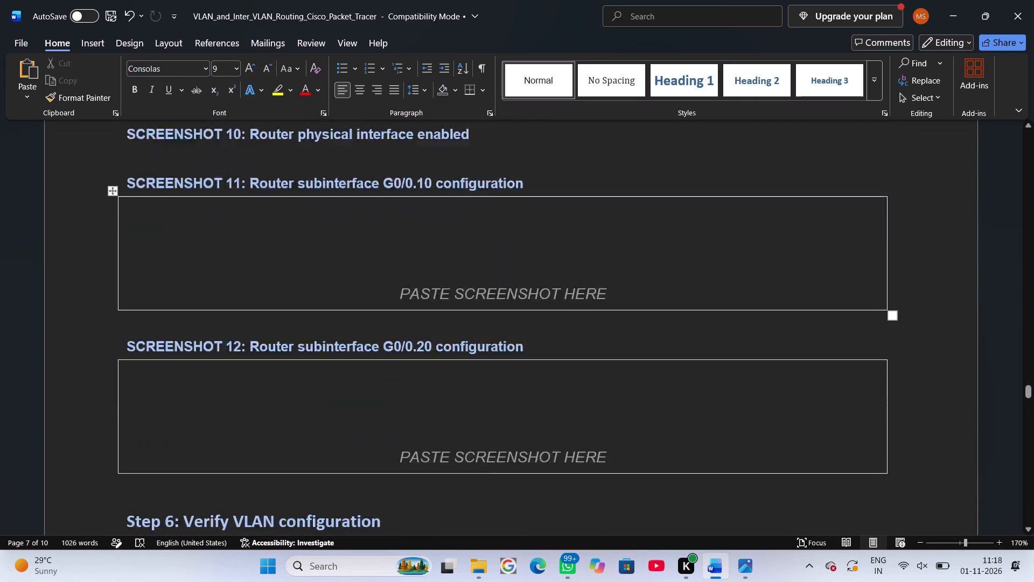
scroll(655, 317, down, 1)
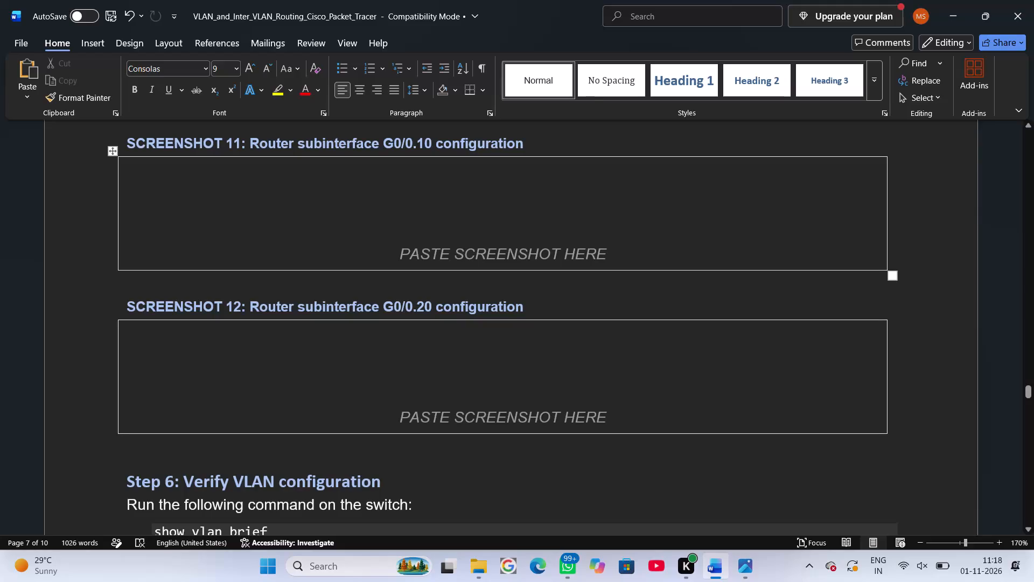
In the File Explorer Gallery, check the Switch0 CLI screenshot with the FastEthernet 0/24 trunk configuration and copy it.
click(479, 569)
double_click(592, 295)
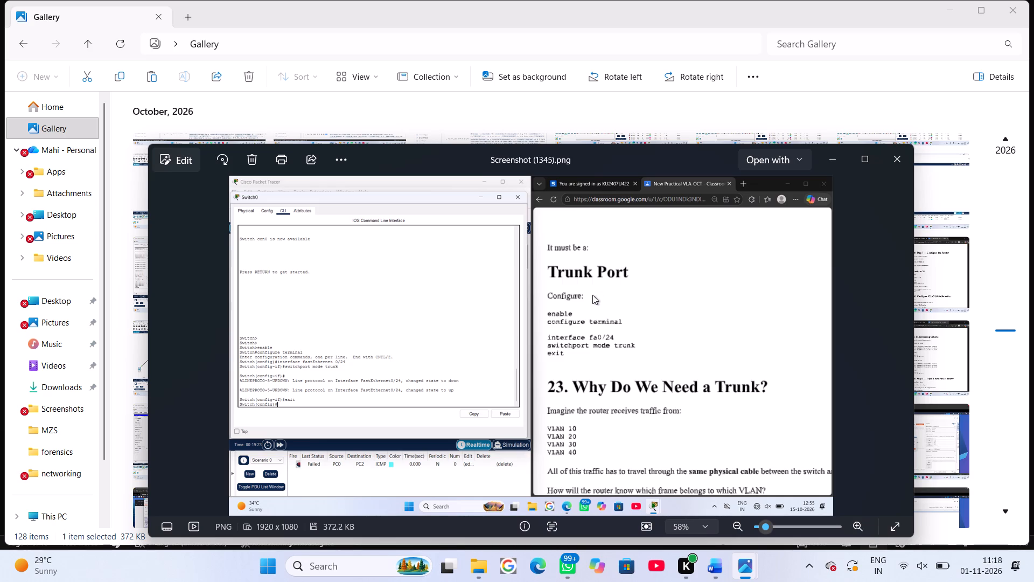
click(890, 163)
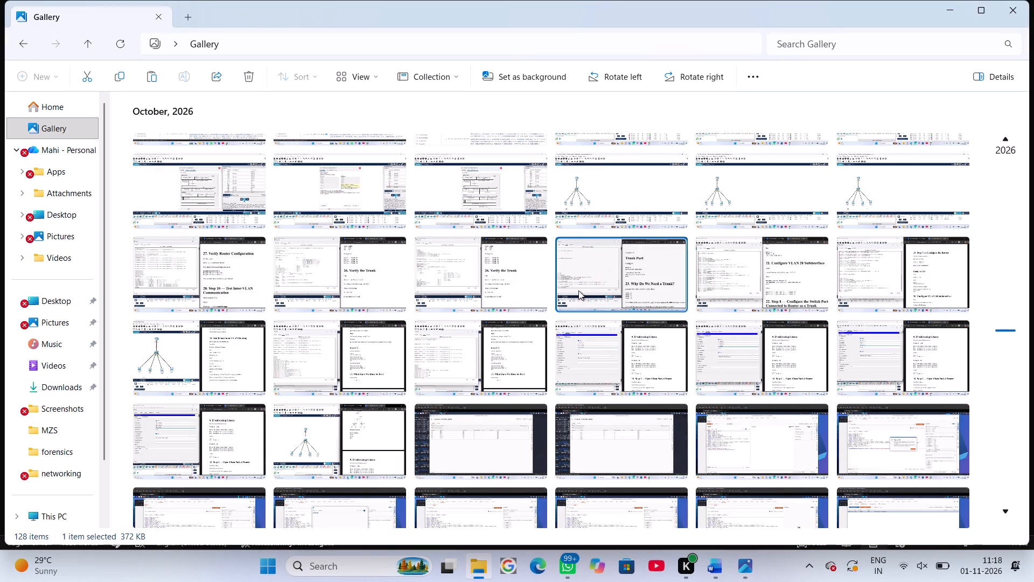
click(620, 265)
key(ctrl+c)
In Word, replace the placeholder table under "SCREENSHOT 9: Trunk configuration on switch Fa0/24" with the copied Switch0 screenshot.
click(711, 577)
scroll(505, 329, up, 3)
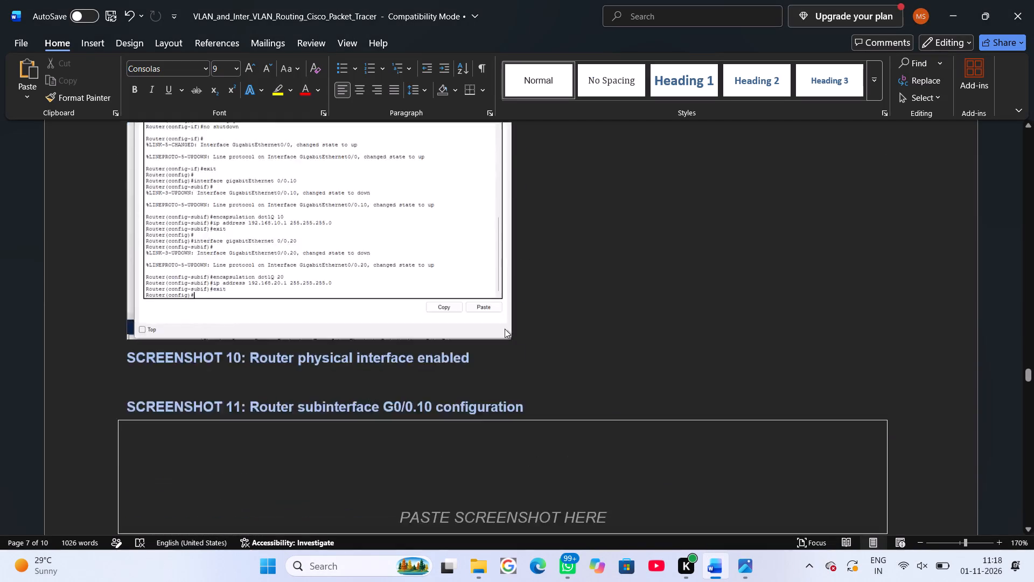
scroll(505, 329, up, 5)
scroll(505, 329, down, 1)
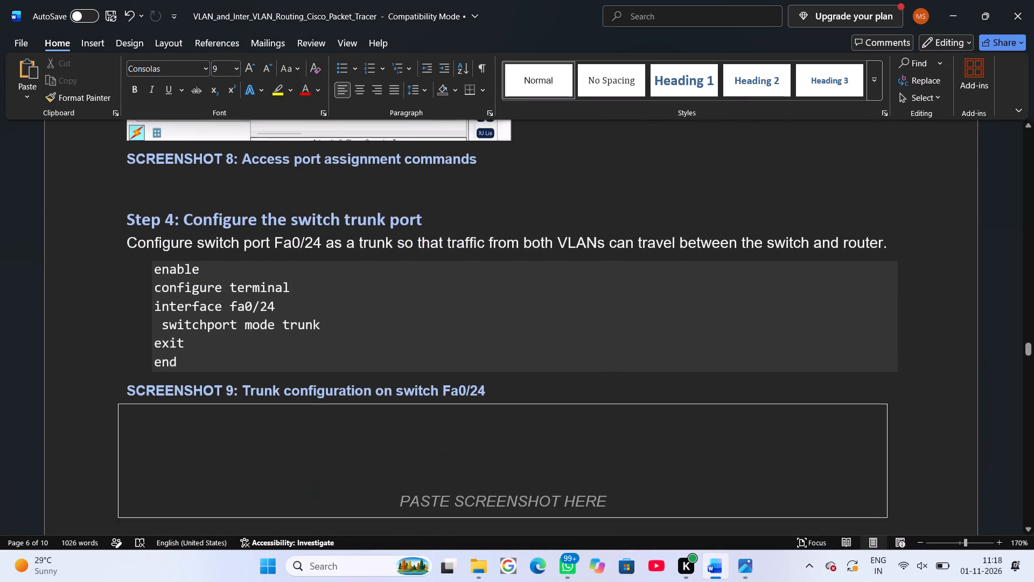
scroll(505, 329, down, 1)
click(466, 453)
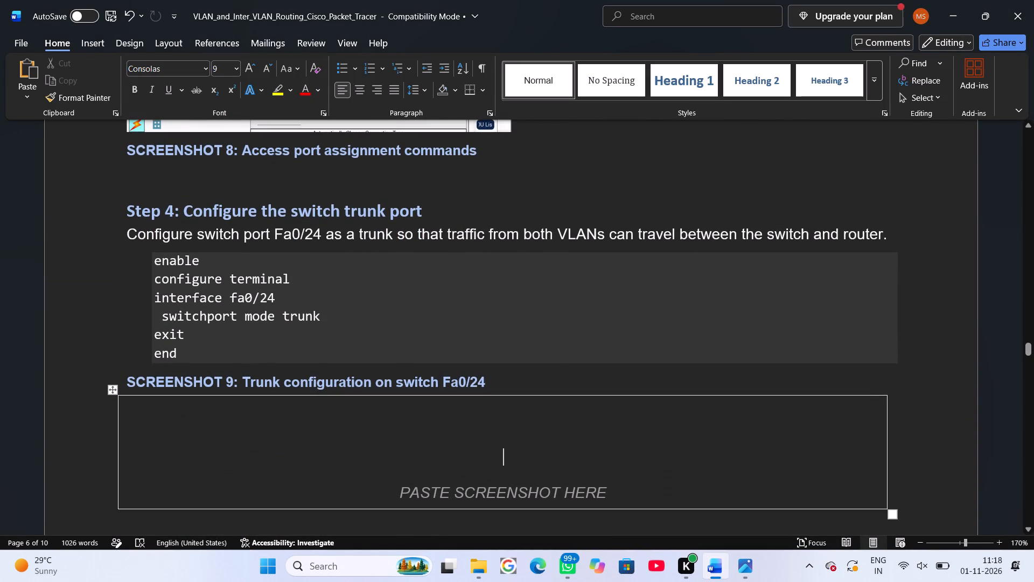
scroll(466, 453, down, 1)
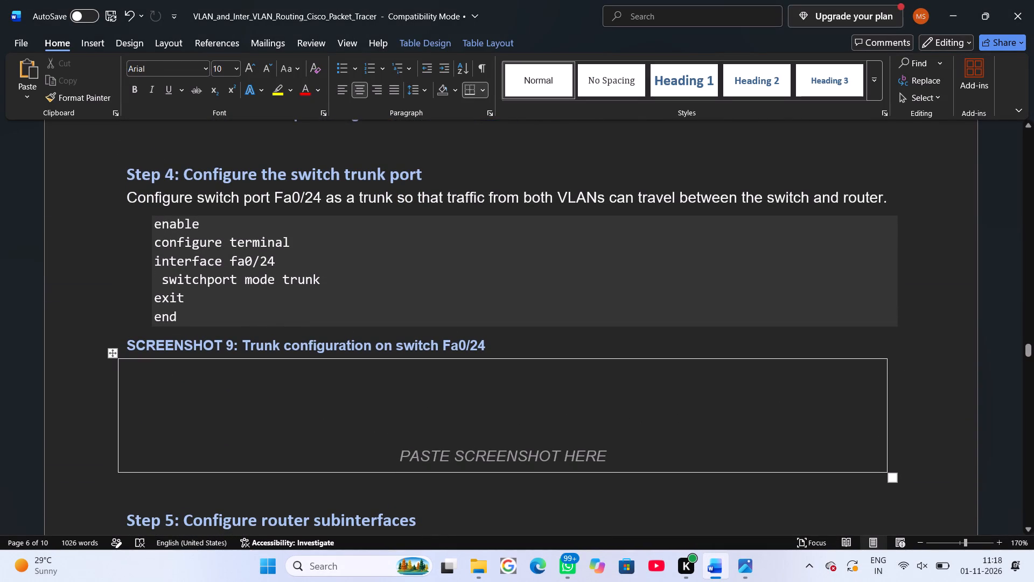
click(118, 351)
right_click(118, 351)
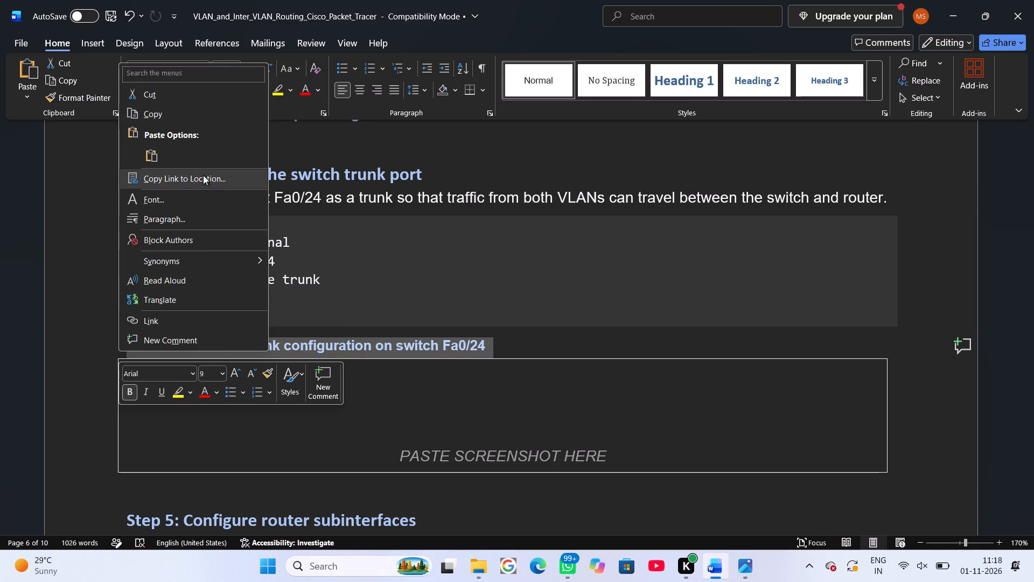
click(146, 430)
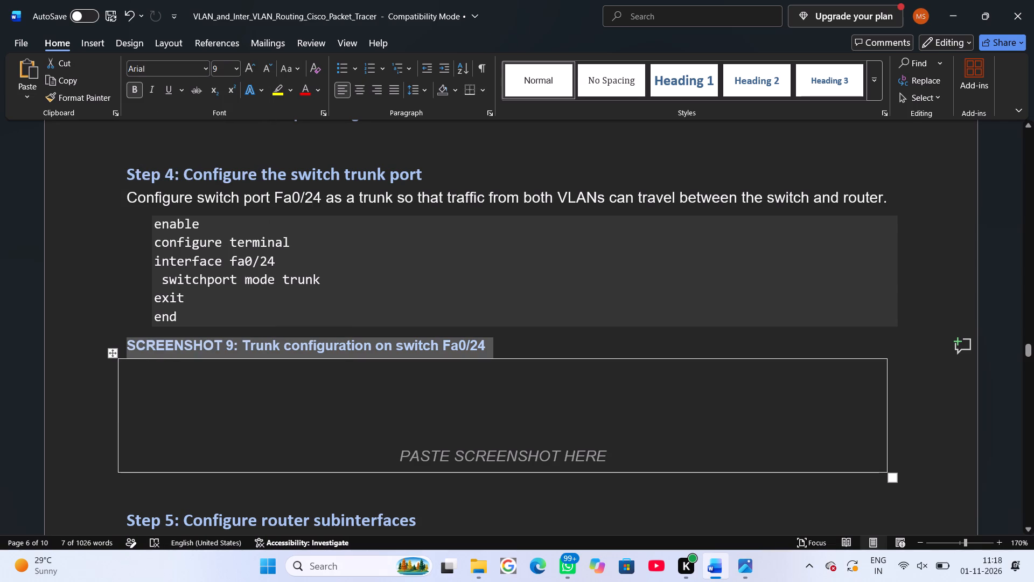
click(113, 356)
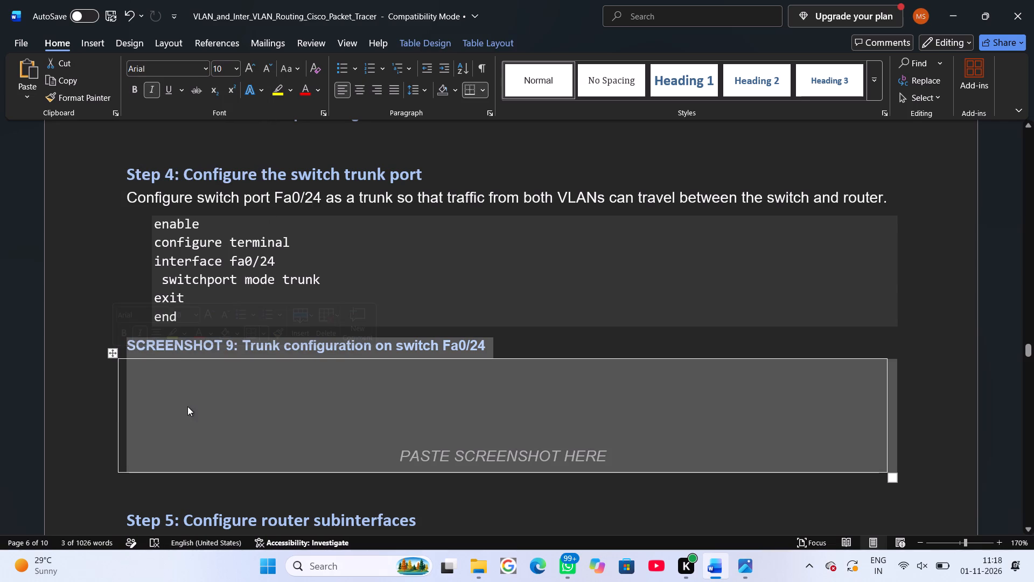
click(187, 406)
right_click(109, 356)
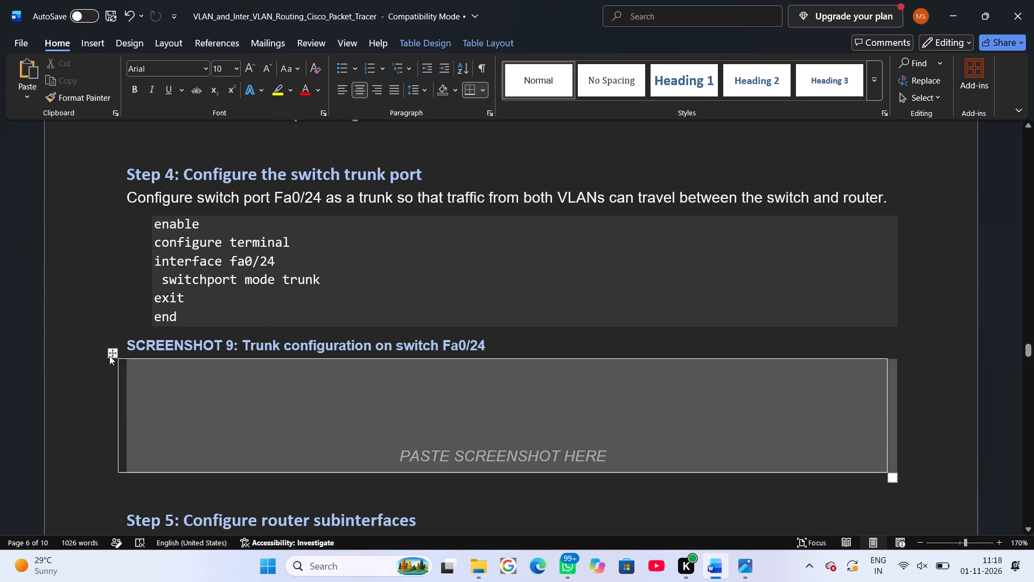
click(175, 186)
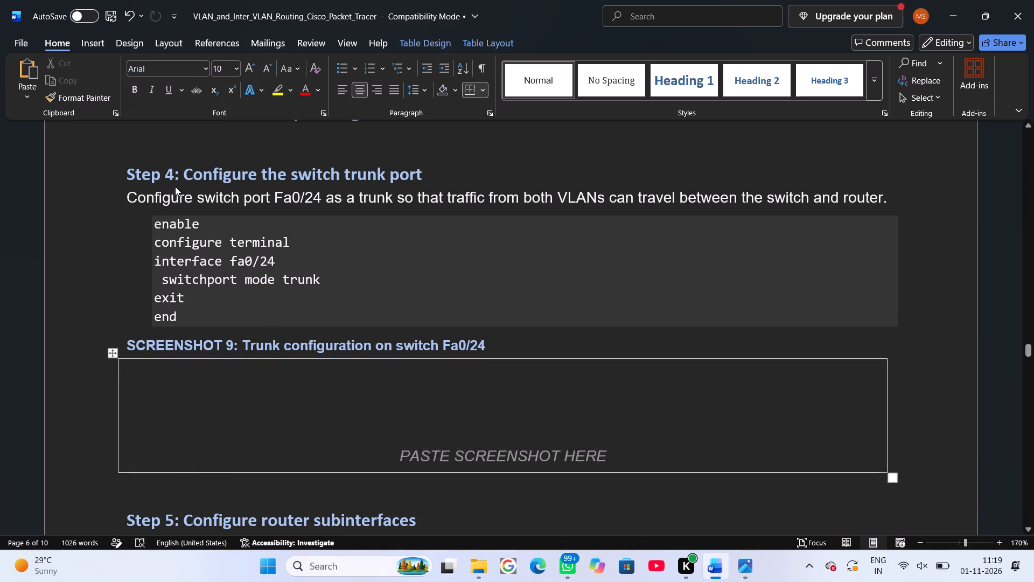
key(ctrl+v)
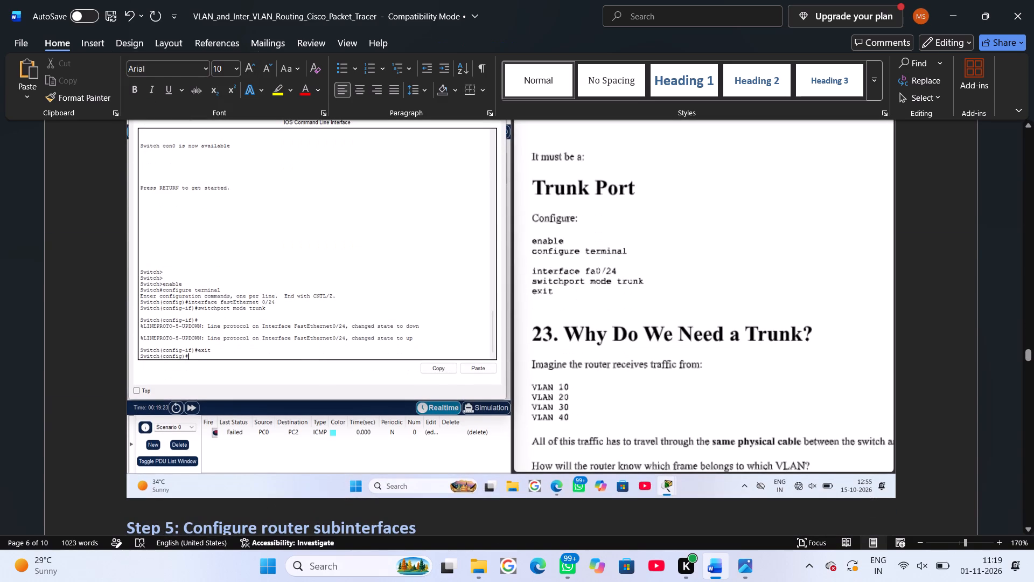
Crop the Switch0 trunk screenshot to the CLI window, removing the browser half and the simulation panel and taskbar below it.
right_click(374, 358)
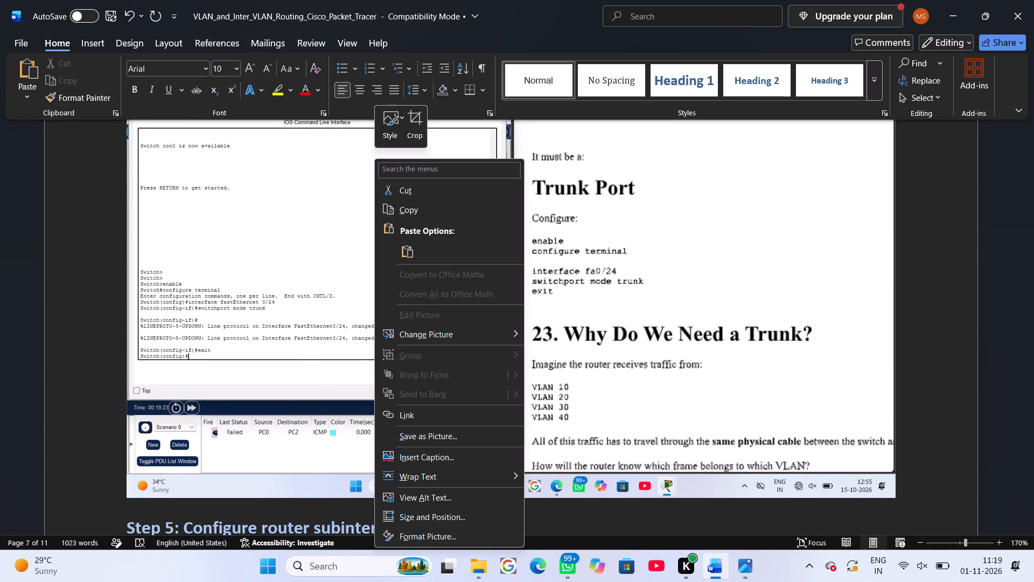
click(414, 116)
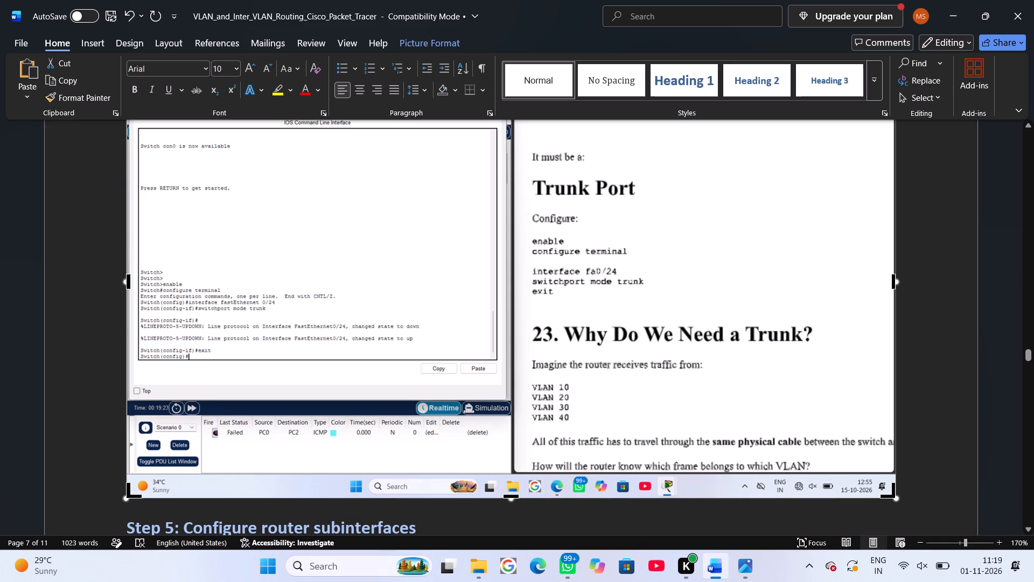
drag(895, 279, 514, 268)
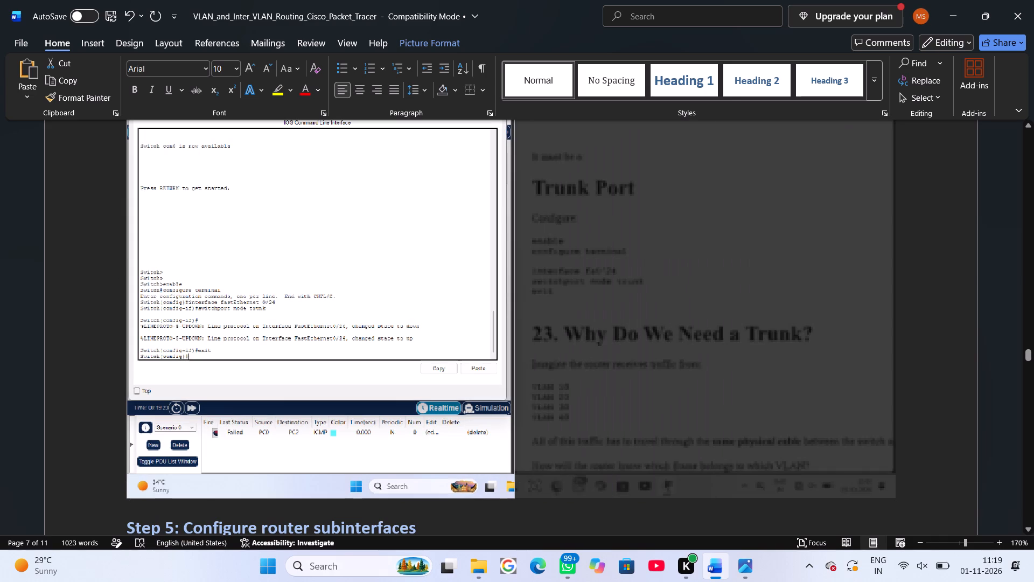
drag(514, 268, 508, 266)
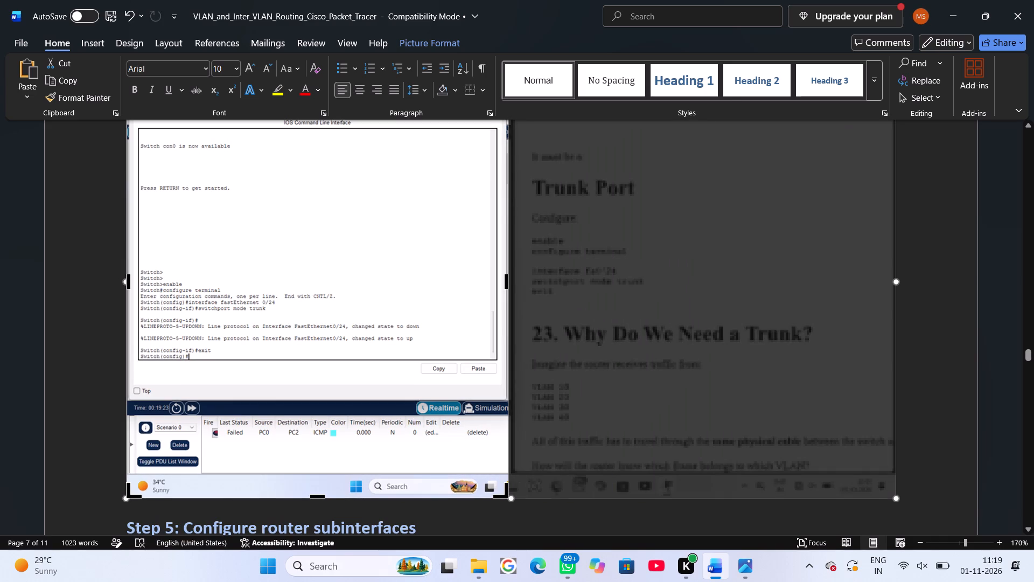
drag(323, 494, 348, 387)
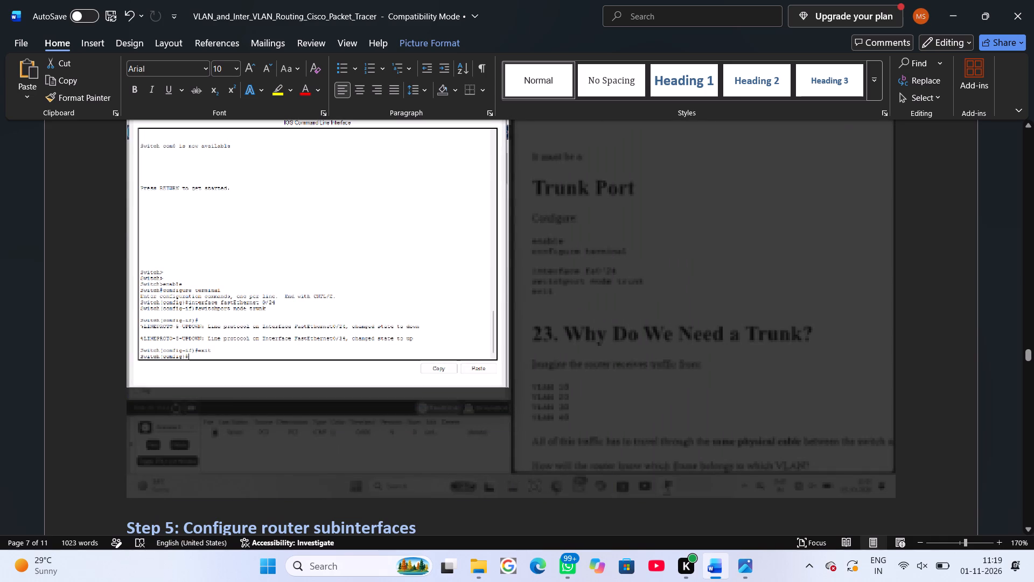
drag(348, 387, 350, 386)
click(615, 497)
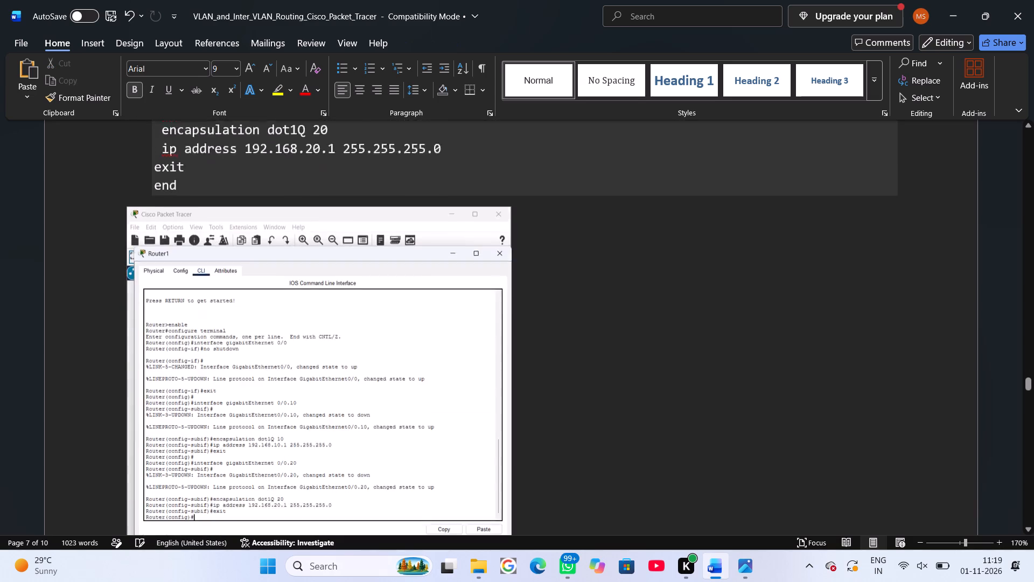
Move the caption "SCREENSHOT 9: Trunk configuration on switch Fa0/24" from above the Switch0 trunk picture to a new line directly below it.
scroll(615, 497, up, 4)
scroll(615, 497, down, 2)
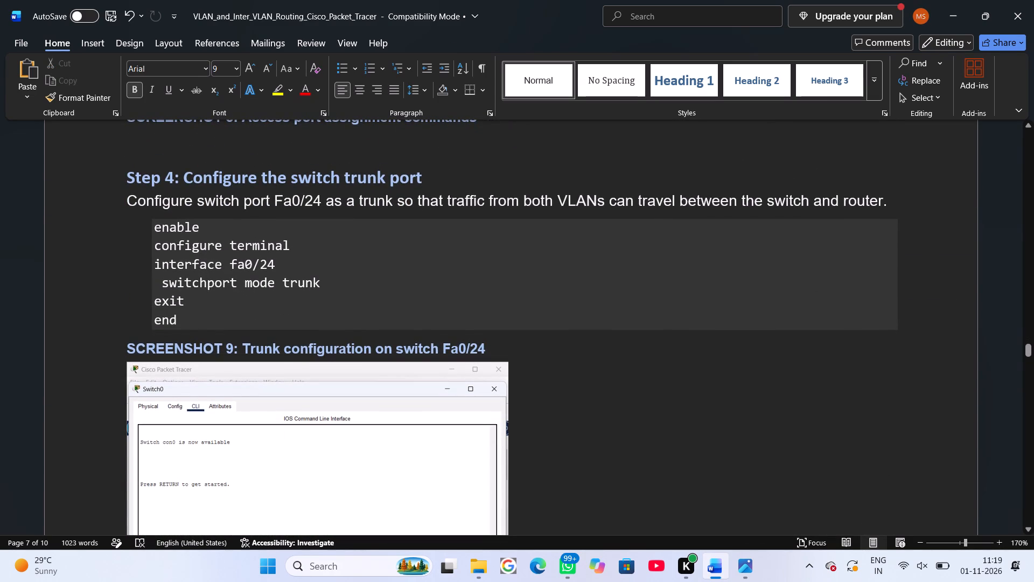
drag(490, 343, 186, 349)
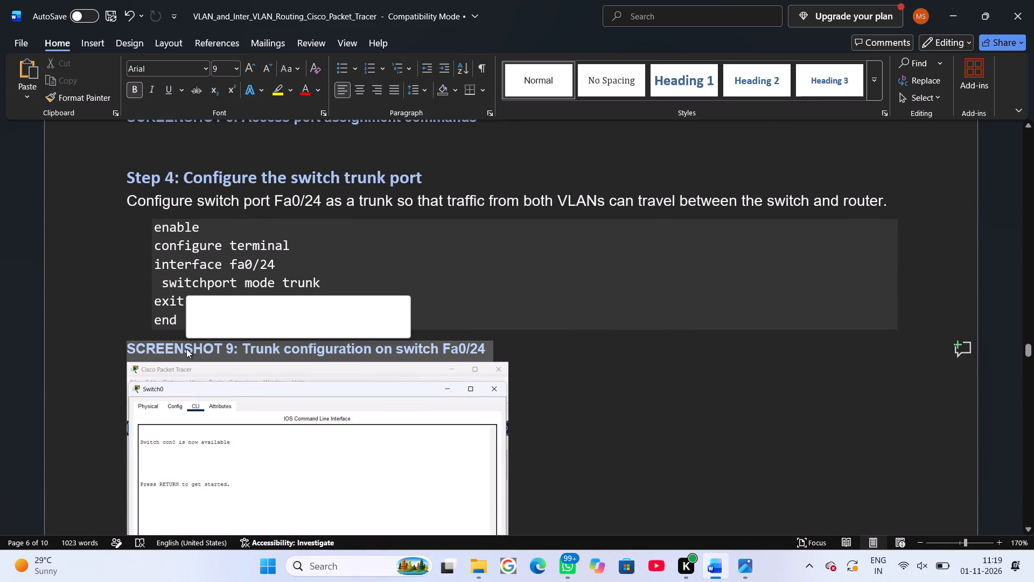
key(ctrl+x)
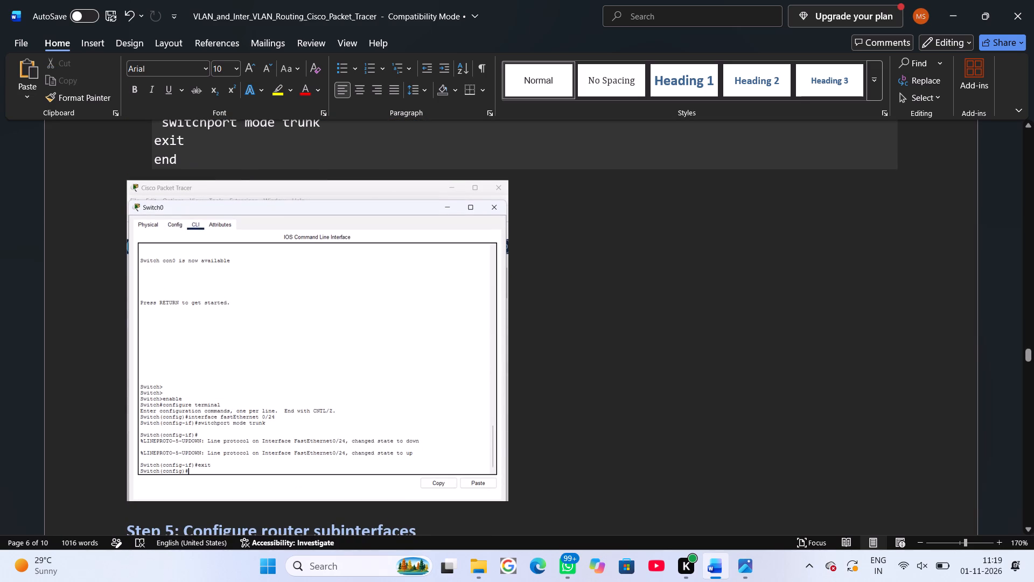
click(520, 490)
key(Return)
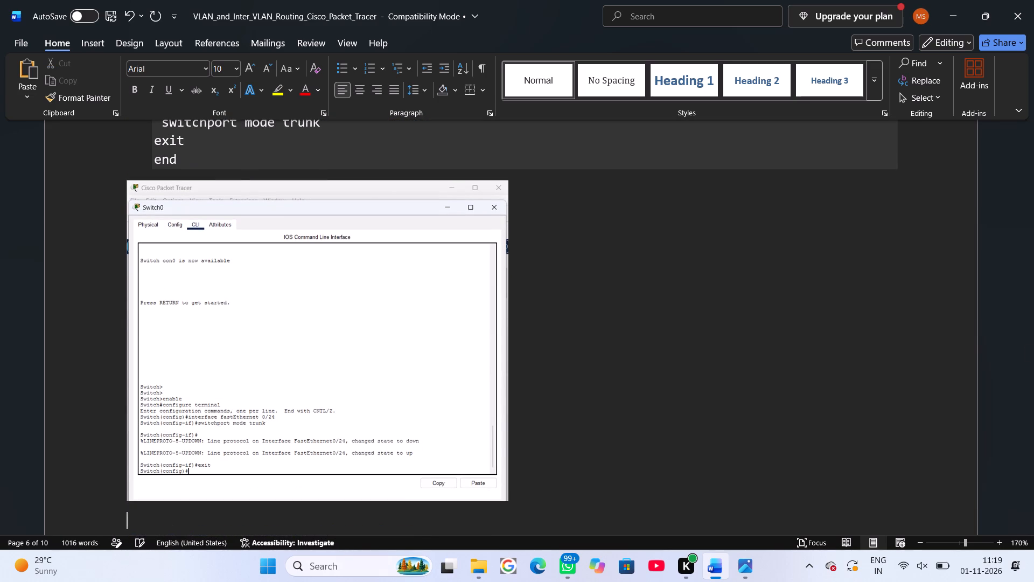
key(ctrl+v)
Review the pictures and captions from the PC IP configurations through Step 4 of the report.
scroll(520, 490, up, 3)
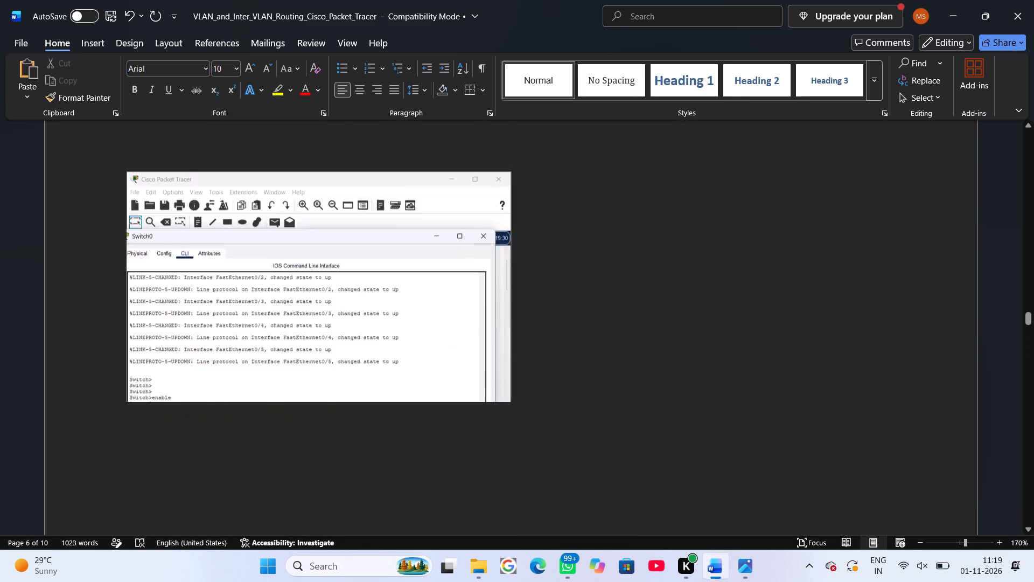
scroll(520, 490, up, 5)
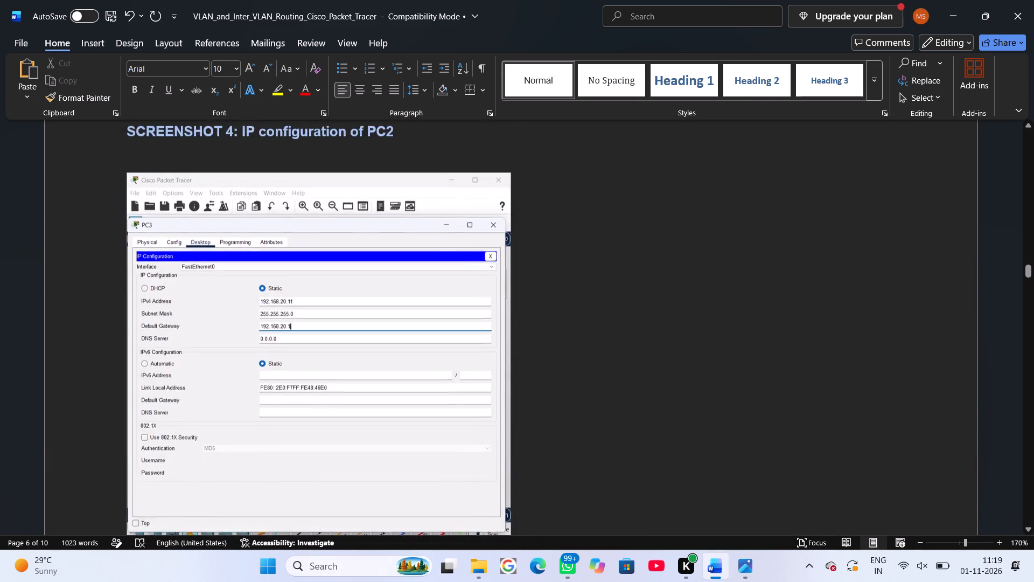
scroll(520, 490, up, 5)
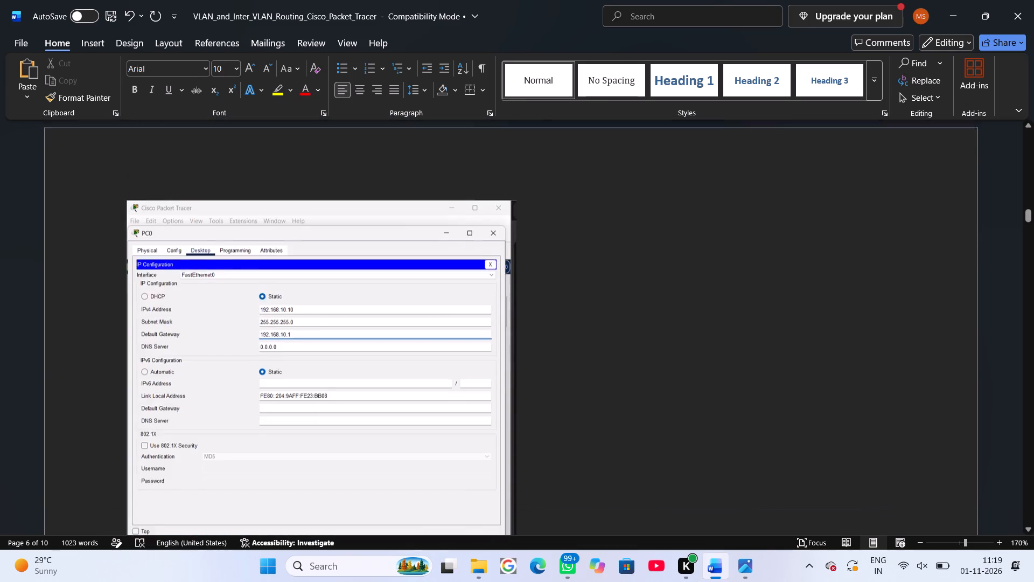
scroll(520, 490, up, 9)
scroll(520, 490, down, 10)
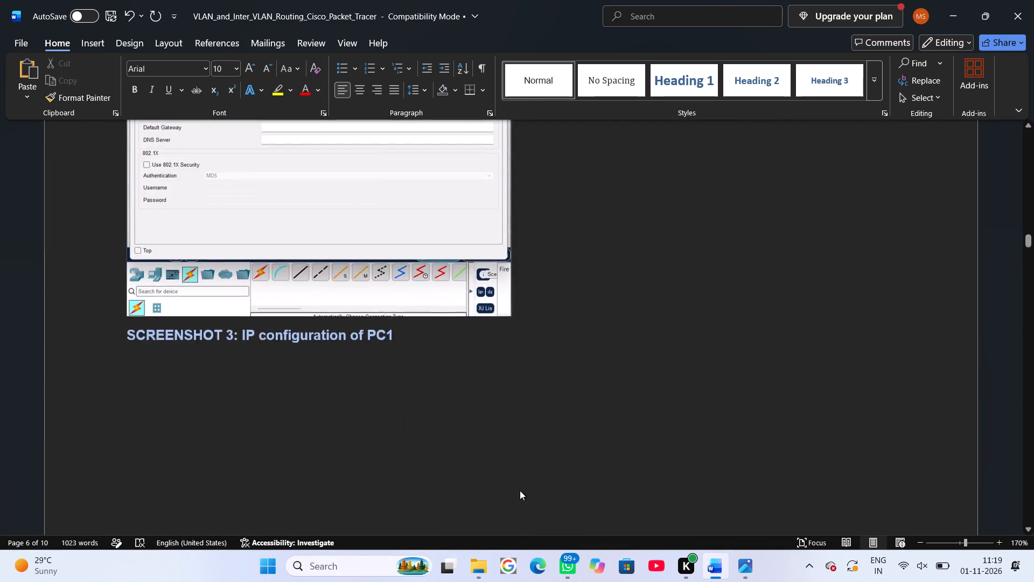
scroll(520, 490, down, 7)
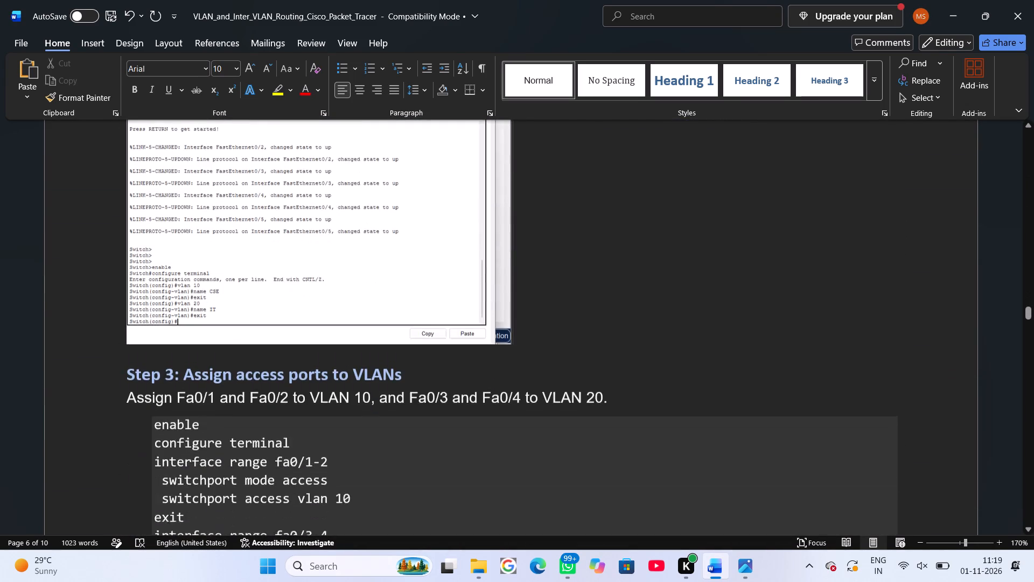
scroll(520, 490, down, 5)
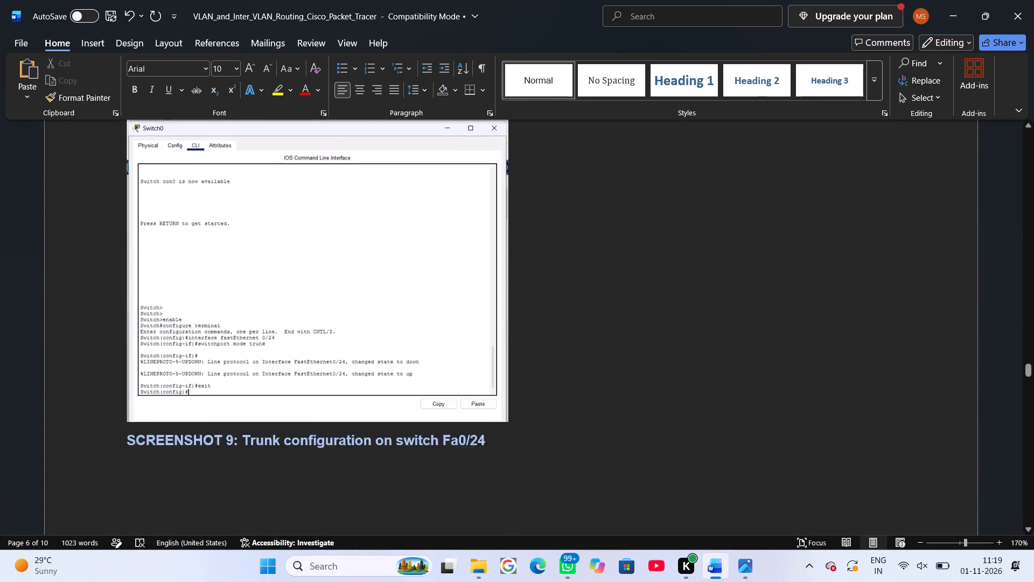
Review the remaining captions and placeholders from SCREENSHOT 10 through SCREENSHOT 18.
scroll(520, 490, down, 3)
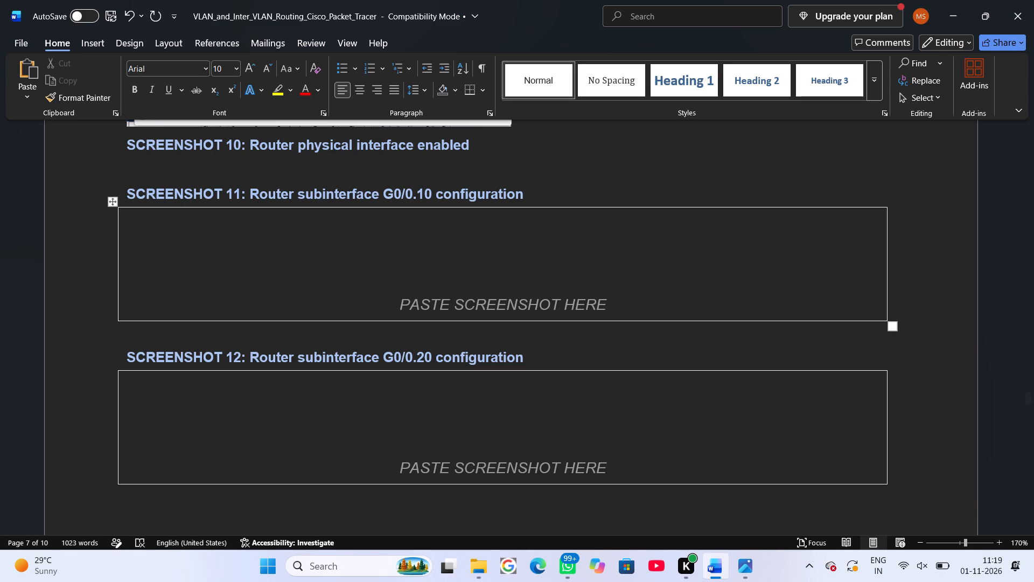
scroll(520, 490, down, 2)
scroll(520, 490, up, 1)
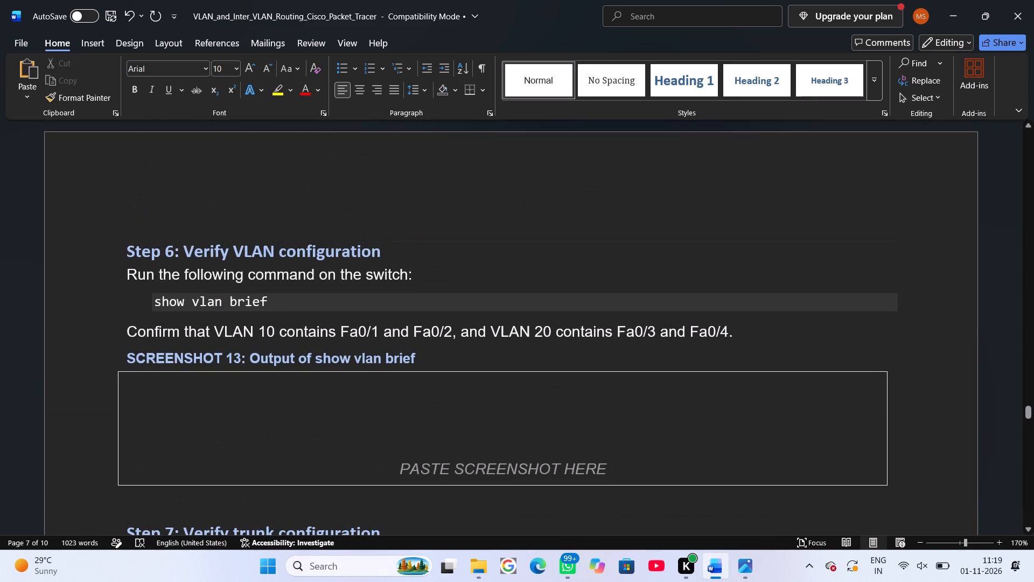
scroll(520, 490, down, 2)
scroll(520, 490, up, 1)
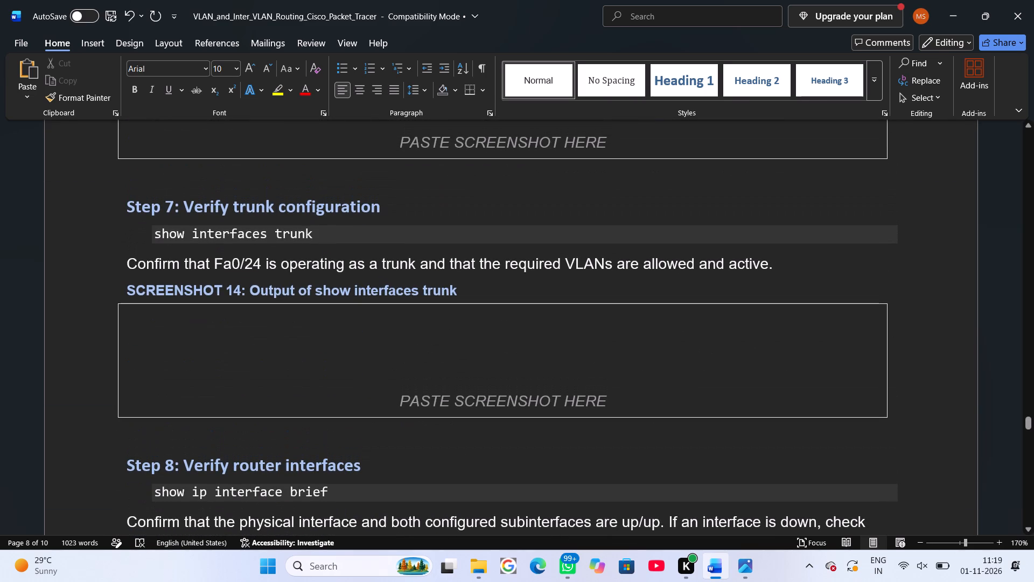
scroll(520, 490, down, 1)
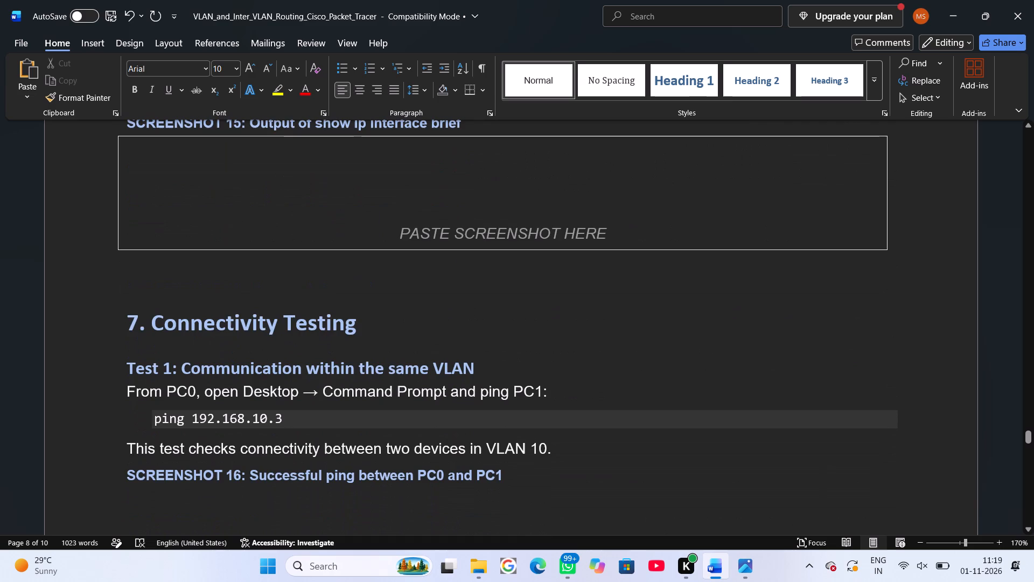
scroll(529, 460, down, 3)
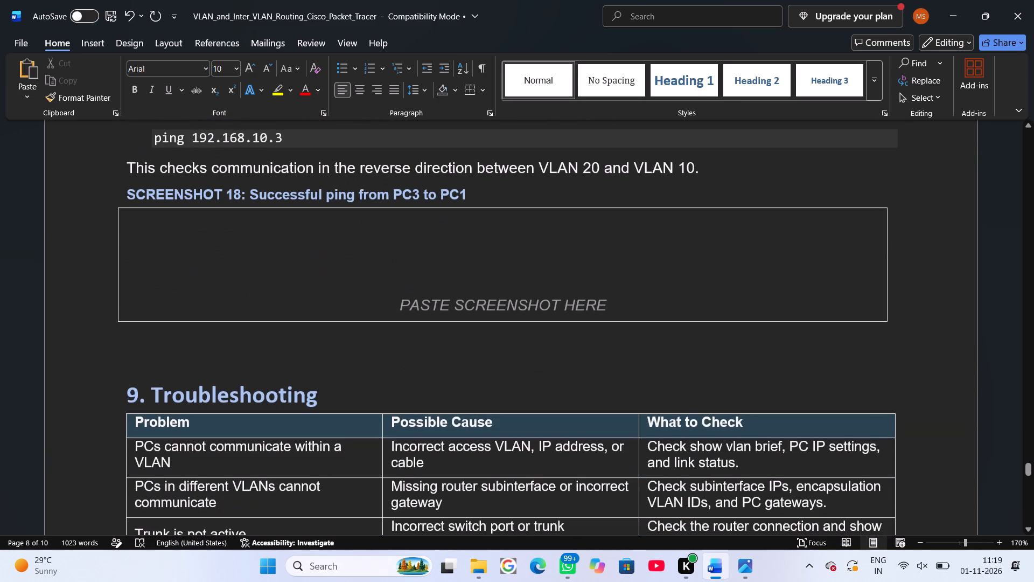
scroll(529, 460, up, 7)
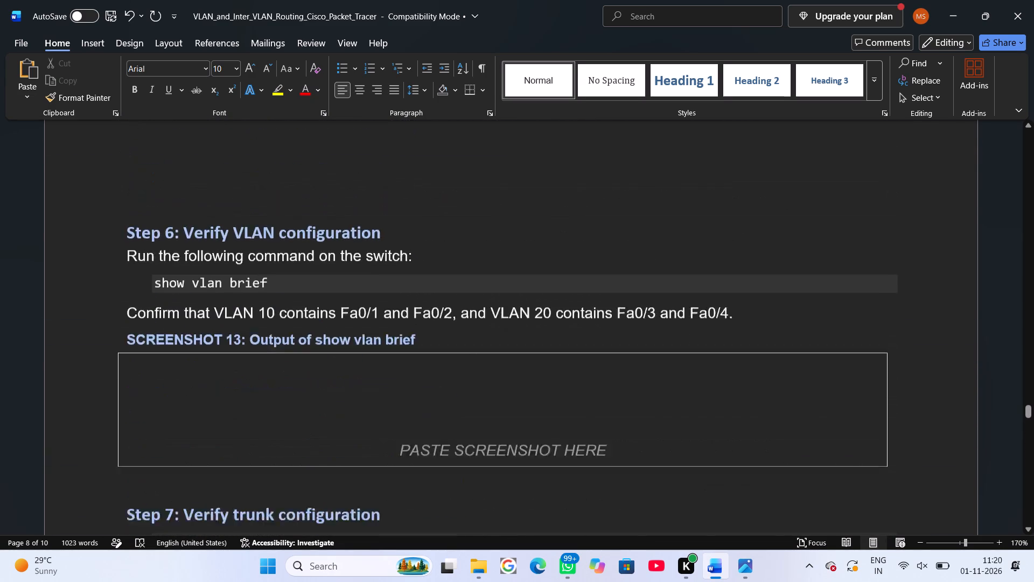
scroll(529, 460, up, 3)
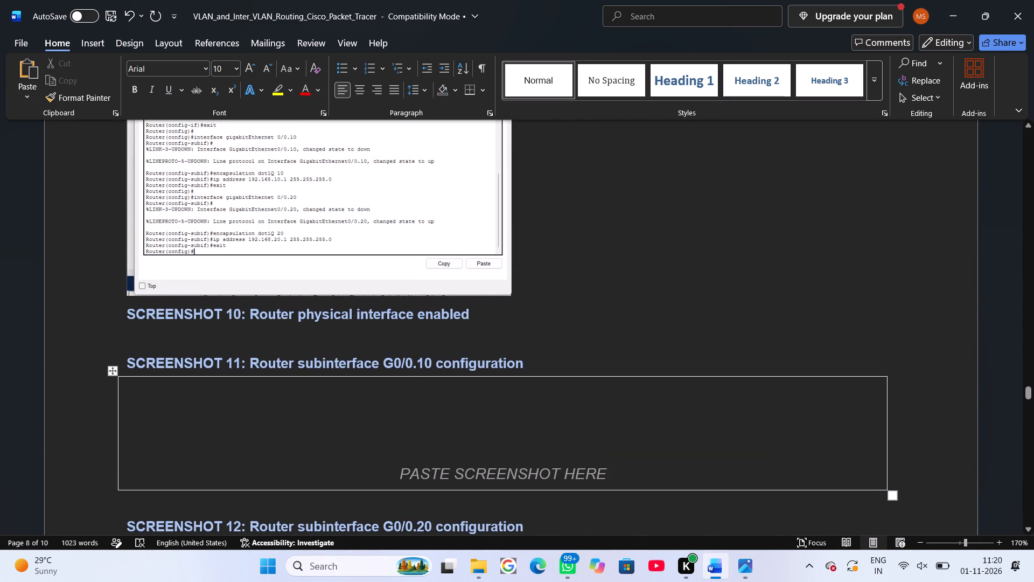
Examine the three Gallery screenshots taken after the trunk configuration and compare them with the report's captions from SCREENSHOT 10 to 13.
click(478, 567)
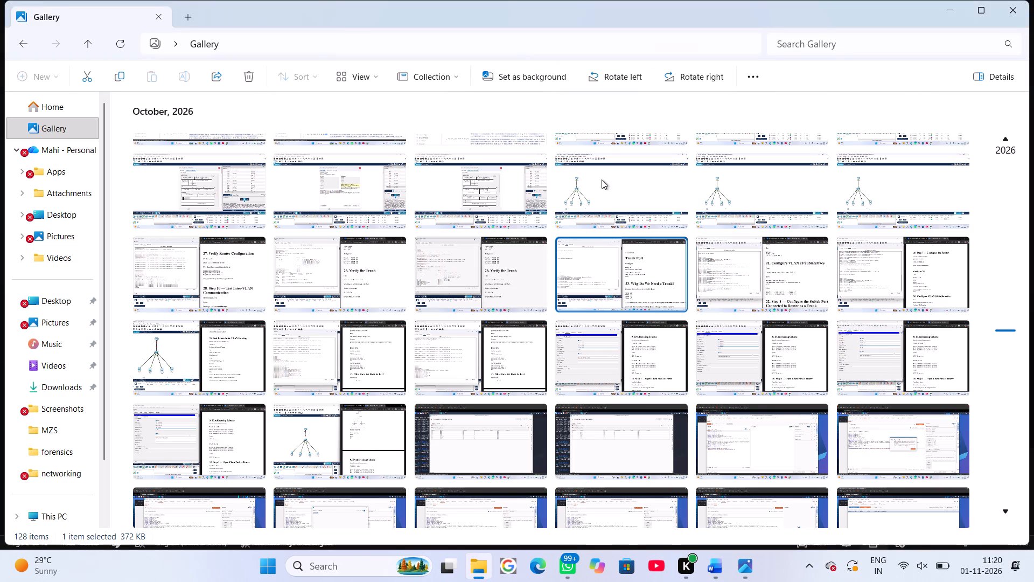
double_click(508, 275)
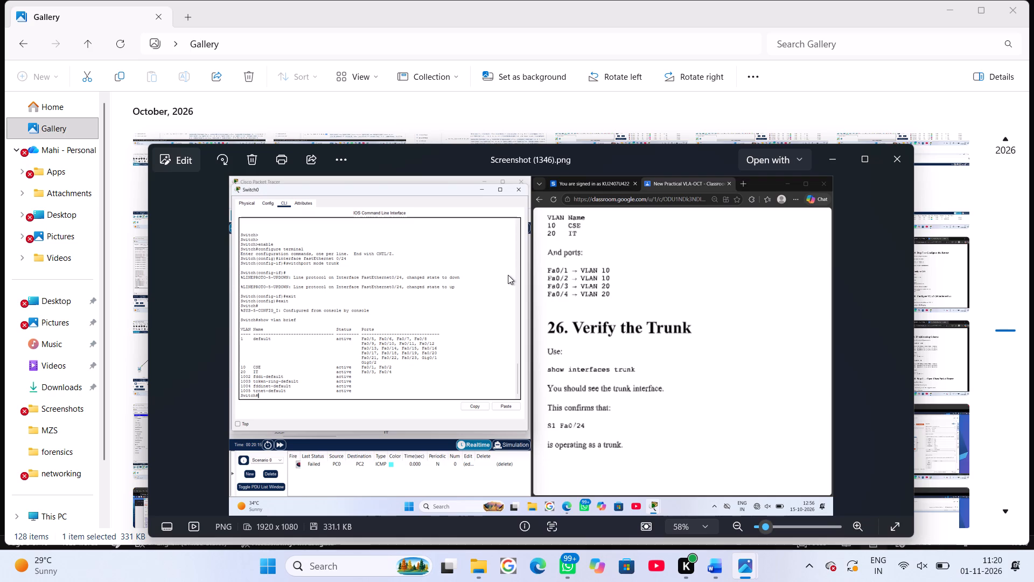
ctrl+scroll(409, 297, up, 1)
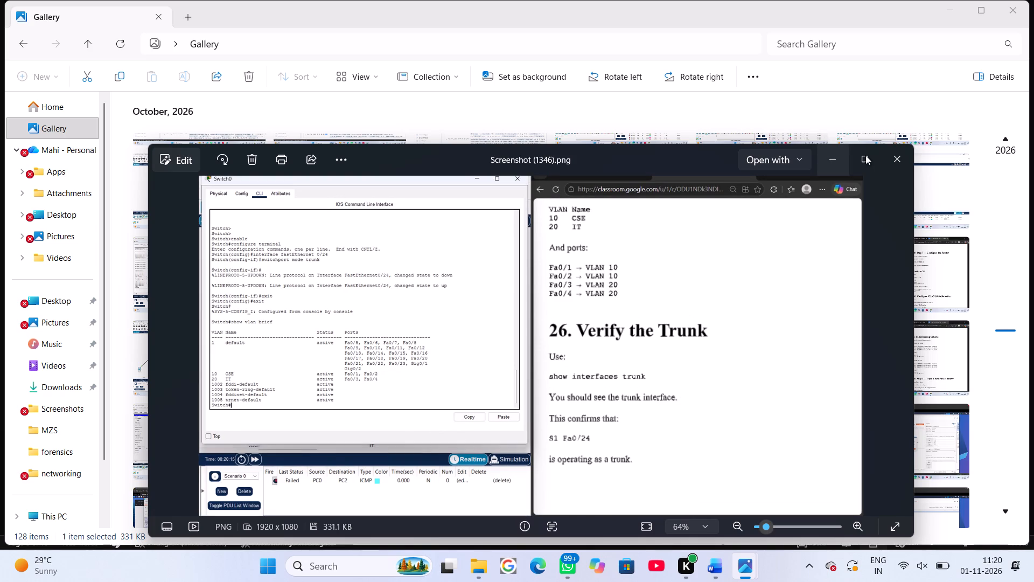
click(882, 156)
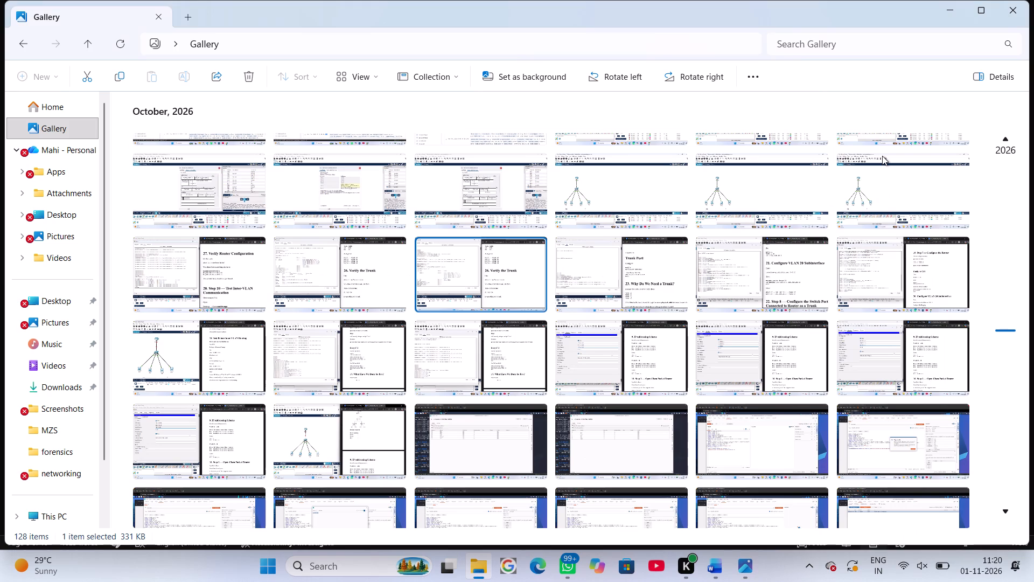
double_click(361, 252)
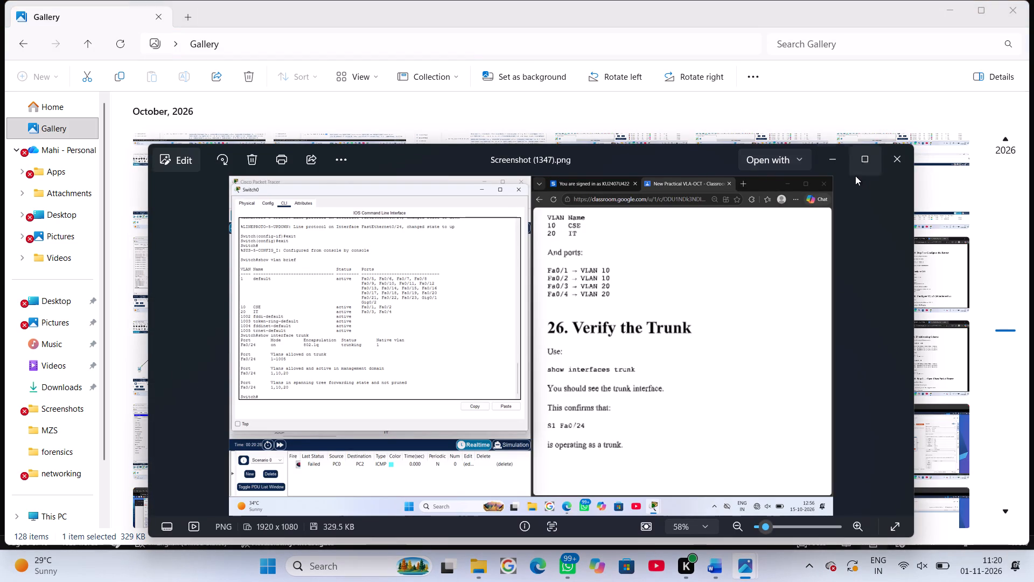
click(892, 154)
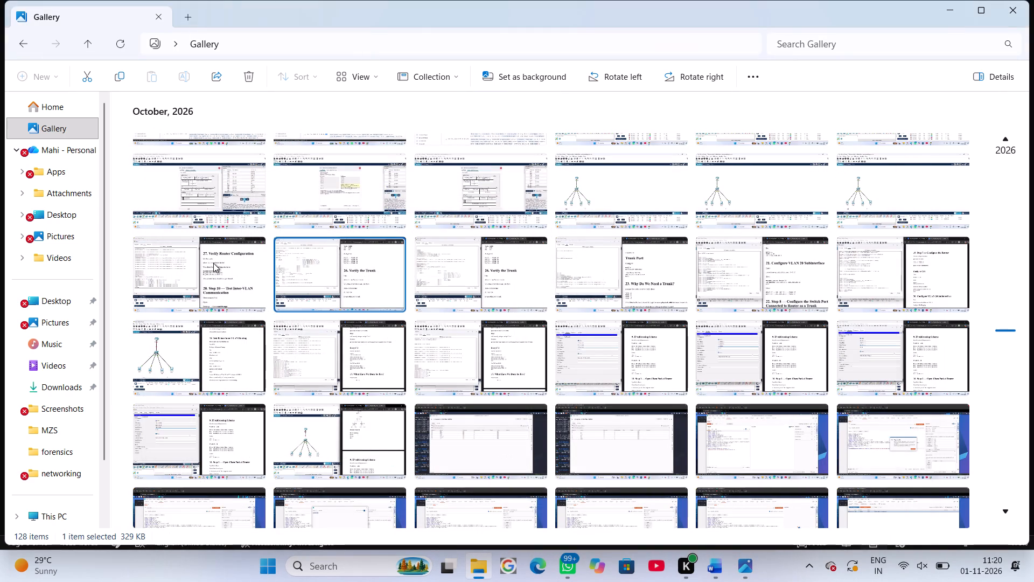
double_click(213, 263)
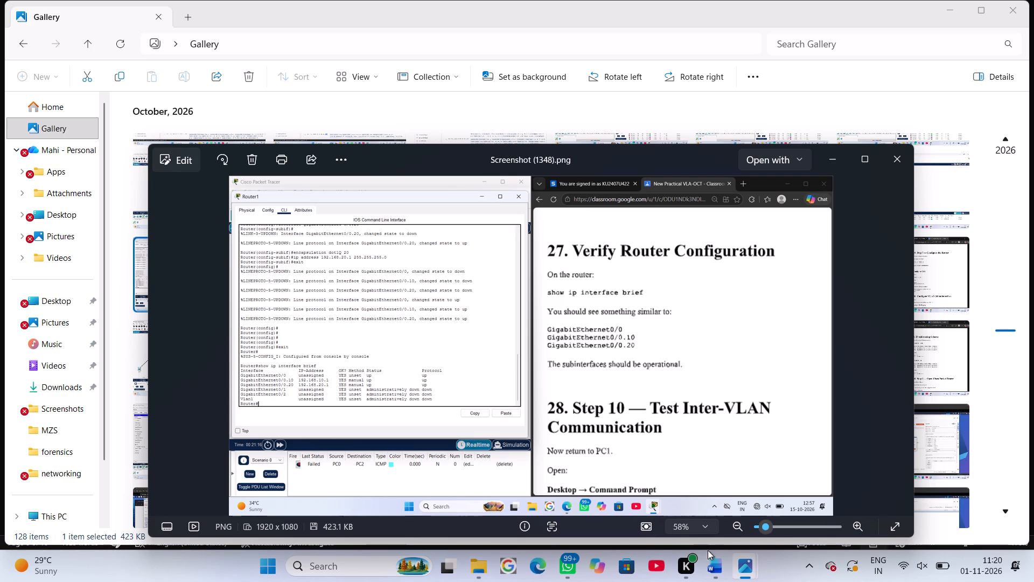
click(713, 565)
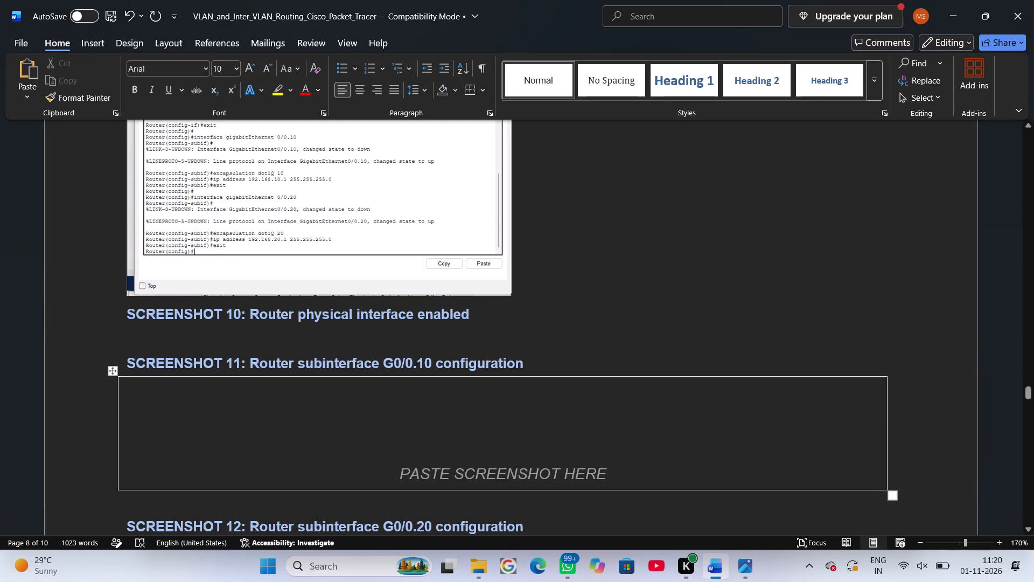
scroll(601, 452, up, 1)
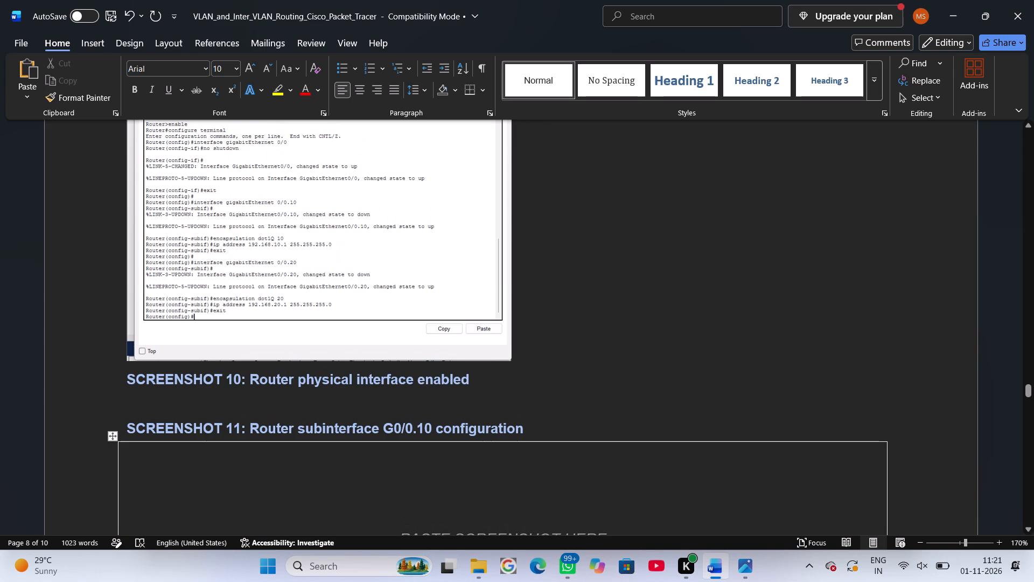
scroll(593, 495, down, 3)
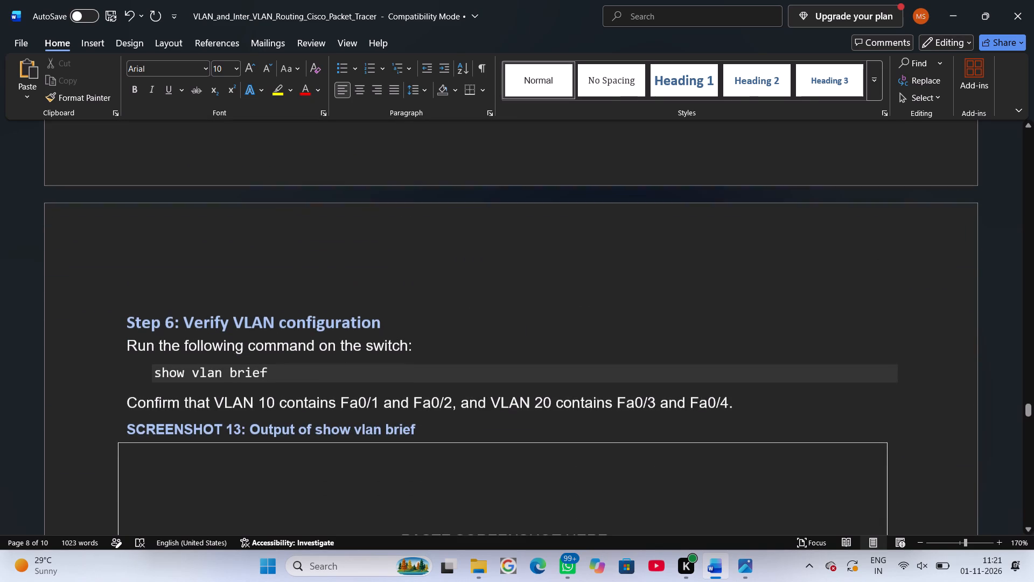
scroll(593, 495, down, 1)
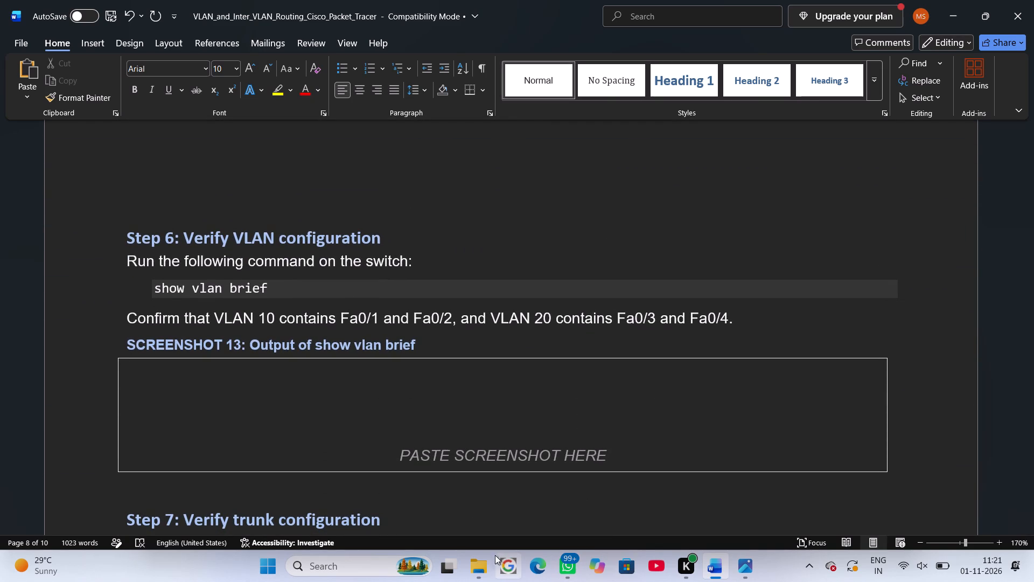
From the File Explorer Gallery, copy the Router1 CLI screenshot with the G0/0.10 and G0/0.20 subinterface configuration and return to Word.
click(488, 555)
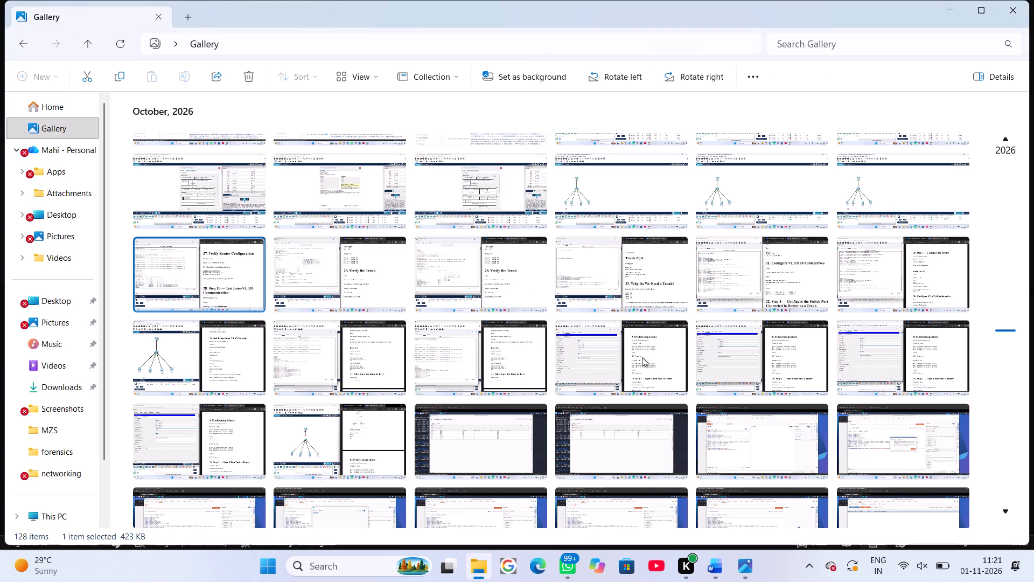
double_click(708, 281)
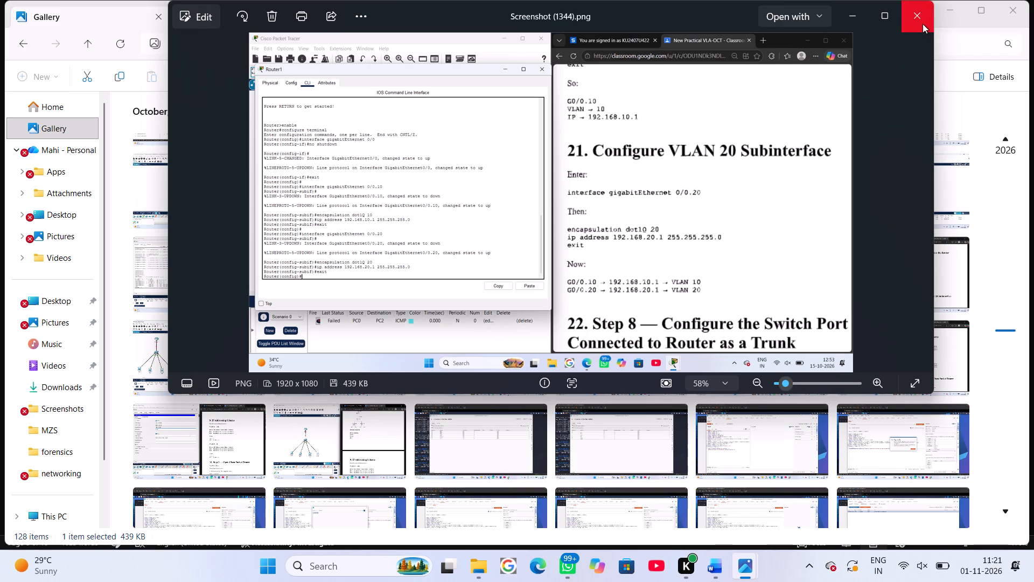
ctrl+scroll(561, 144, up, 2)
scroll(561, 144, right, 1)
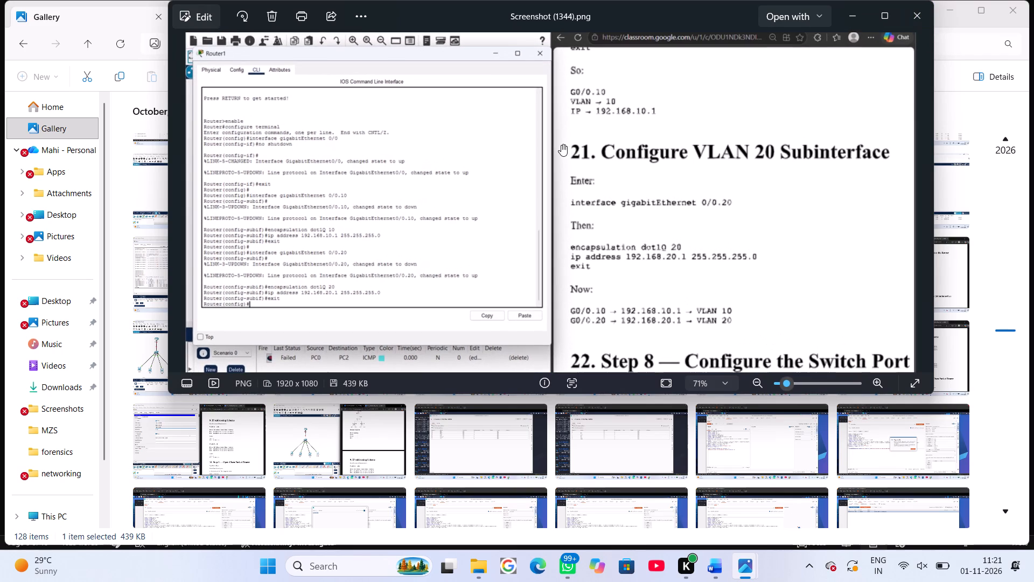
scroll(561, 144, right, 1)
click(362, 8)
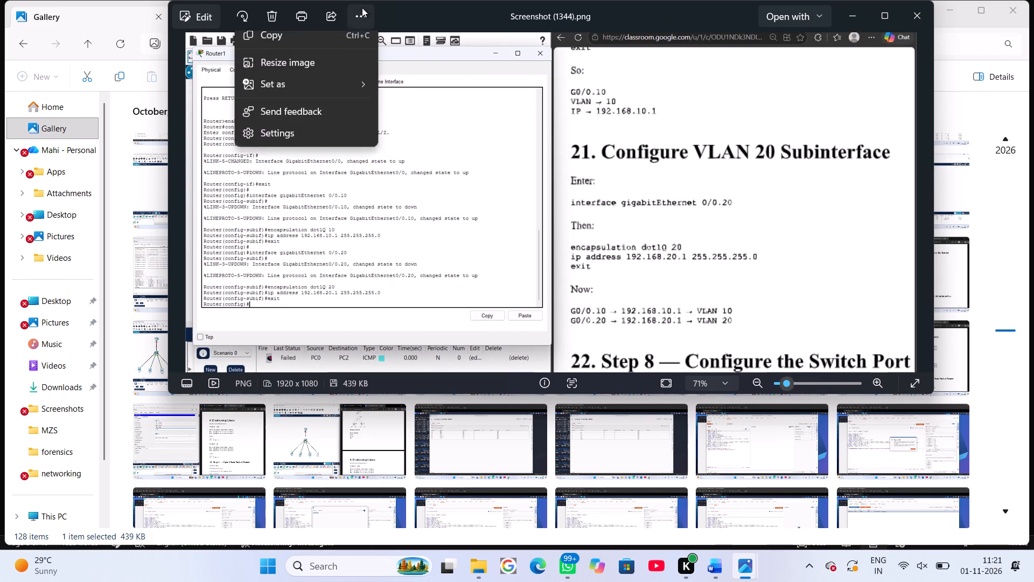
click(284, 71)
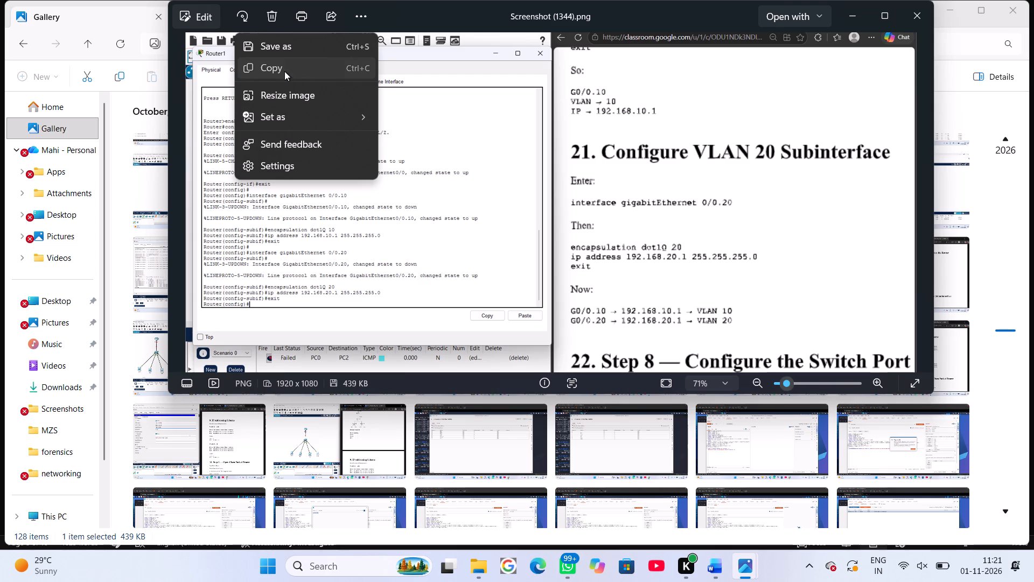
click(722, 581)
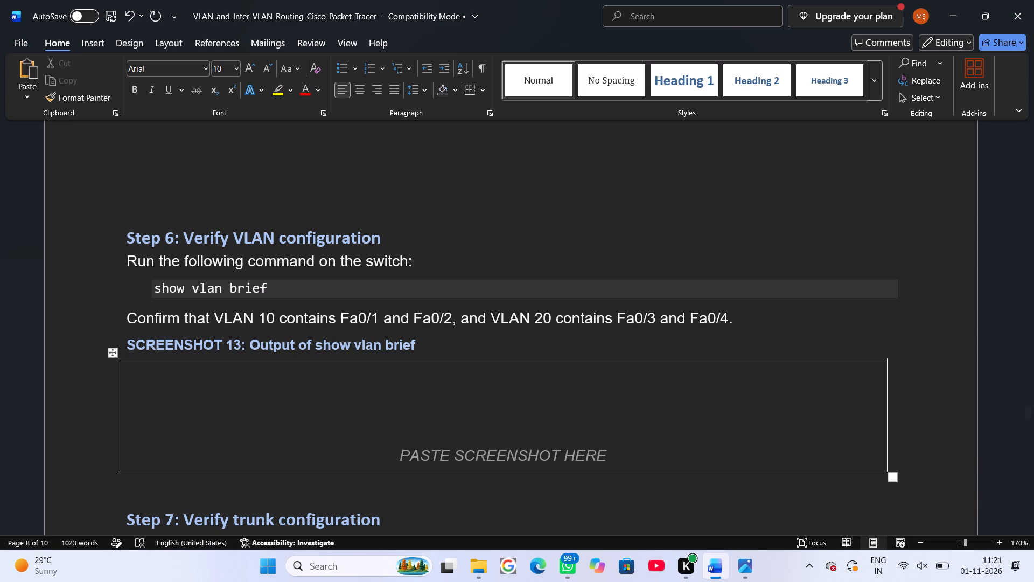
Delete the placeholder box under the SCREENSHOT 11 caption for the G0/0.10 subinterface.
scroll(505, 428, up, 2)
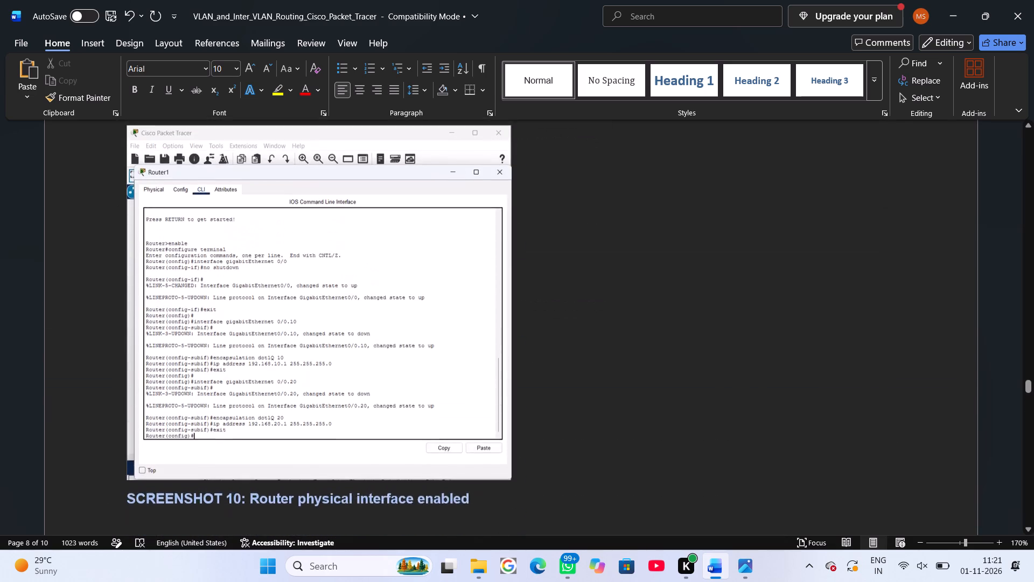
scroll(505, 428, down, 1)
click(622, 363)
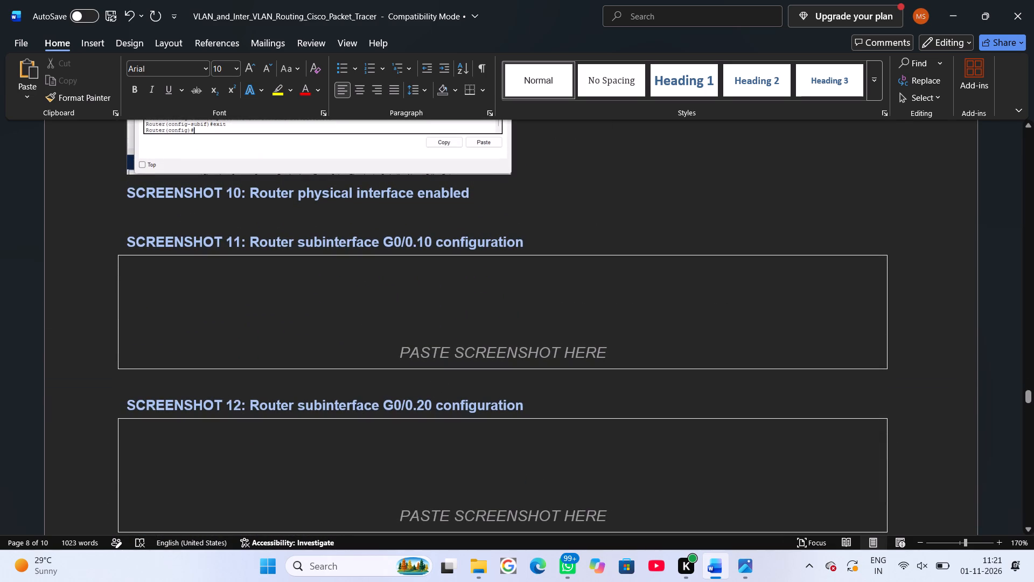
click(116, 250)
right_click(116, 250)
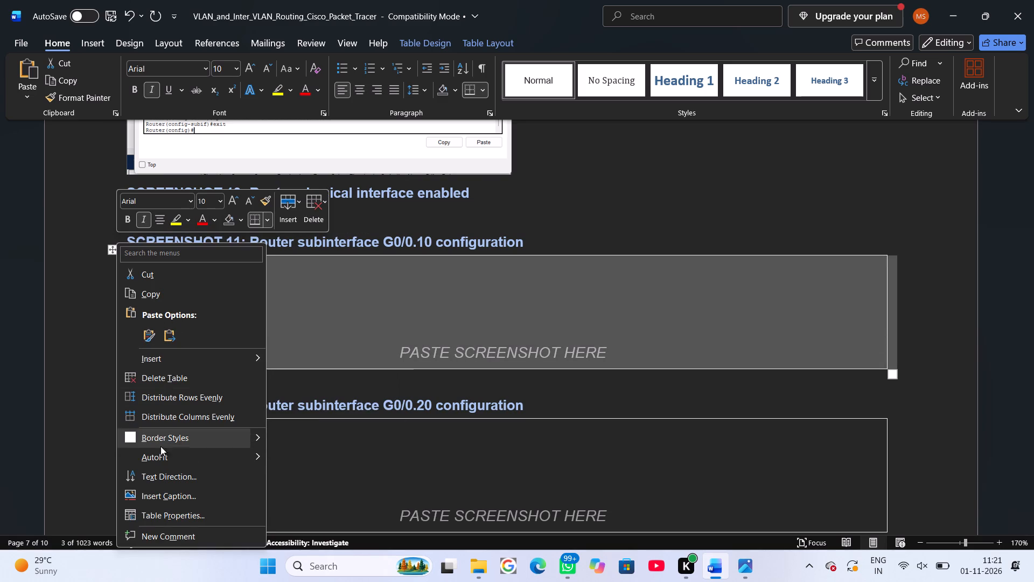
click(201, 379)
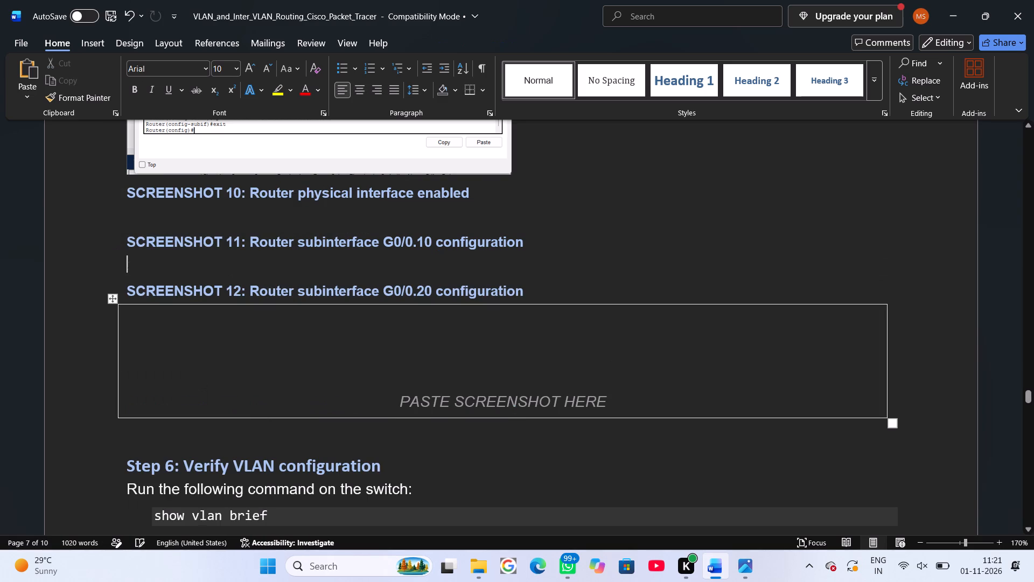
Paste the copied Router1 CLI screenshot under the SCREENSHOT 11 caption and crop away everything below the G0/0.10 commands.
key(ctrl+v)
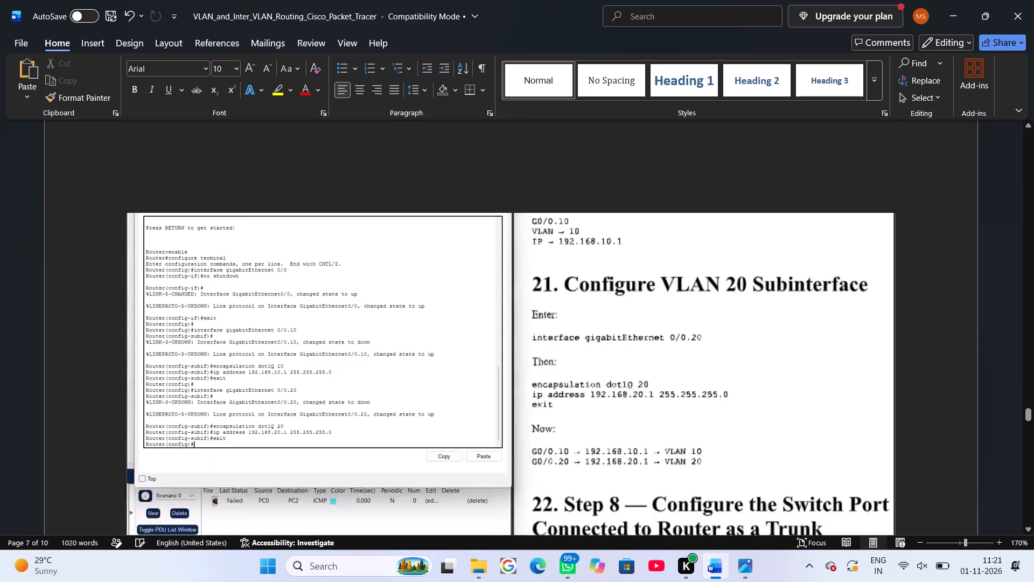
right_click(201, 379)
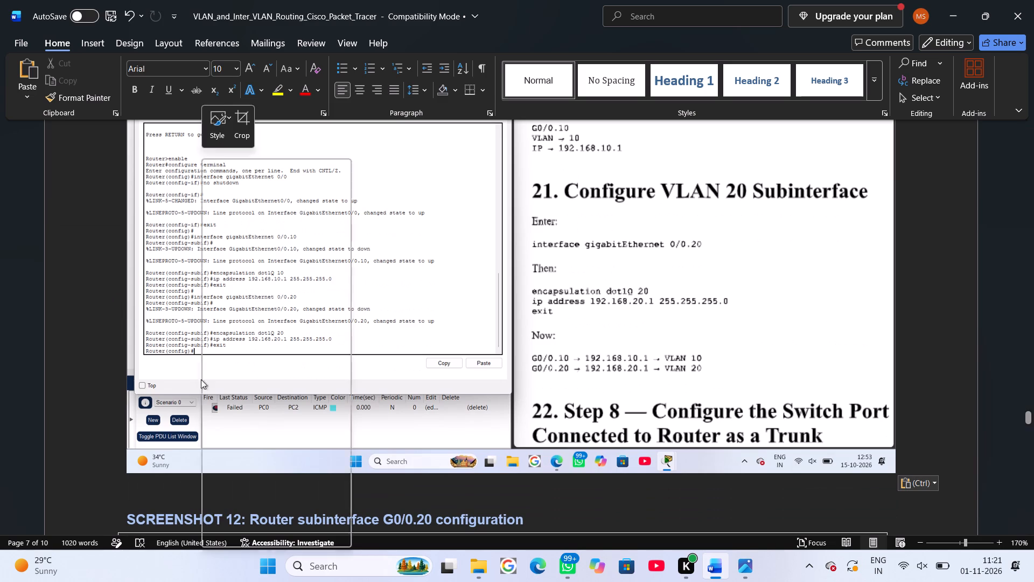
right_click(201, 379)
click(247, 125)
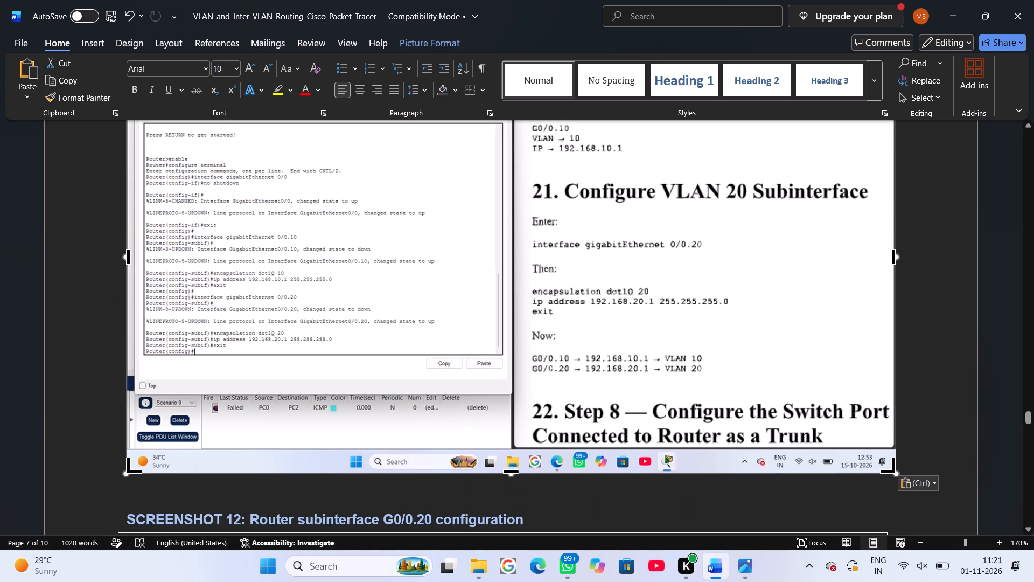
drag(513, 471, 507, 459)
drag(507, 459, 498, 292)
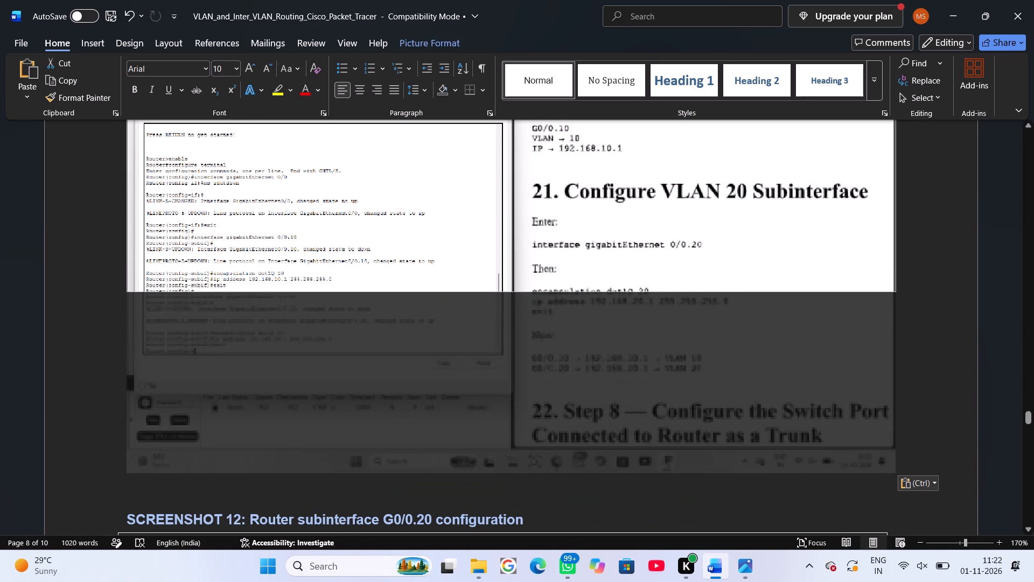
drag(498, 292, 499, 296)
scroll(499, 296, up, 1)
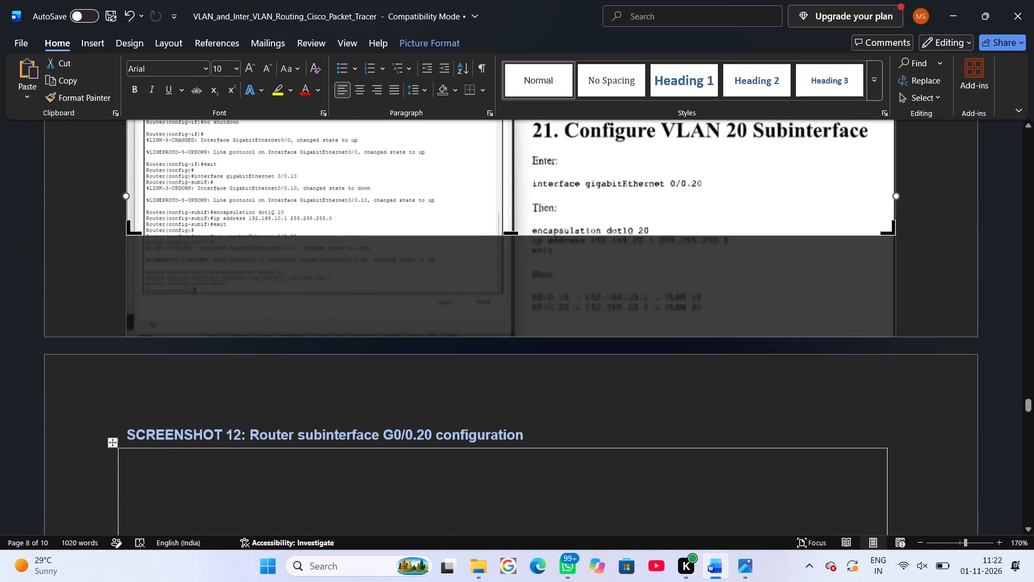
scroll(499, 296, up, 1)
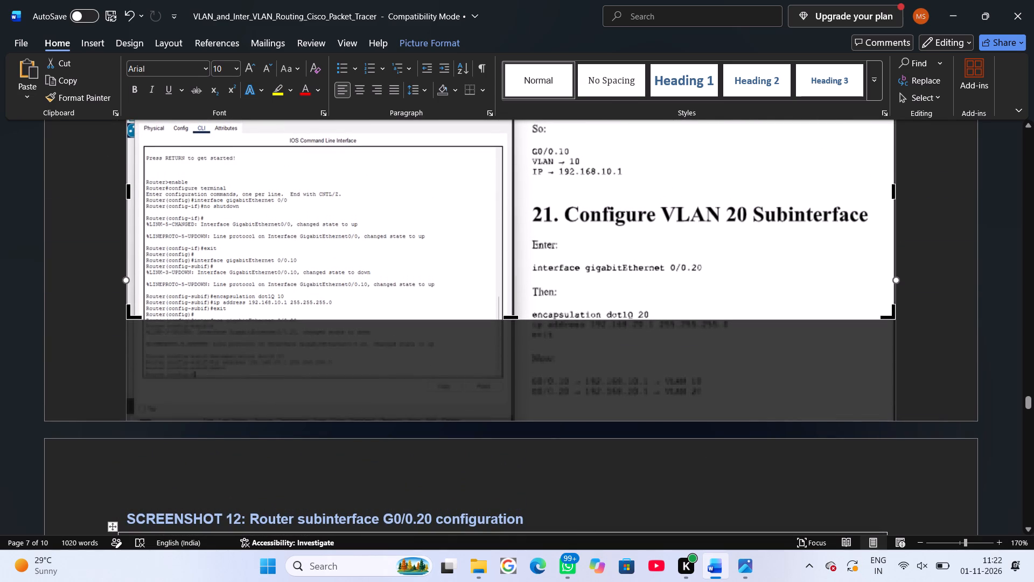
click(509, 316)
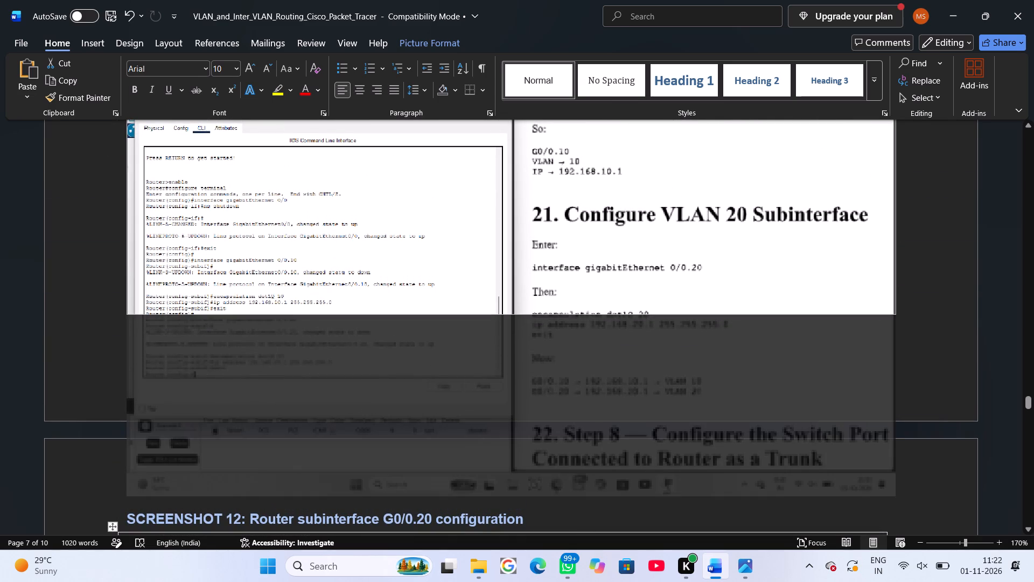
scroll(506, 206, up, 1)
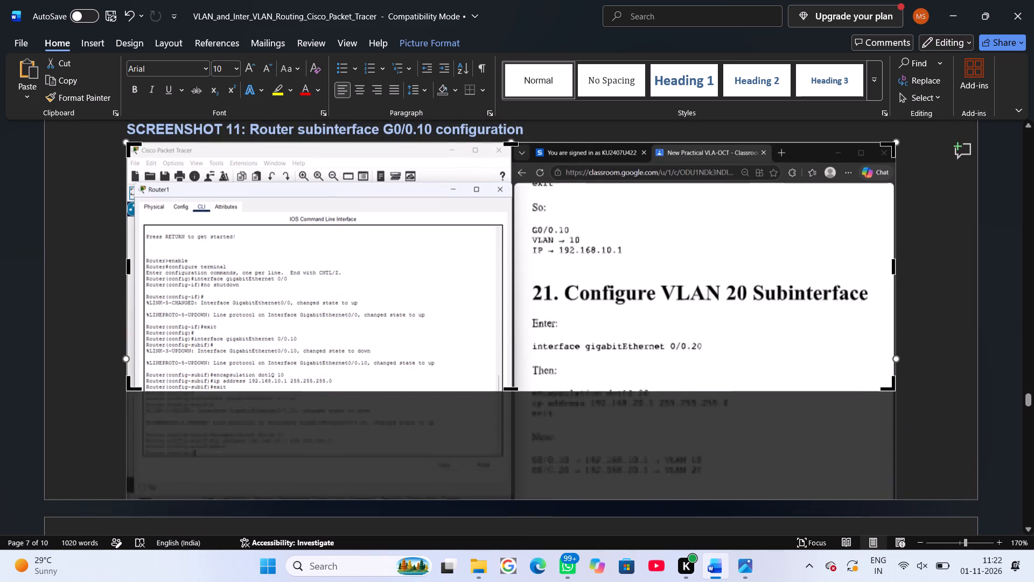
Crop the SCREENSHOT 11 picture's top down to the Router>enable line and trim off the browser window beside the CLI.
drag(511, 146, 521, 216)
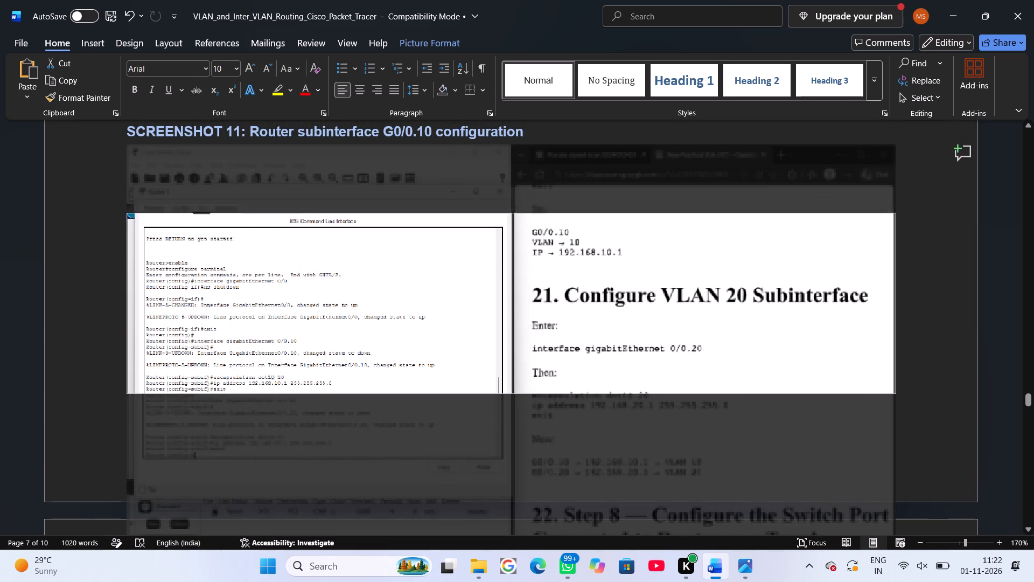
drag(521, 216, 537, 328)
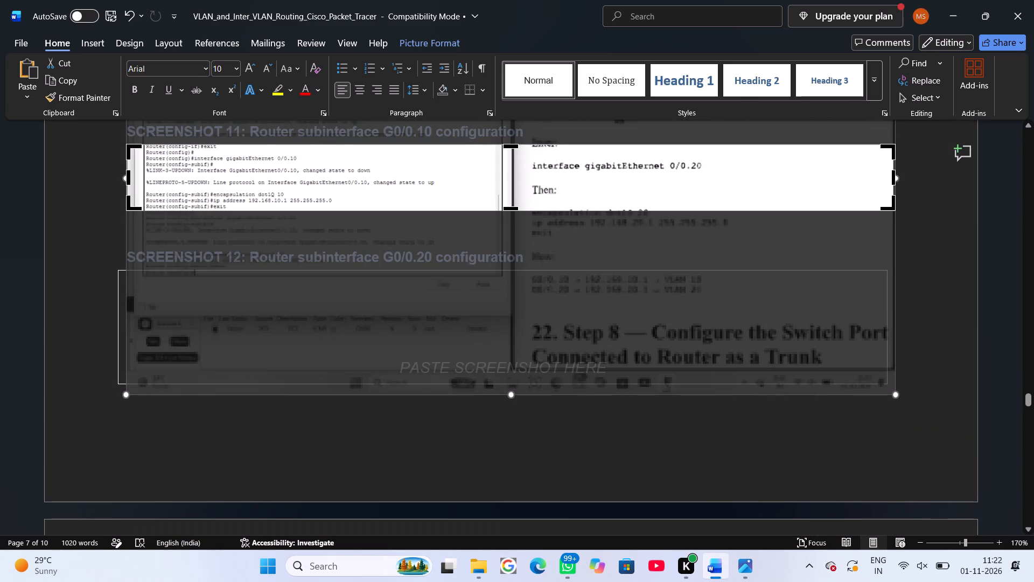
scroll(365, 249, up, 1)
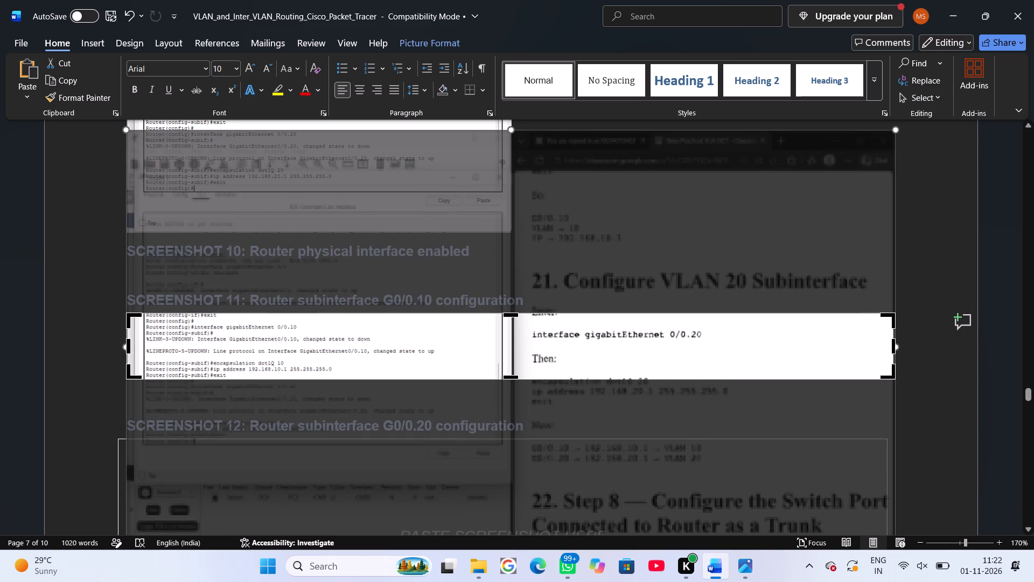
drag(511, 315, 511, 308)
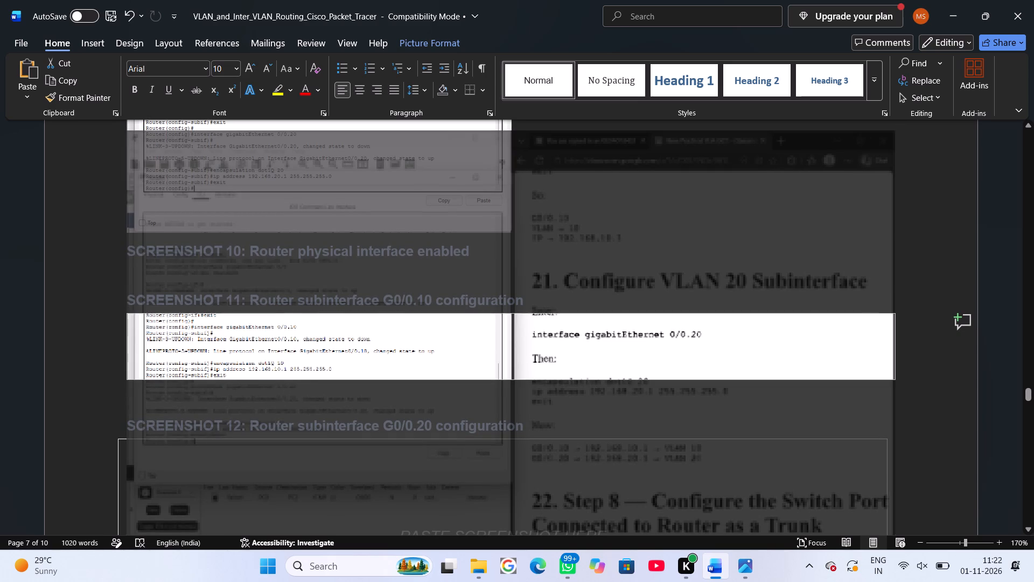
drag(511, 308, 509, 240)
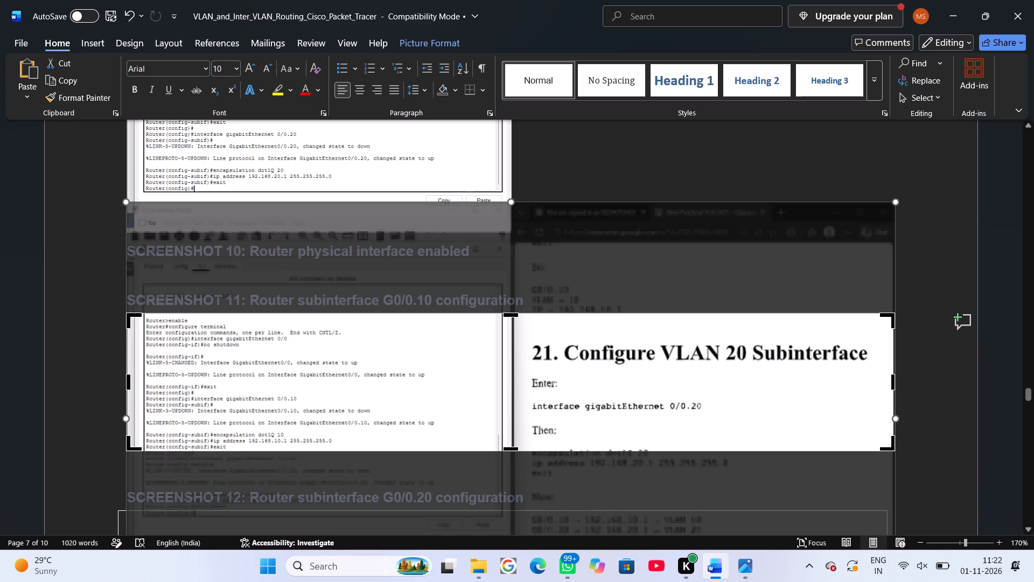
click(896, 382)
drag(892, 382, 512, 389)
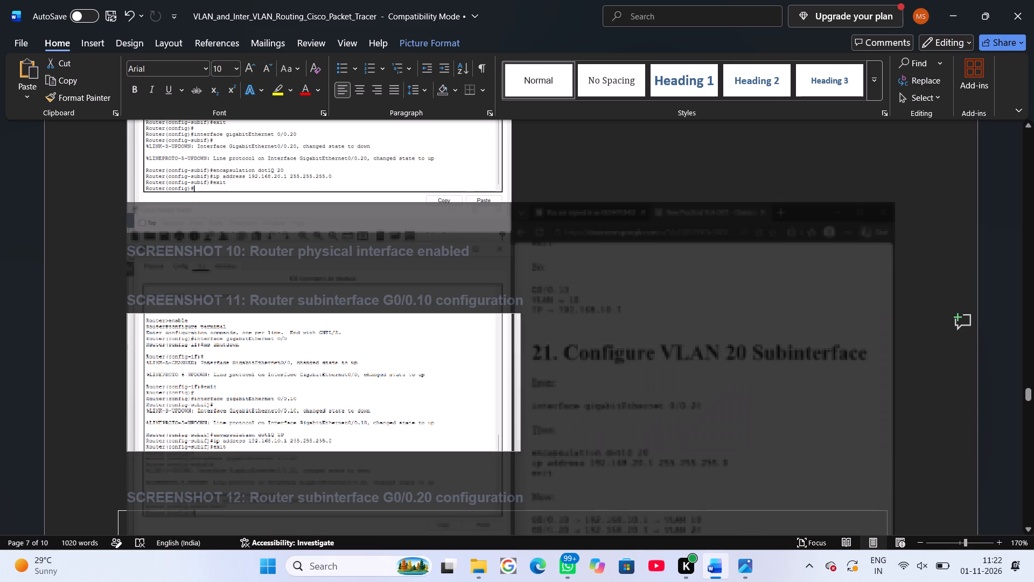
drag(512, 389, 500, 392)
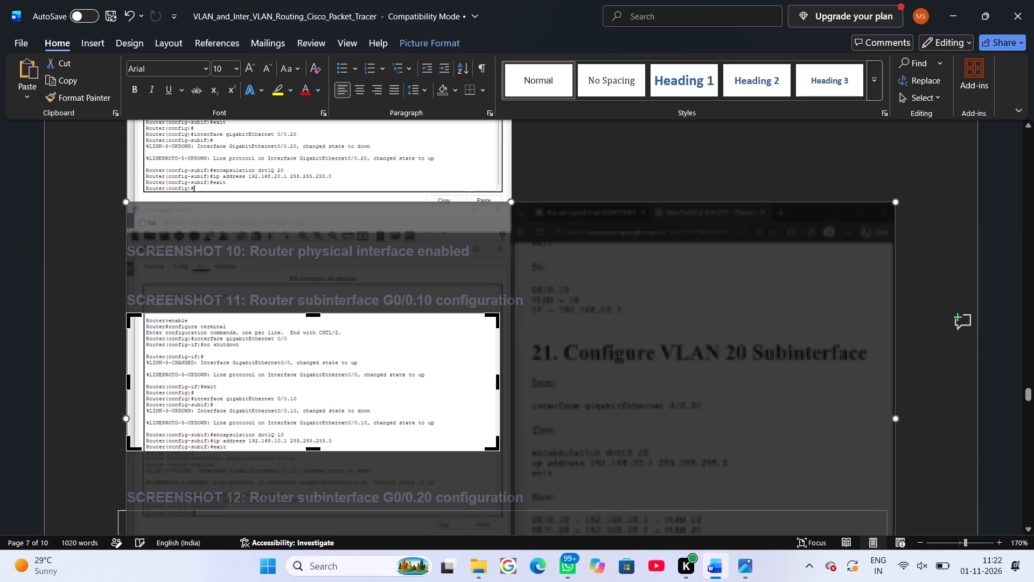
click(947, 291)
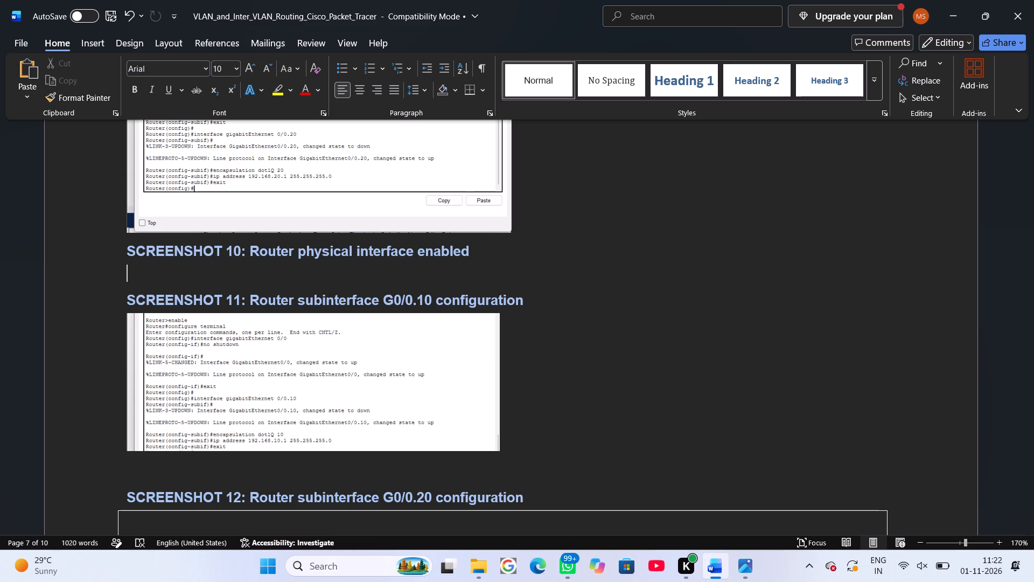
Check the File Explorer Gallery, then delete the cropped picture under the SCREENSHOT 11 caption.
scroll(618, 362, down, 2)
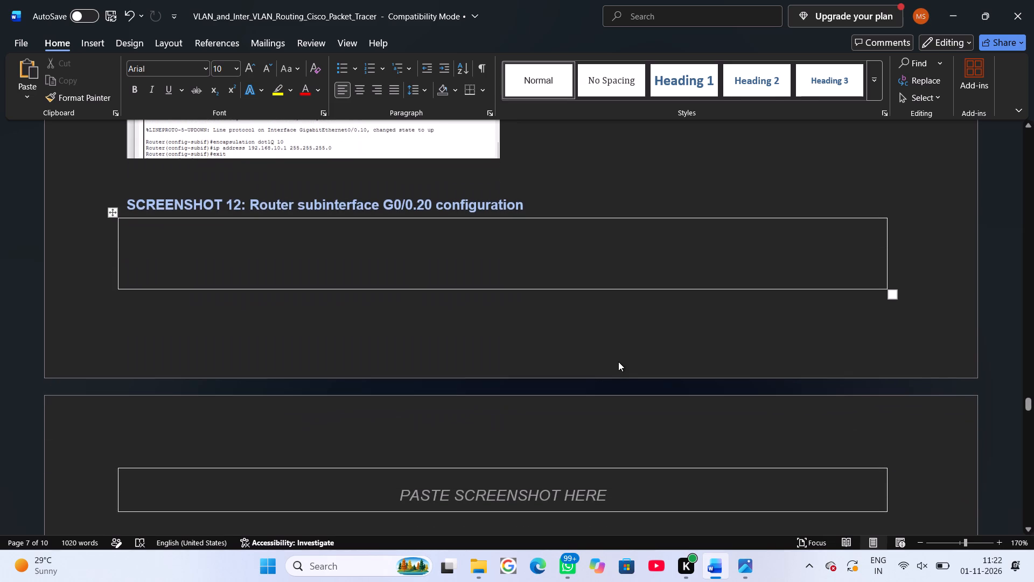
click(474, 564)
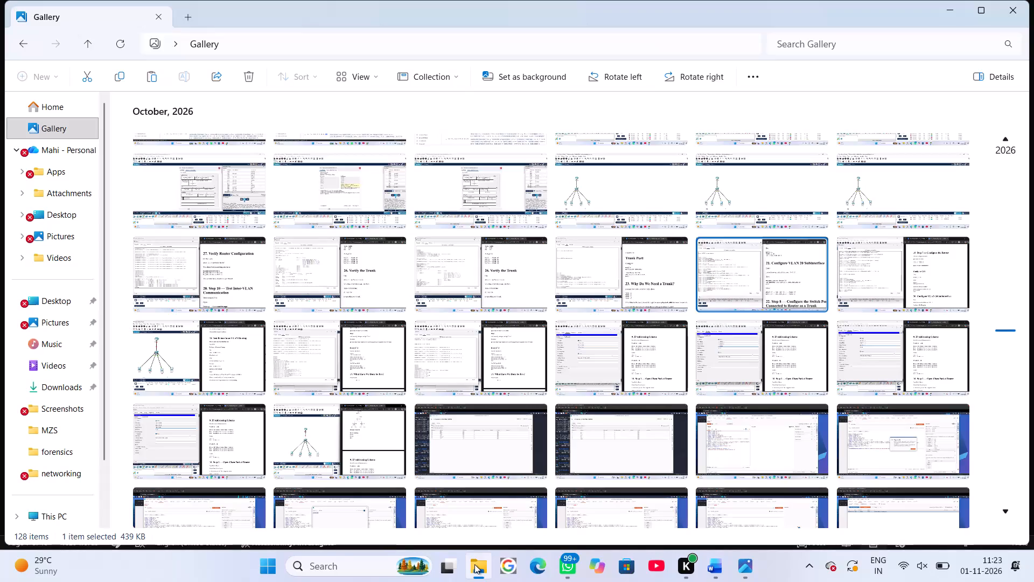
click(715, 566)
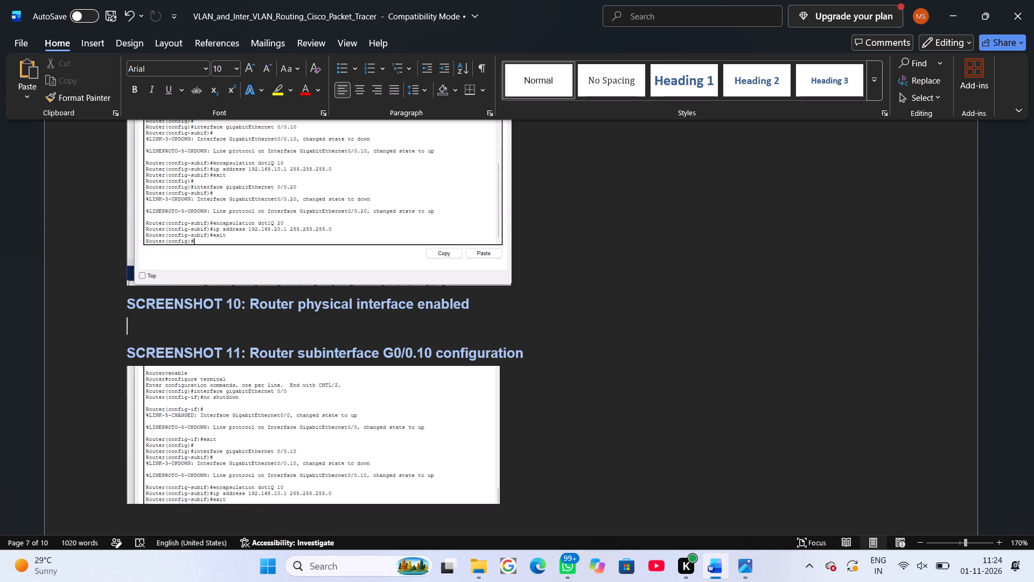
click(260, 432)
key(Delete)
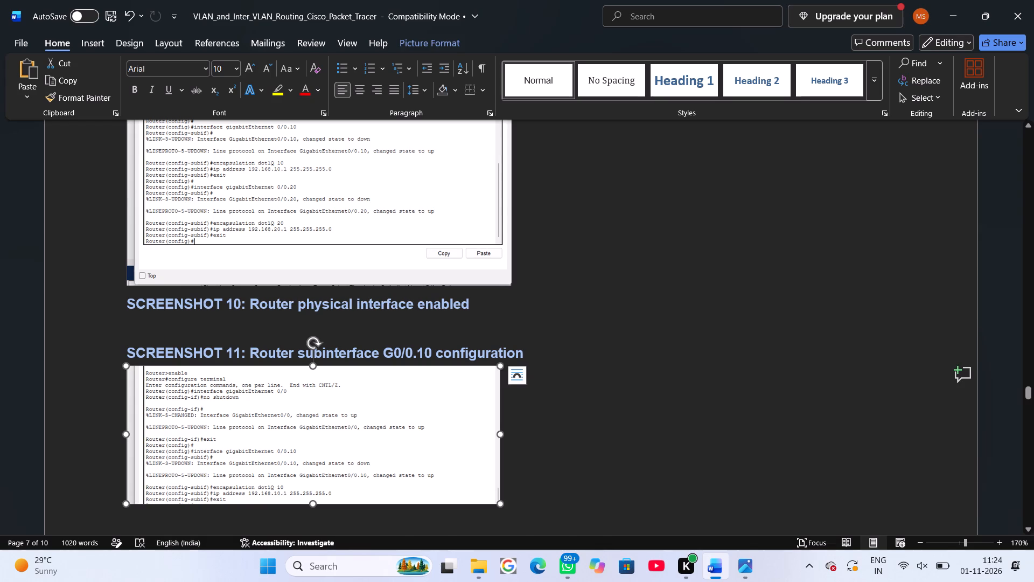
Delete the SCREENSHOT 11 and SCREENSHOT 12 captions for the G0/0.10 and G0/0.20 subinterfaces.
scroll(260, 432, down, 1)
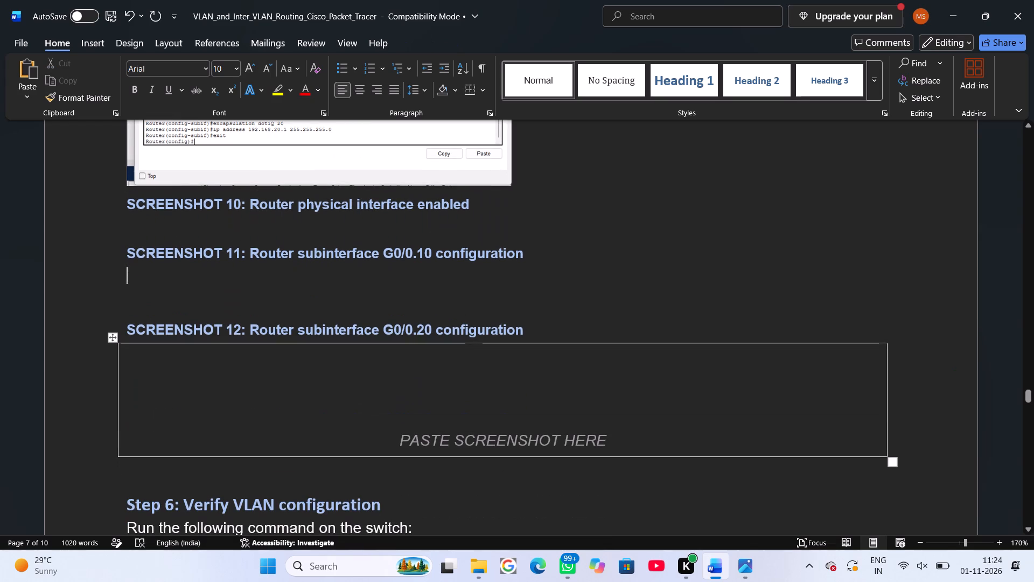
click(914, 459)
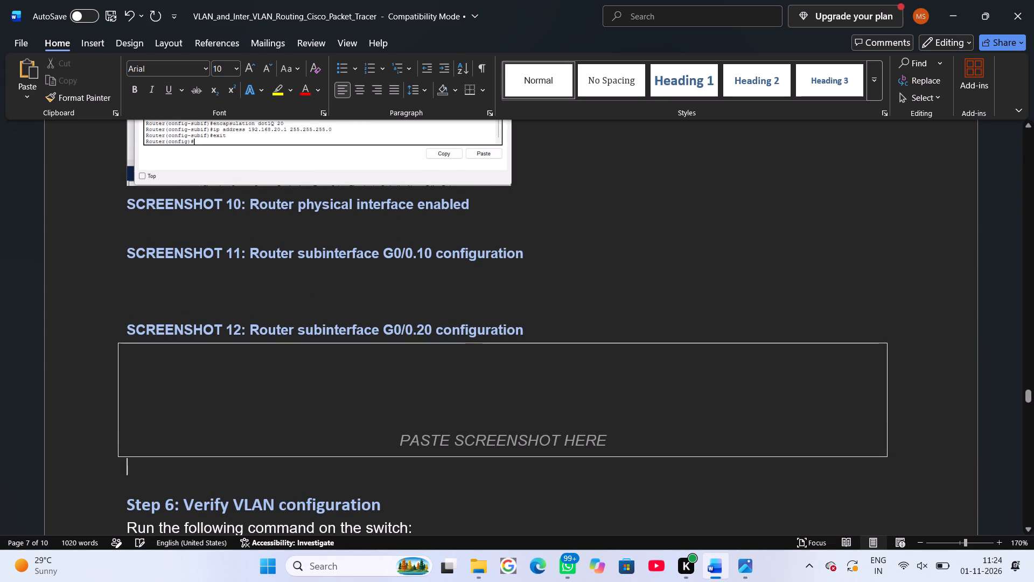
drag(543, 333, 135, 260)
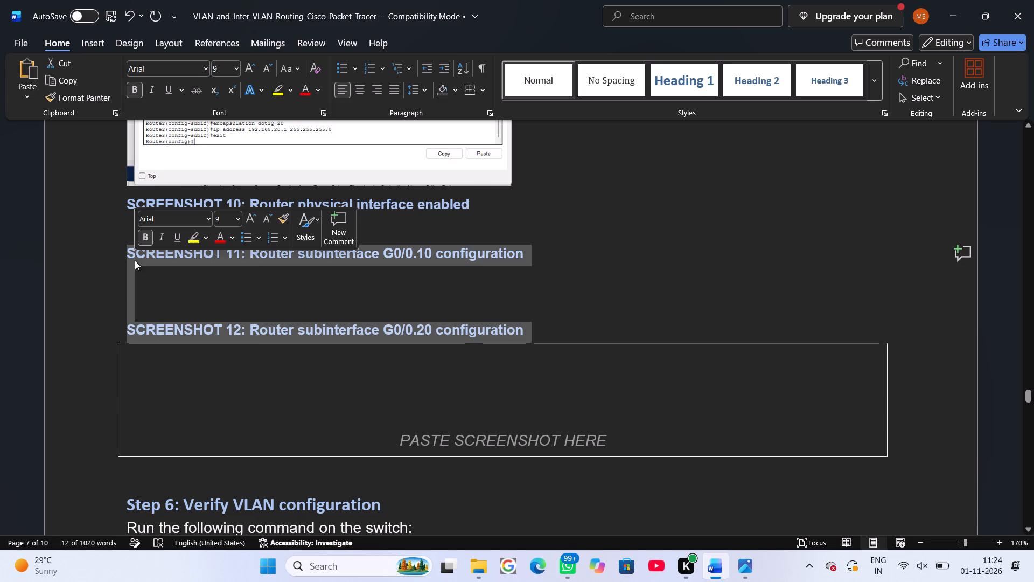
key(BackSpace)
Delete the leftover placeholder box above Step 6 and reduce the blank lines after the SCREENSHOT 10 caption to one.
click(165, 316)
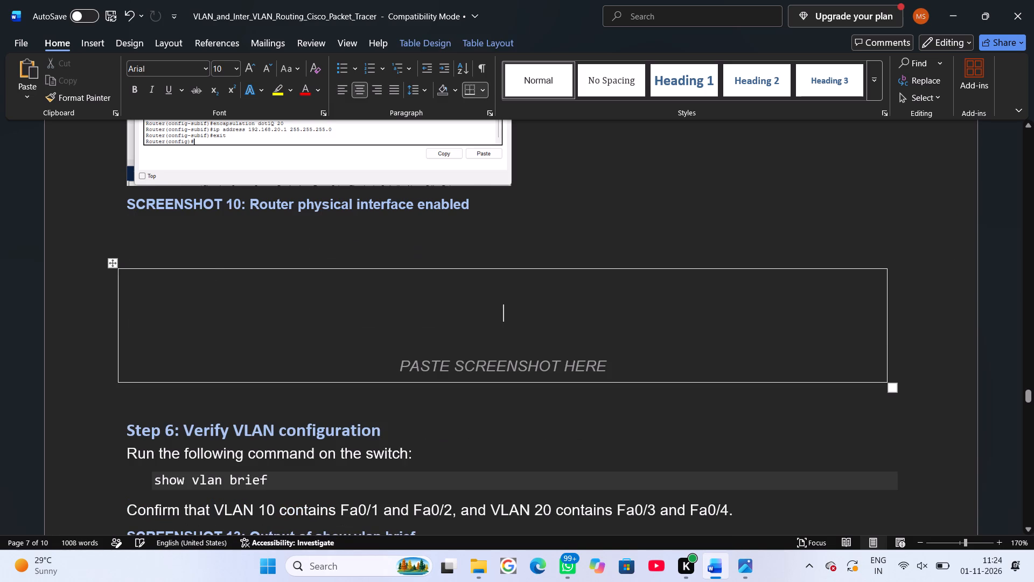
right_click(113, 265)
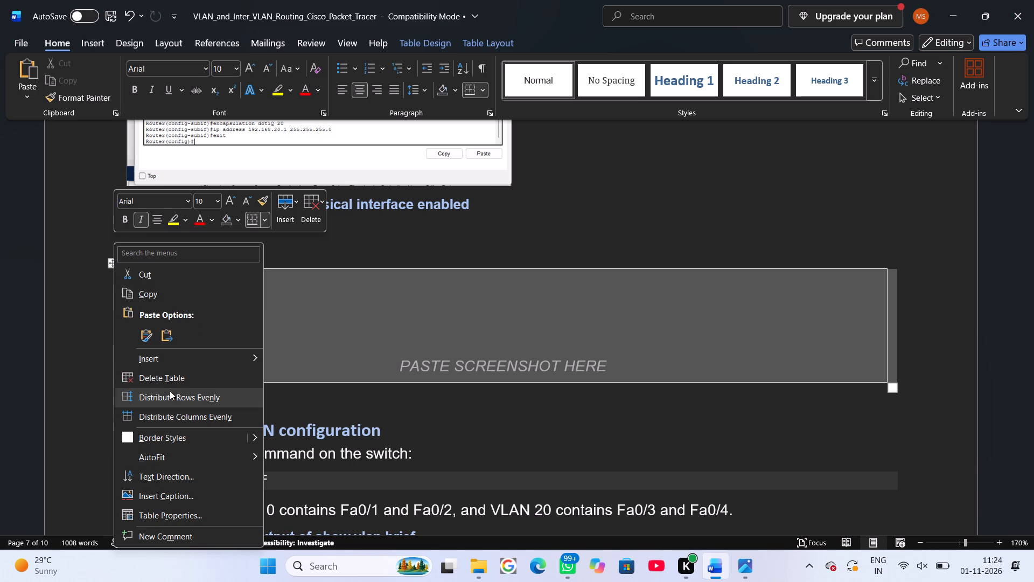
click(162, 377)
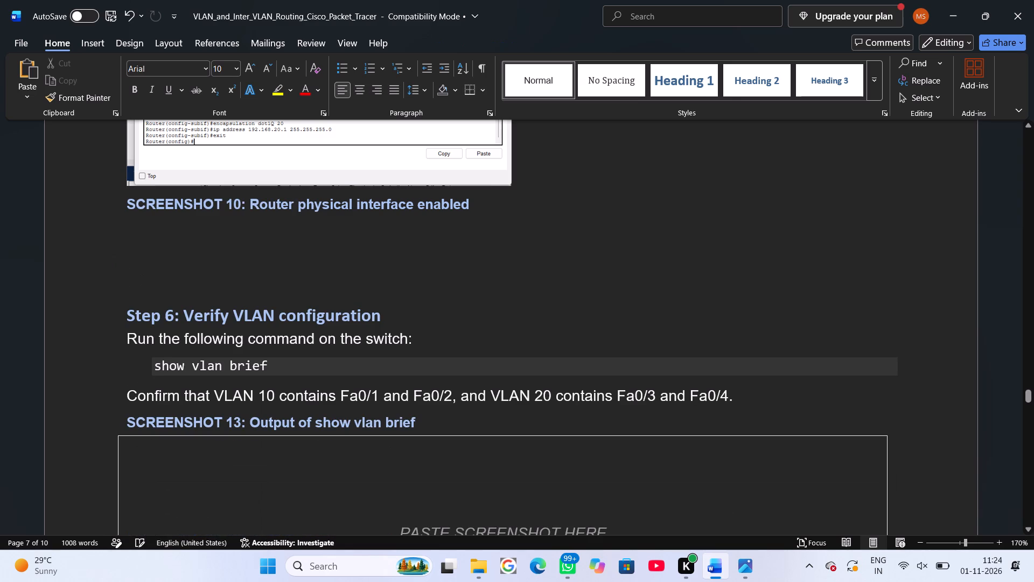
key(BackSpace)
key(BackSpace)
key(BackSpace)
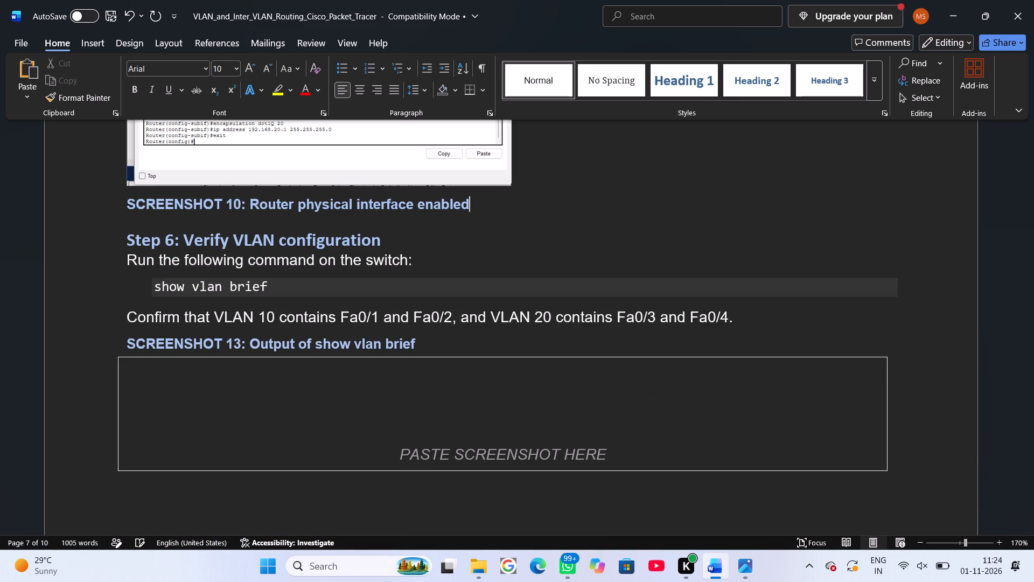
key(Return)
Delete the placeholder box under the SCREENSHOT 13 caption for the show vlan brief output.
scroll(162, 377, down, 1)
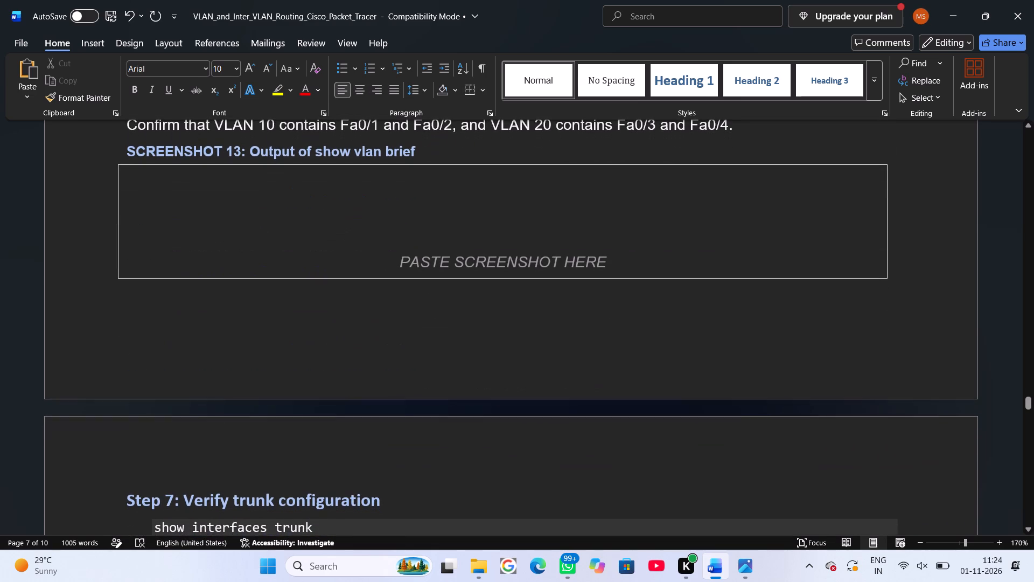
click(111, 163)
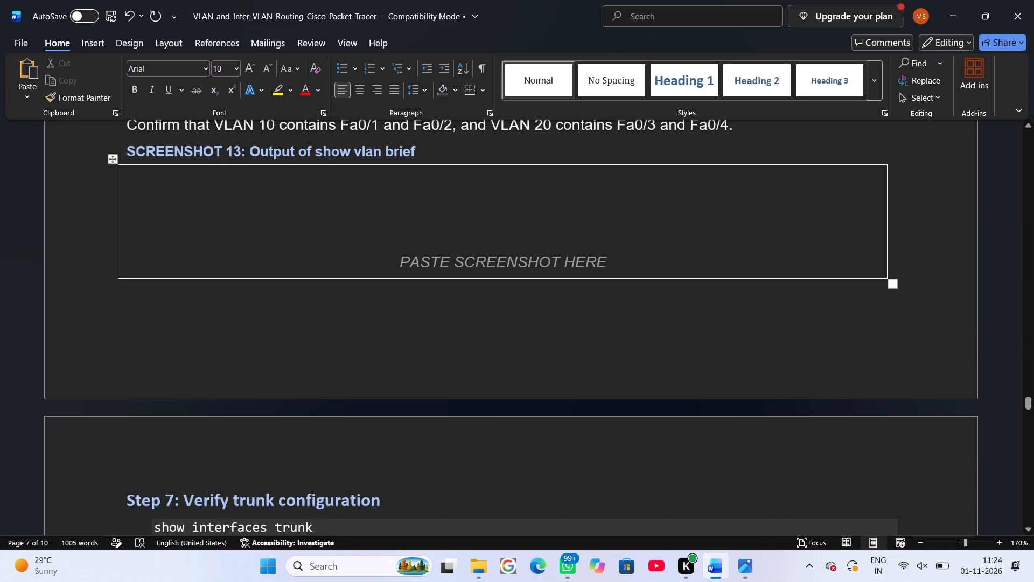
right_click(111, 163)
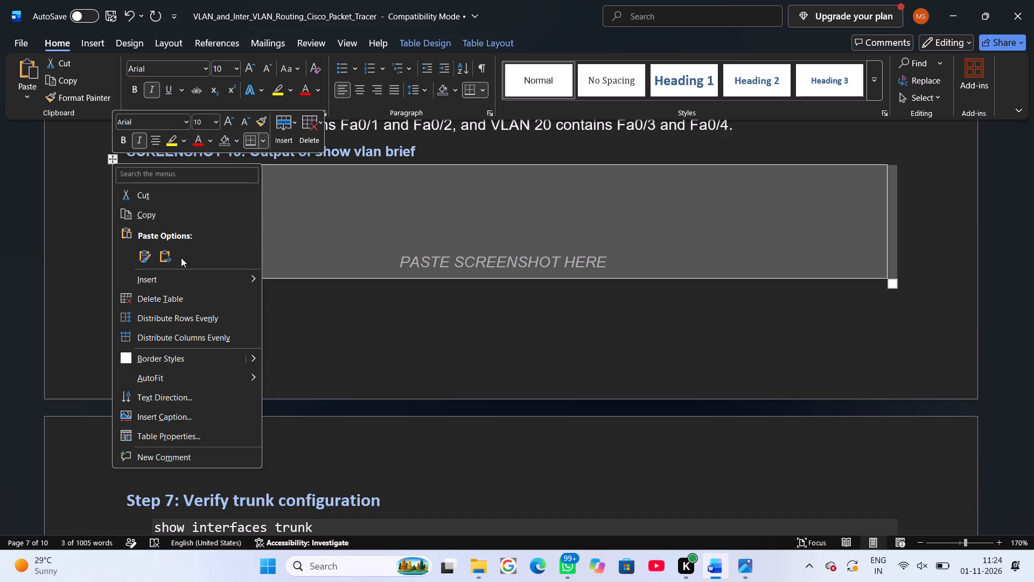
click(185, 300)
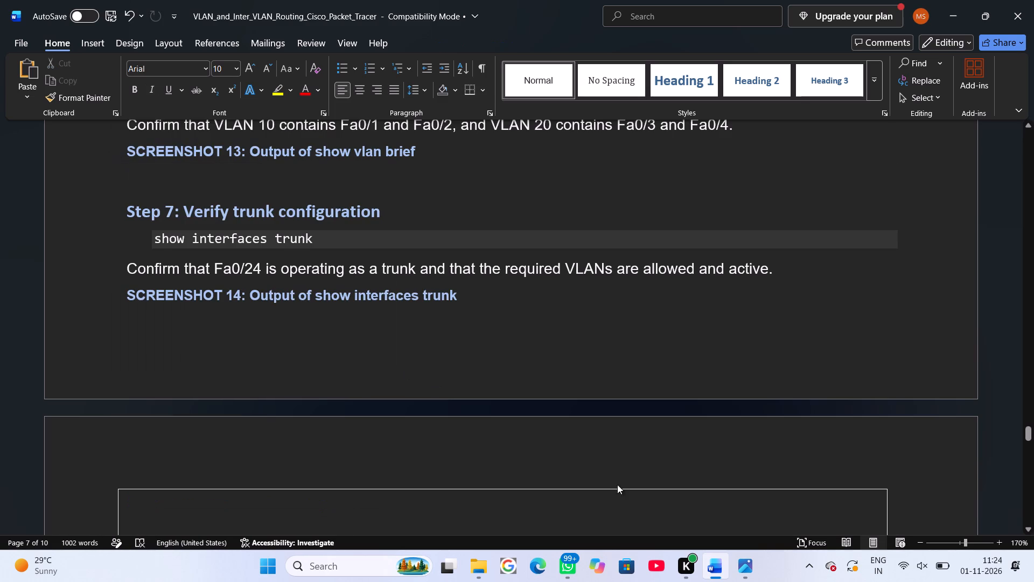
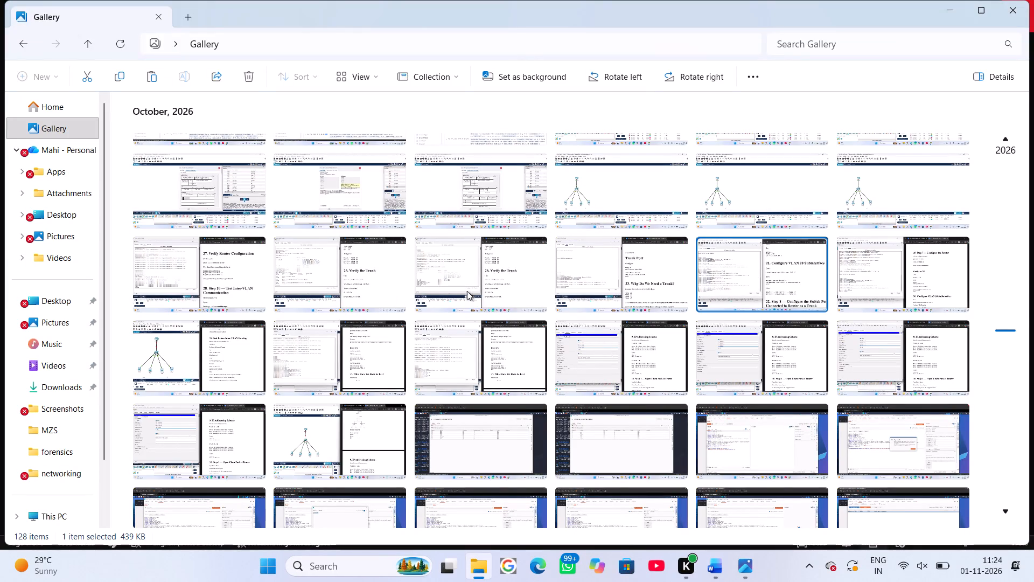
Find the show vlan brief capture, Screenshot (1346).png, in the Gallery and paste it under the SCREENSHOT 13 caption in Word.
double_click(221, 273)
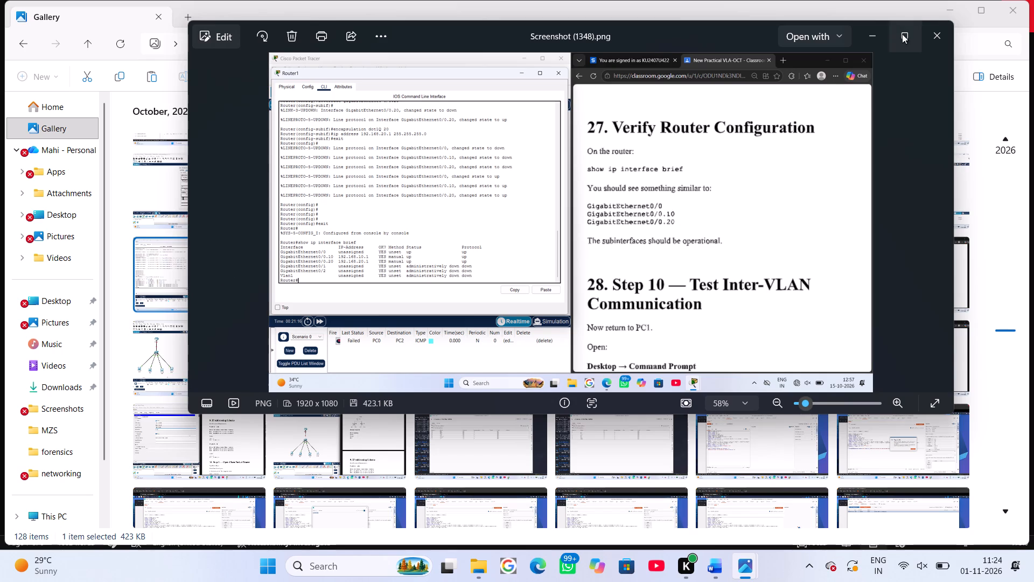
click(949, 37)
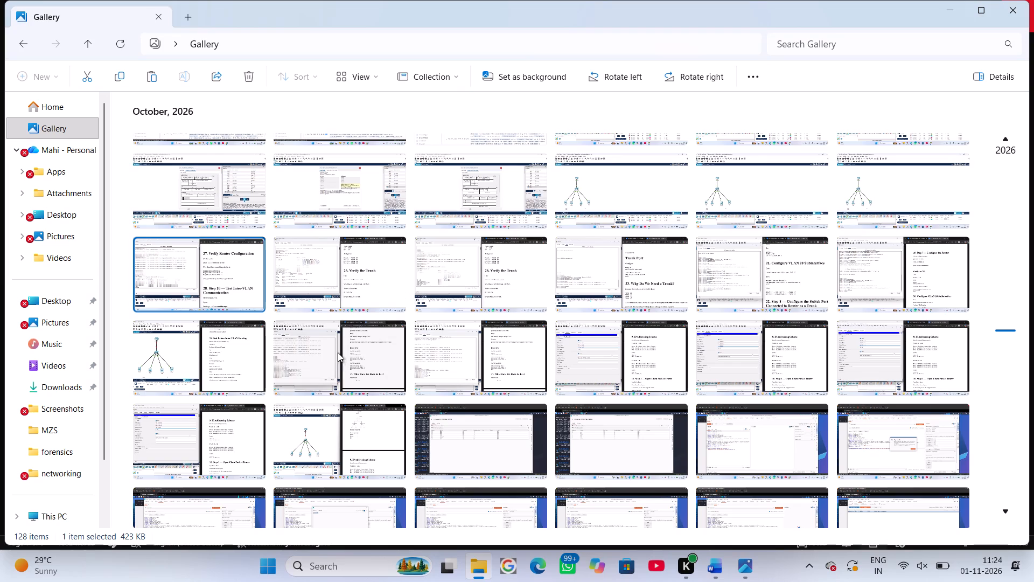
click(740, 368)
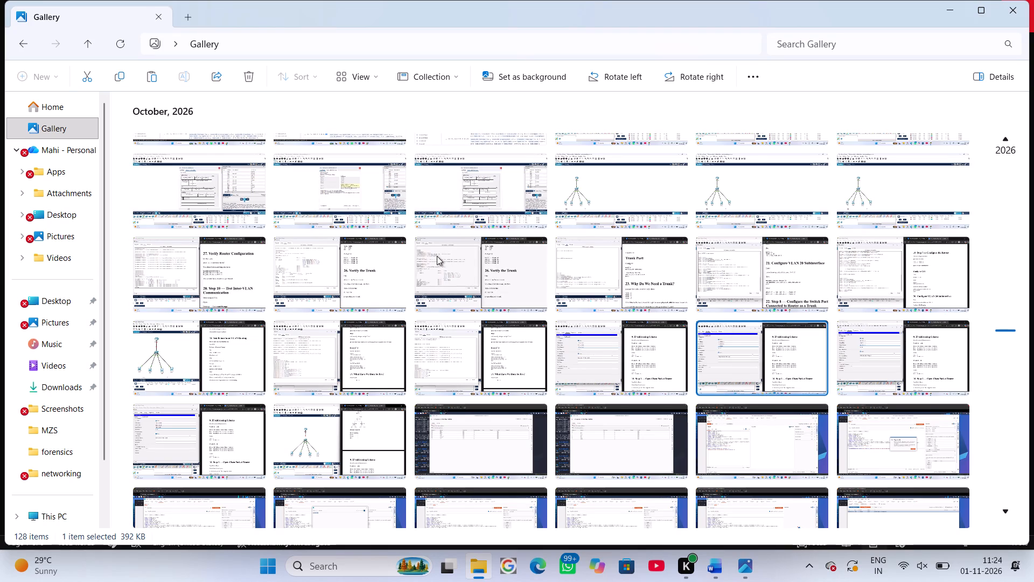
double_click(437, 256)
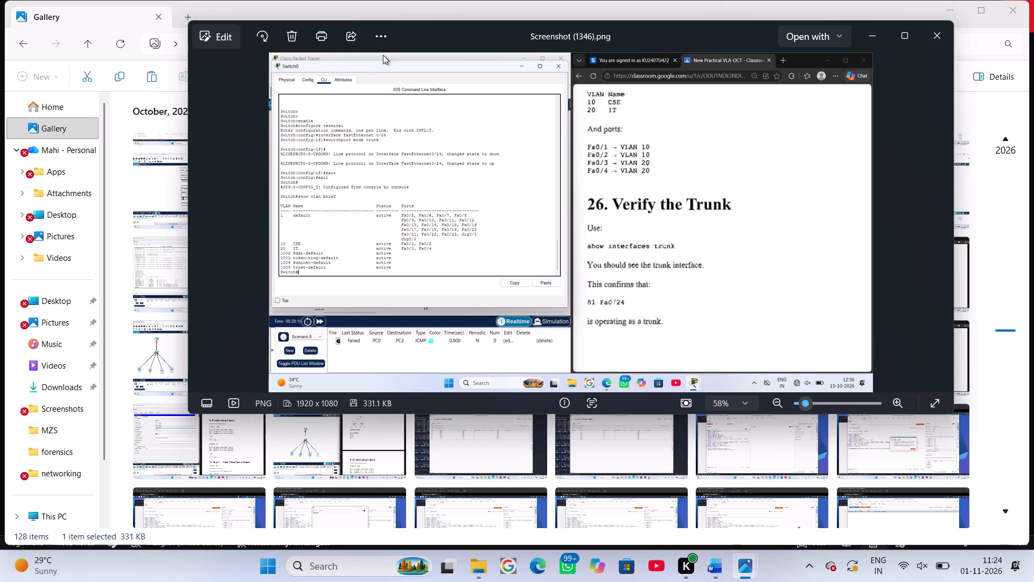
click(389, 39)
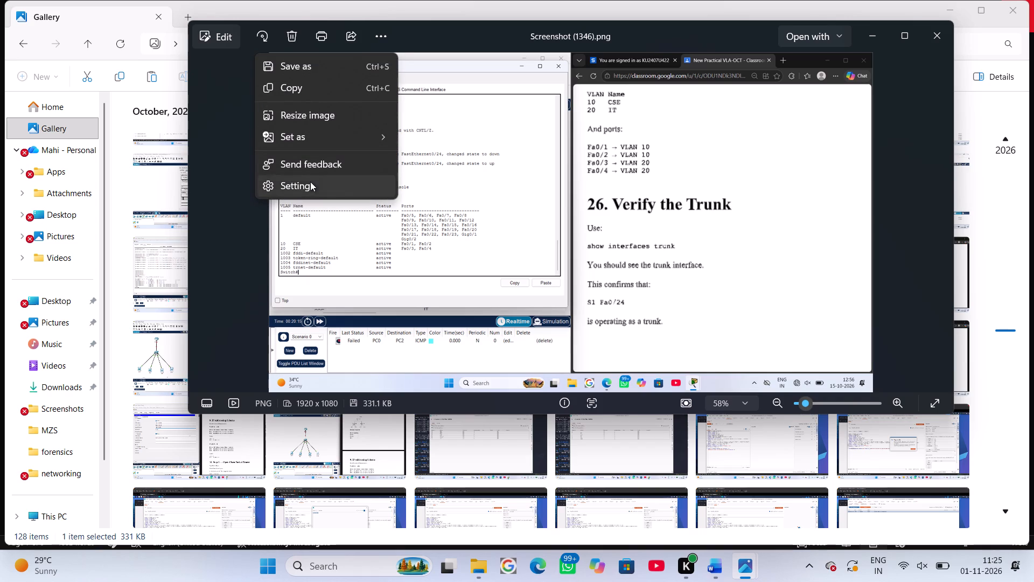
click(308, 82)
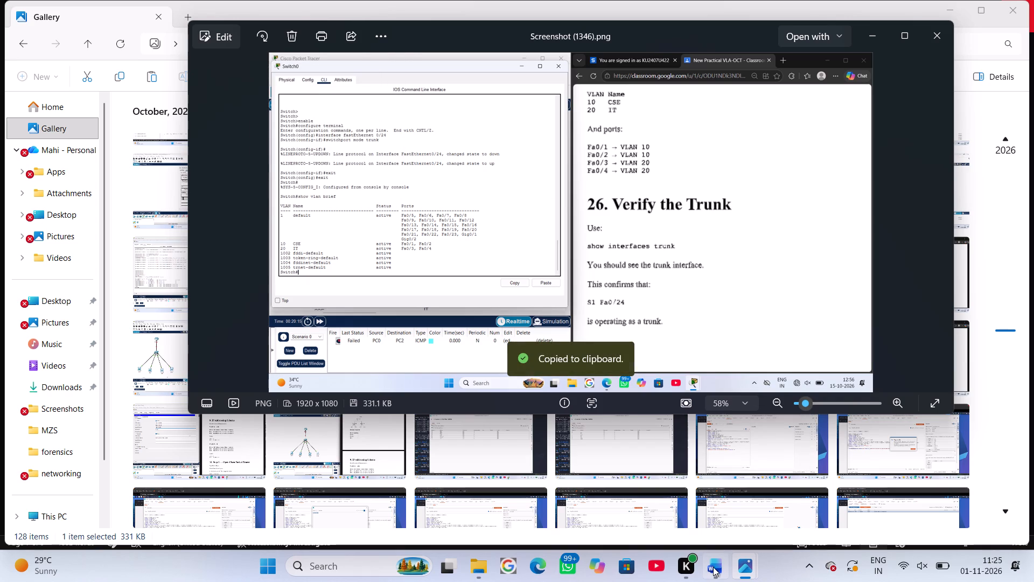
click(712, 568)
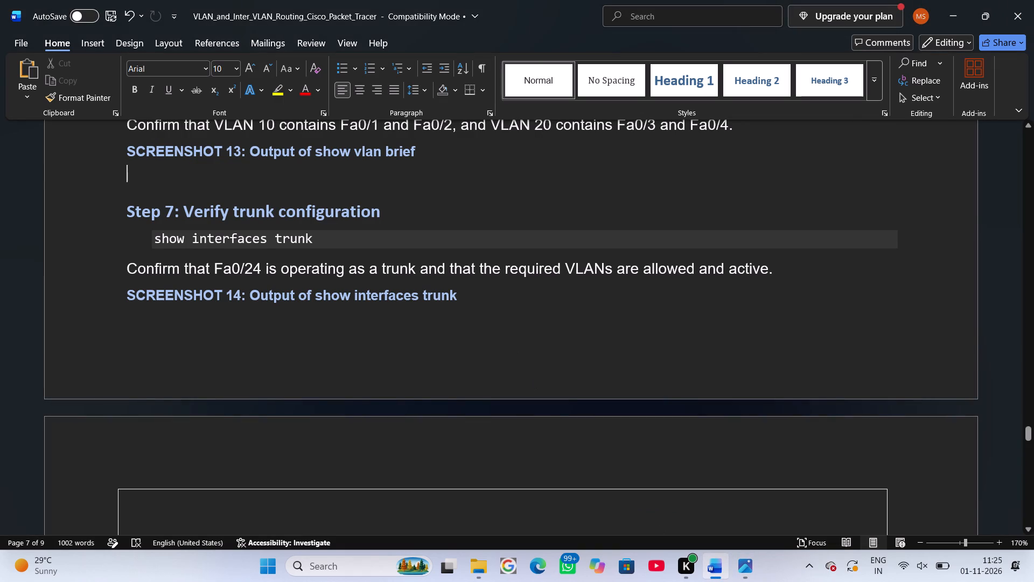
key(ctrl+v)
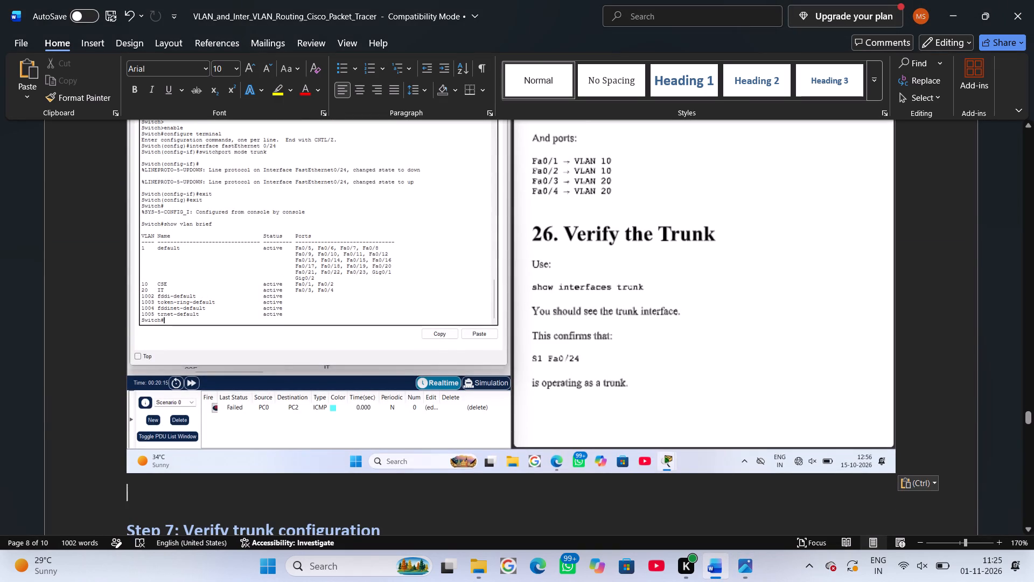
Crop the pasted show vlan brief picture from the bottom and right so only the Switch0 command-line window remains.
click(546, 325)
right_click(546, 325)
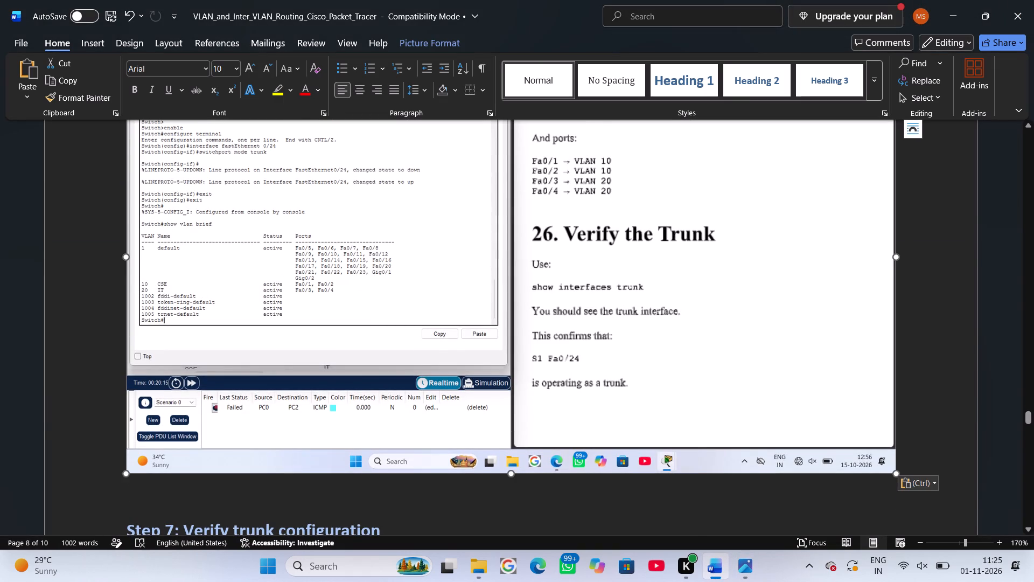
click(586, 129)
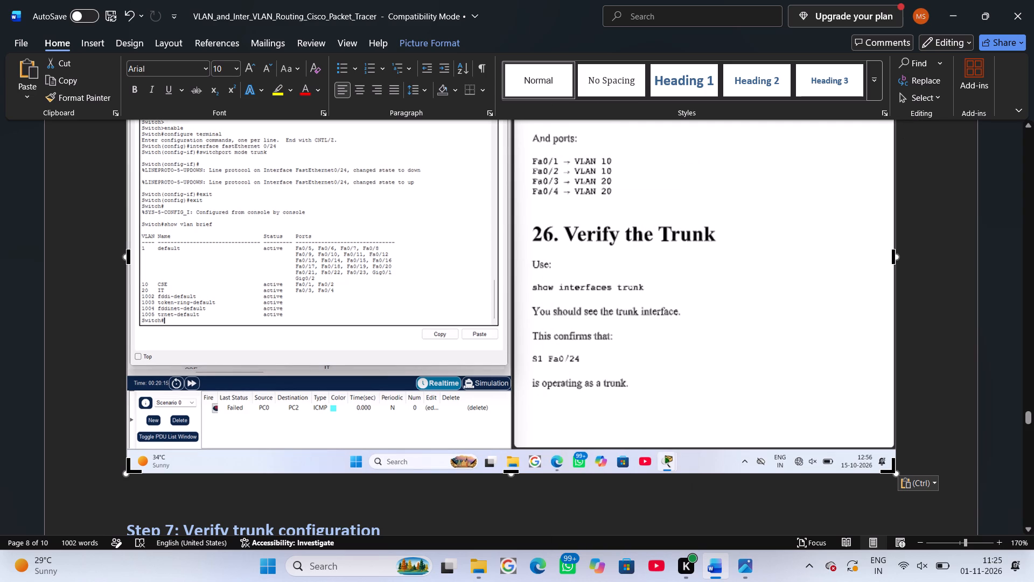
drag(513, 469, 507, 380)
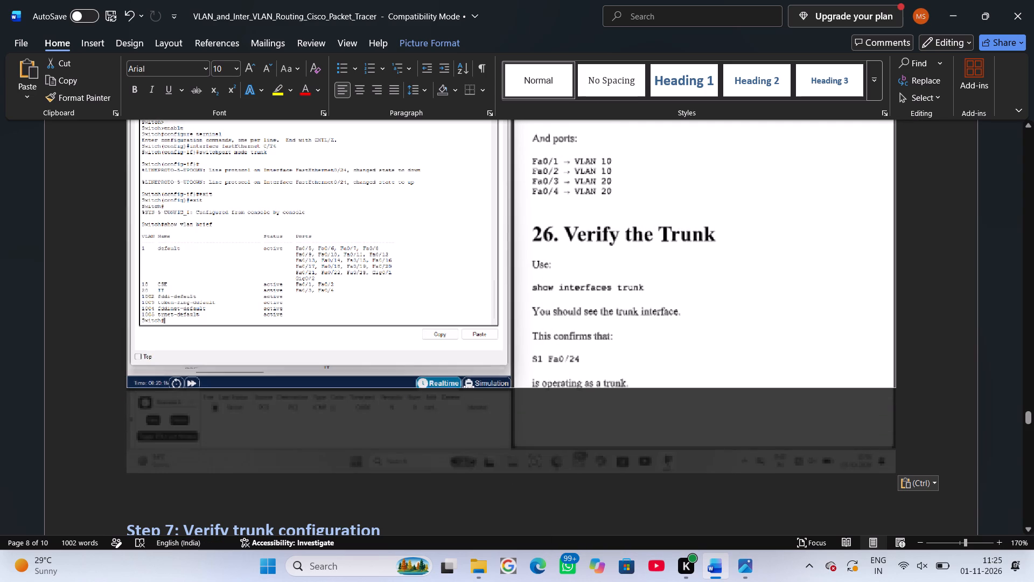
drag(507, 380, 508, 365)
scroll(675, 330, up, 1)
scroll(675, 330, down, 1)
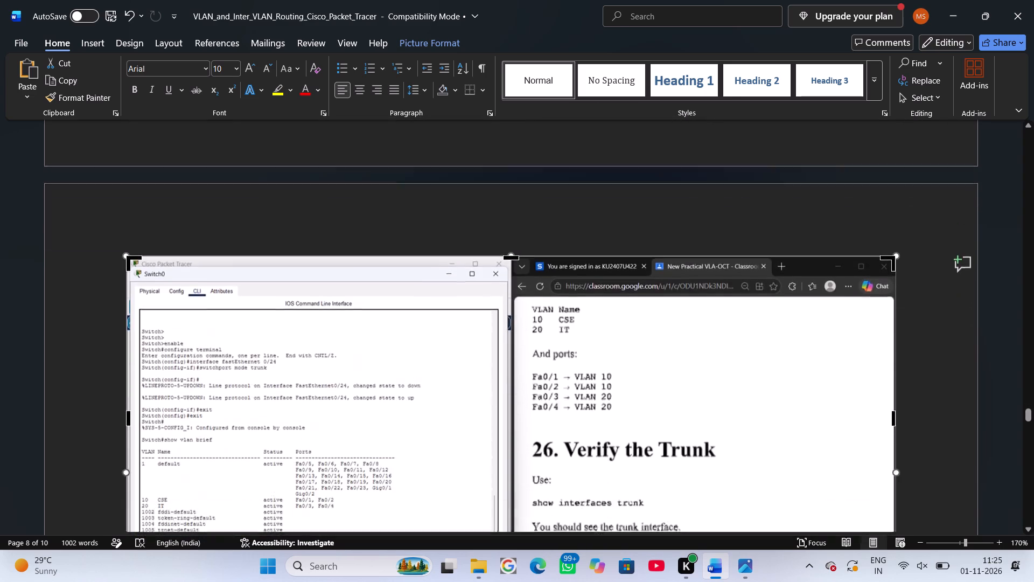
scroll(675, 330, down, 1)
scroll(691, 255, up, 1)
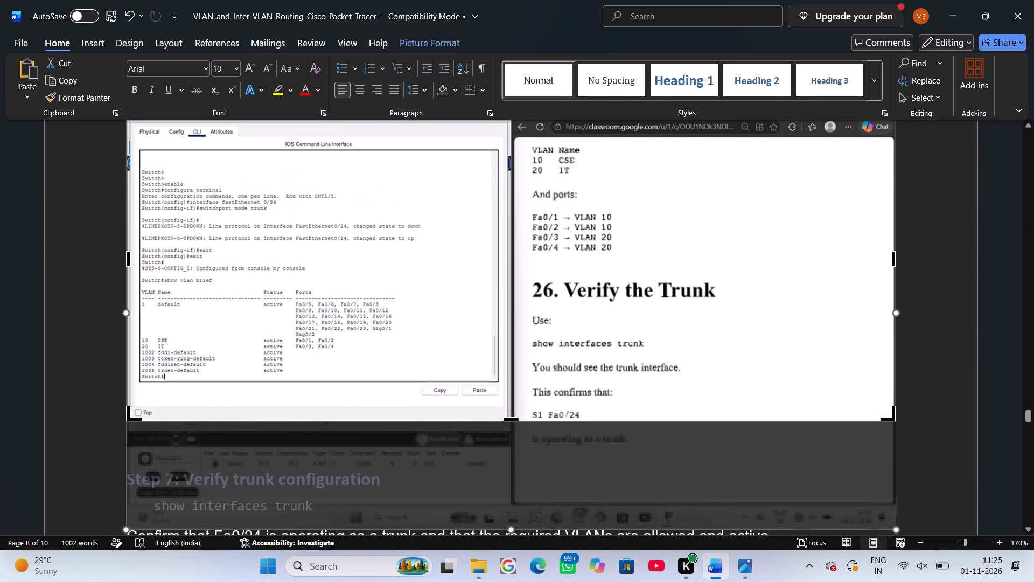
drag(895, 258, 514, 232)
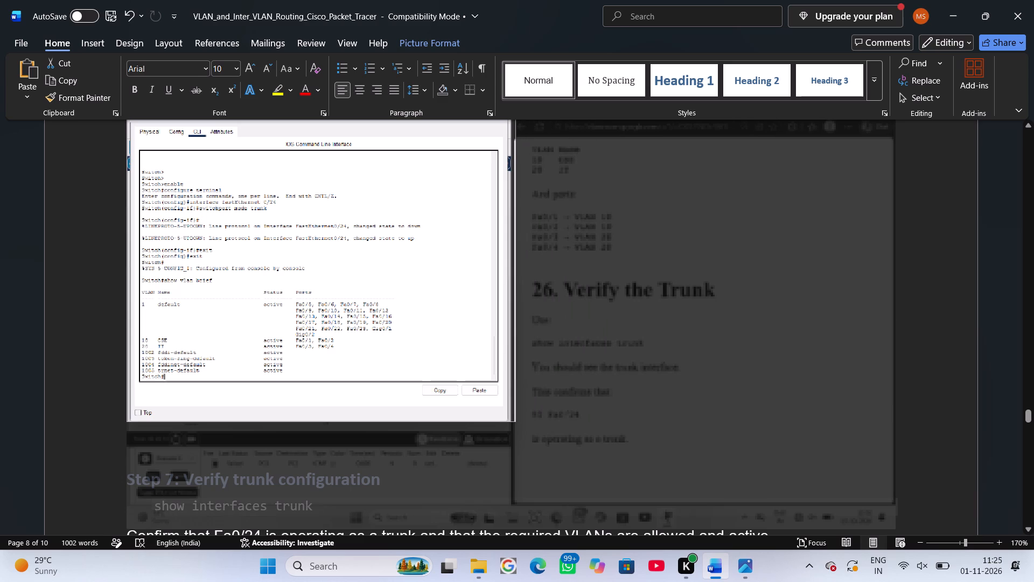
drag(514, 232, 513, 232)
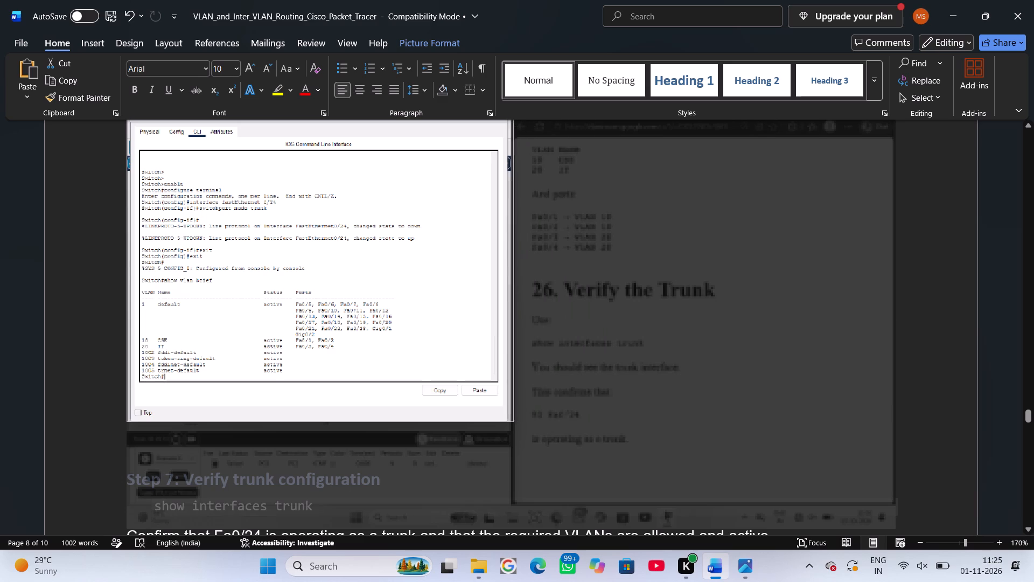
drag(513, 232, 510, 232)
scroll(510, 232, up, 1)
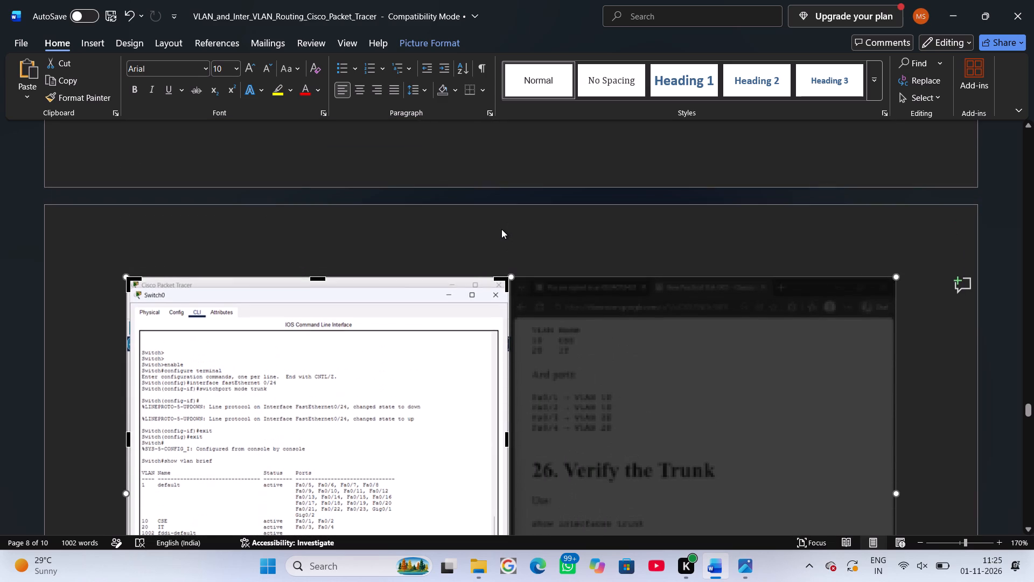
click(501, 229)
scroll(501, 229, down, 1)
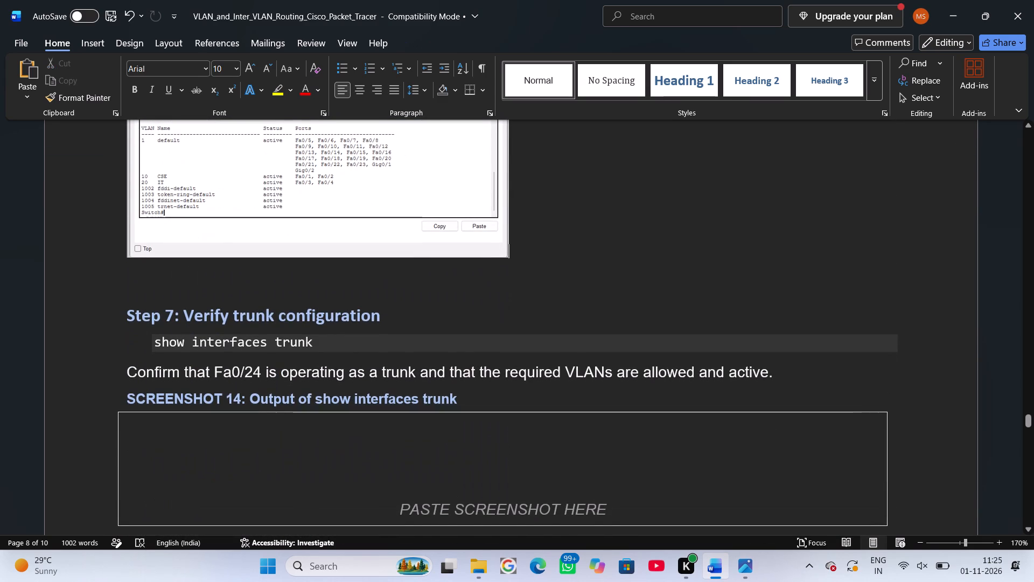
Find the show interfaces trunk capture, Screenshot (1347).png, in the File Explorer Gallery and copy it.
scroll(501, 229, up, 1)
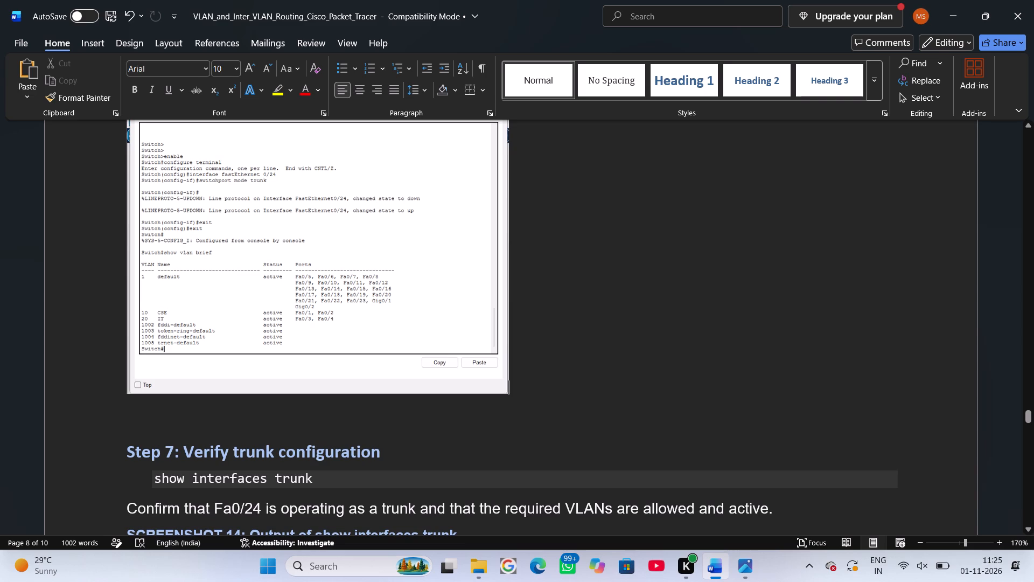
scroll(416, 241, down, 1)
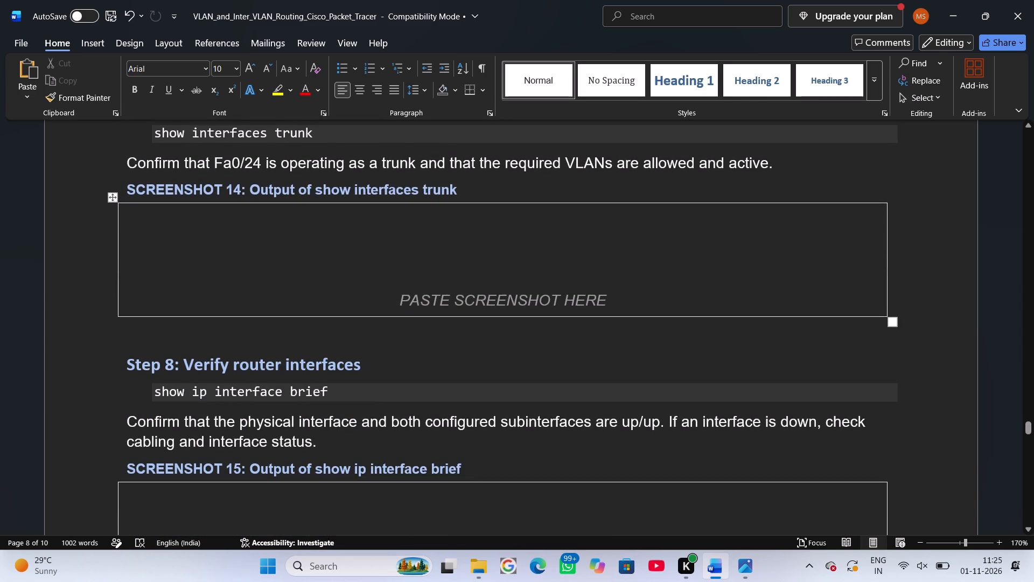
scroll(416, 241, down, 1)
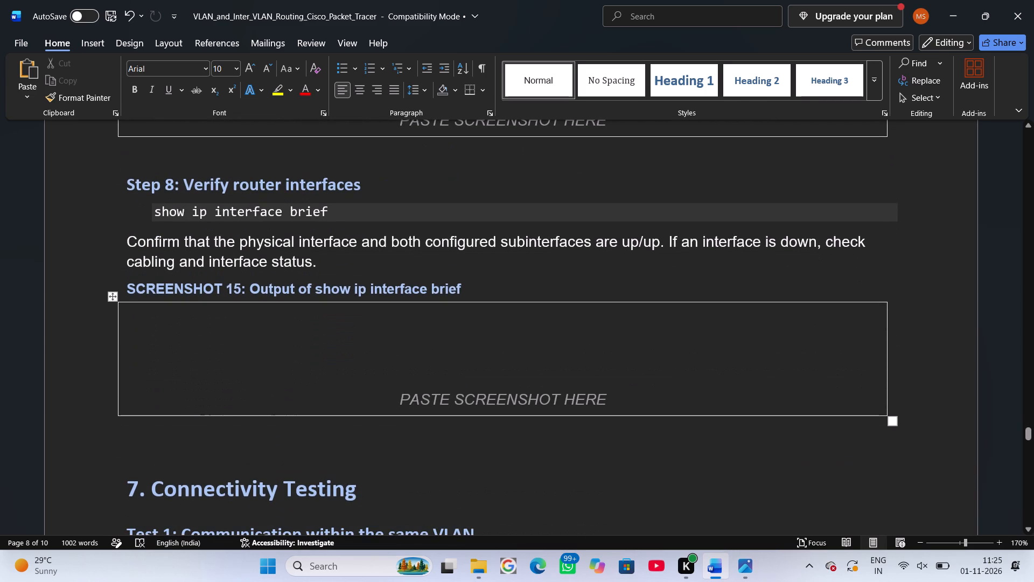
click(483, 573)
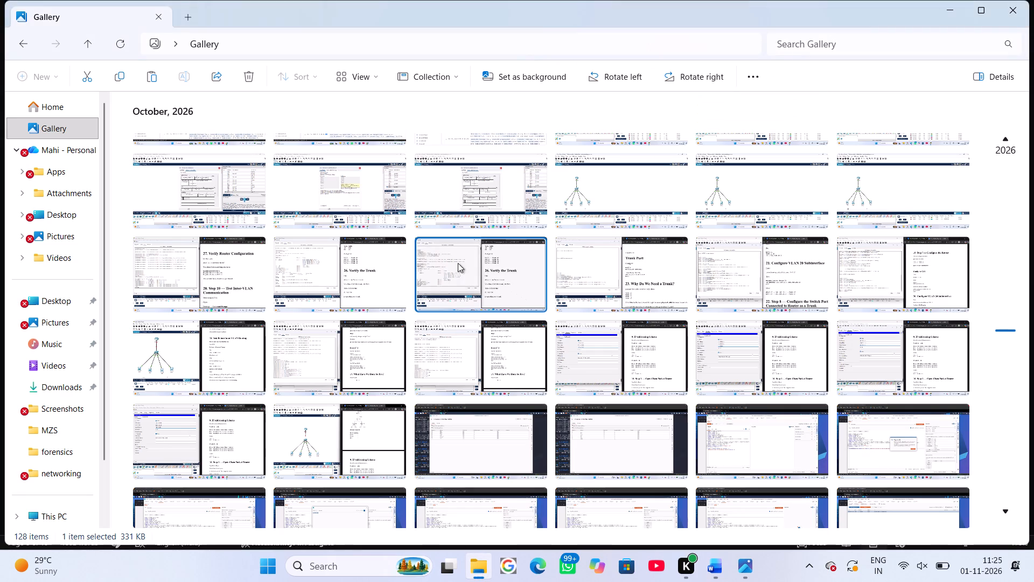
double_click(381, 264)
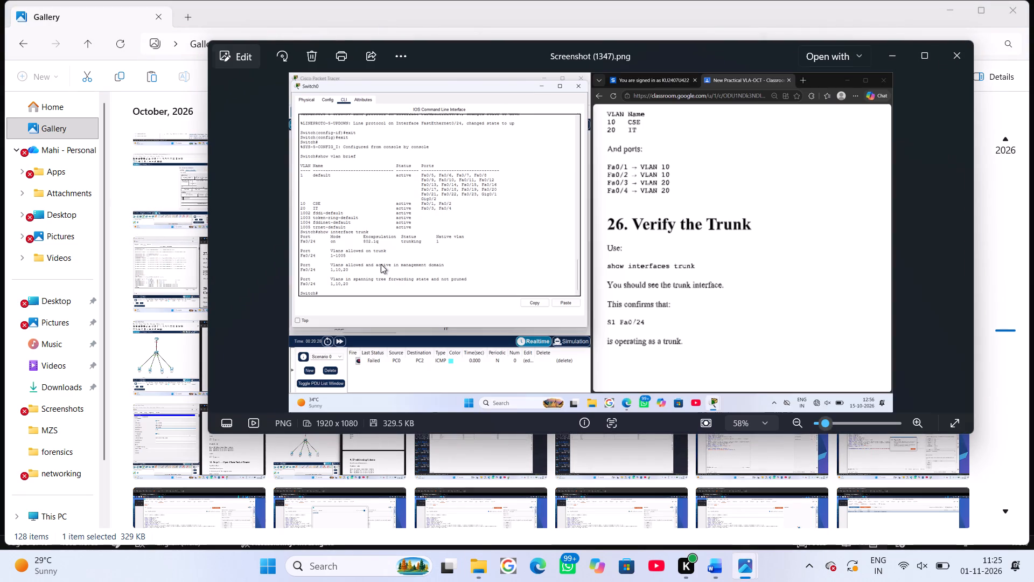
click(948, 54)
click(323, 274)
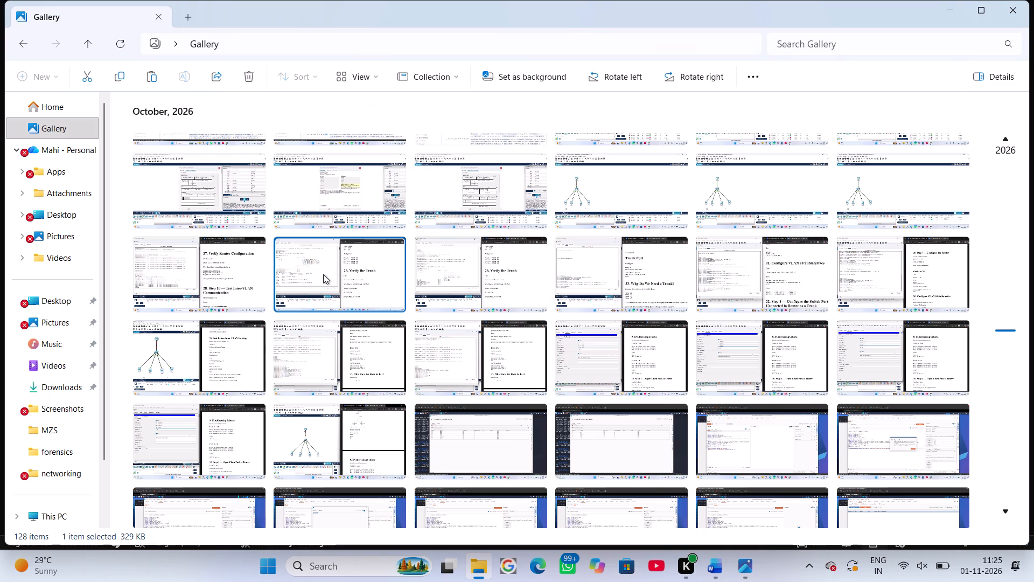
key(ctrl+c)
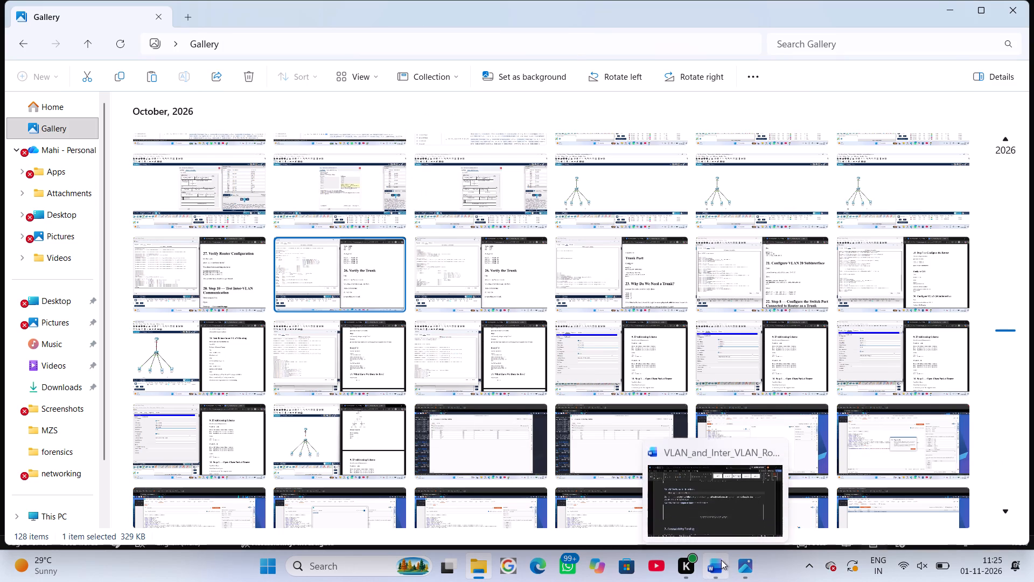
In Word, delete the placeholder text and its box under the SCREENSHOT 14 caption for the show interfaces trunk output.
click(721, 560)
scroll(523, 345, up, 1)
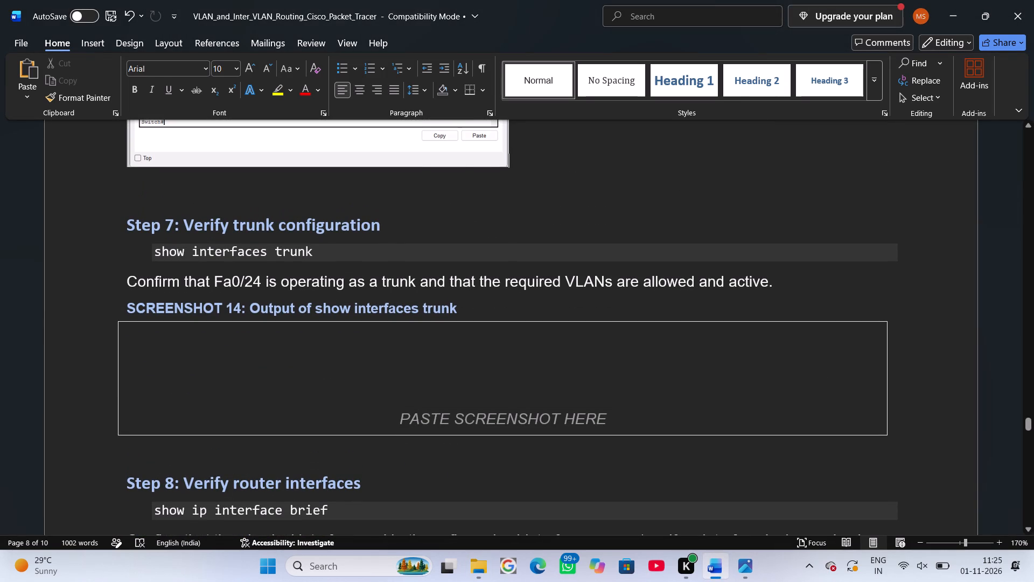
click(599, 403)
click(627, 420)
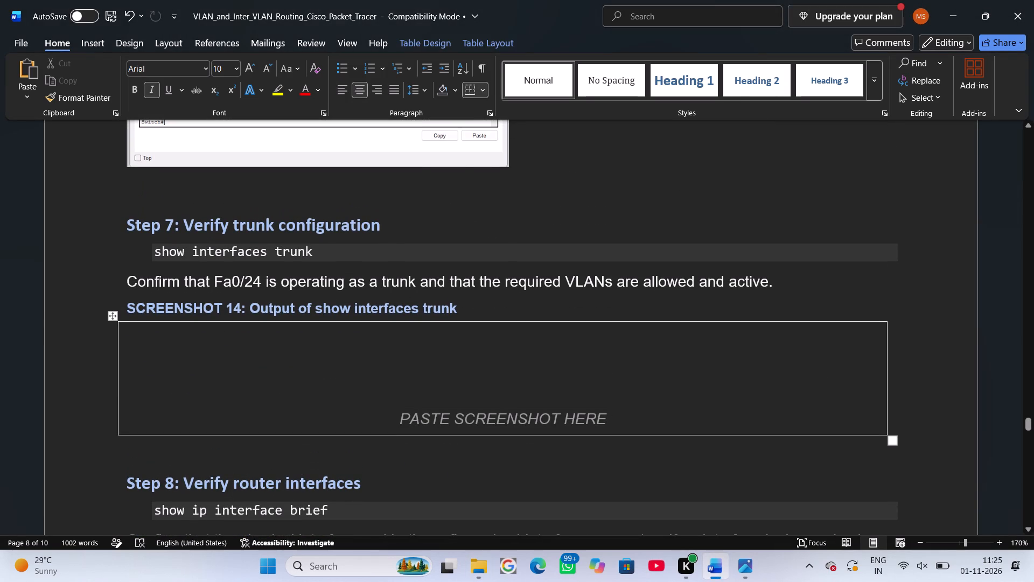
key(BackSpace)
key(BackSpace)
key(BackSpace)
key(BackSpace)
key(BackSpace)
key(BackSpace)
key(BackSpace)
key(BackSpace)
key(BackSpace)
key(BackSpace)
key(BackSpace)
key(BackSpace)
key(BackSpace)
key(BackSpace)
key(BackSpace)
key(BackSpace)
key(BackSpace)
key(BackSpace)
key(BackSpace)
key(BackSpace)
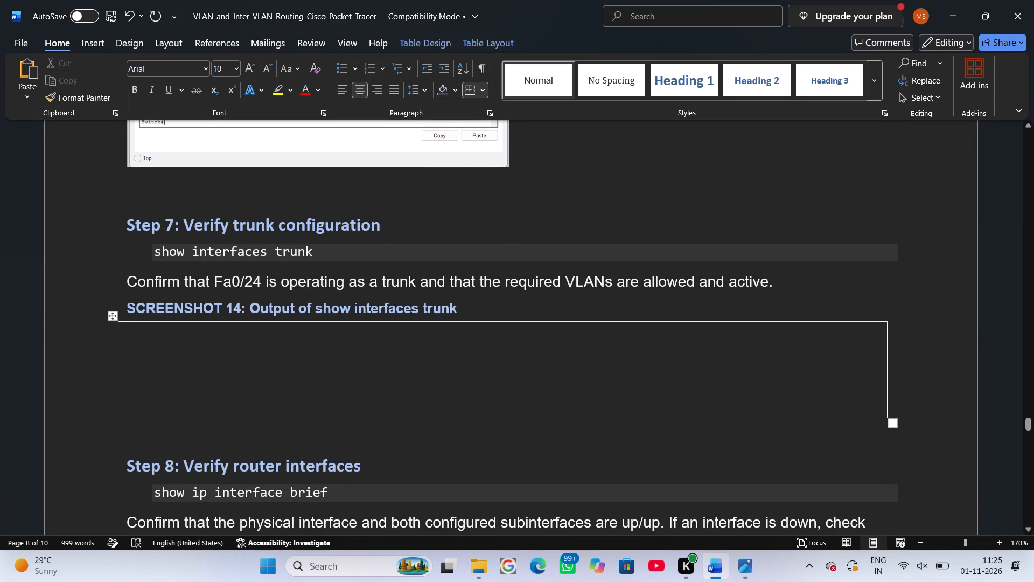
click(116, 315)
click(116, 315)
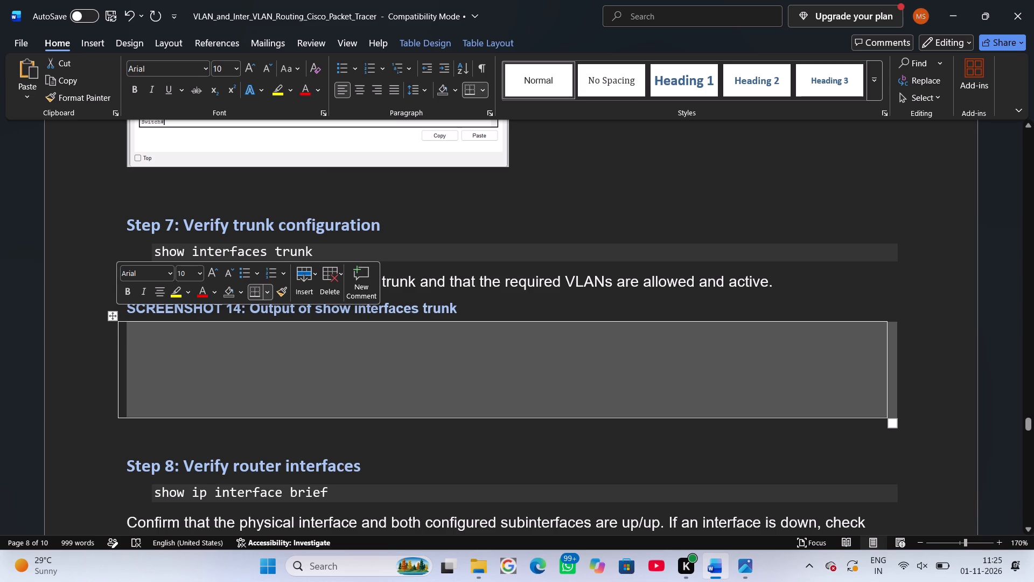
click(110, 315)
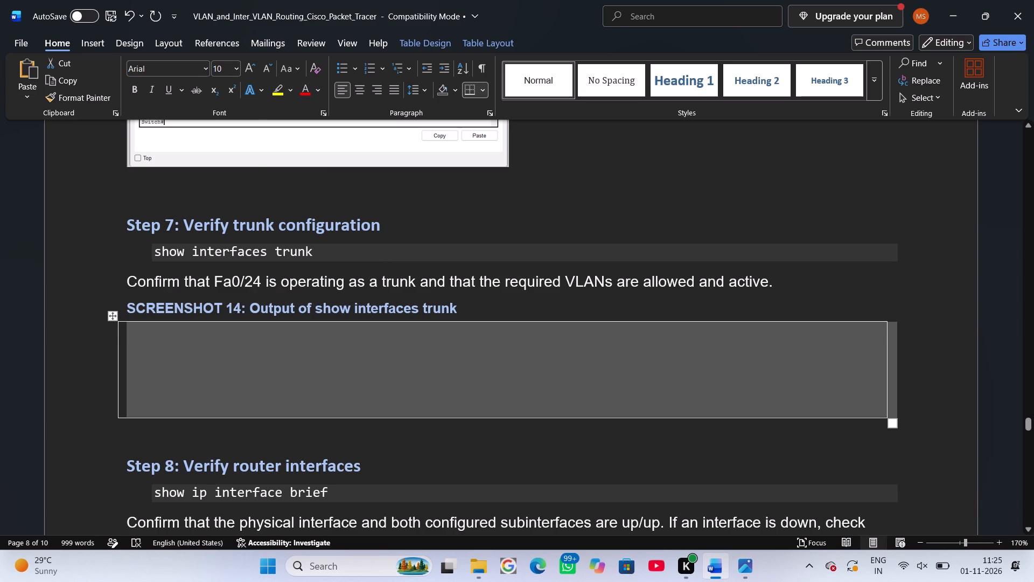
right_click(110, 315)
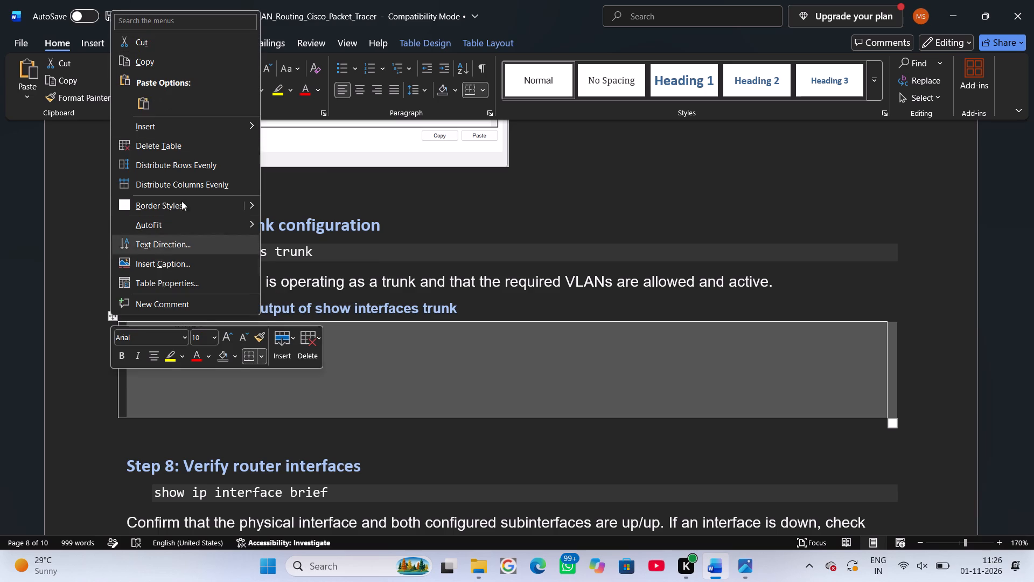
click(171, 143)
Paste the copied trunk screenshot under the SCREENSHOT 14 caption.
key(ctrl+v)
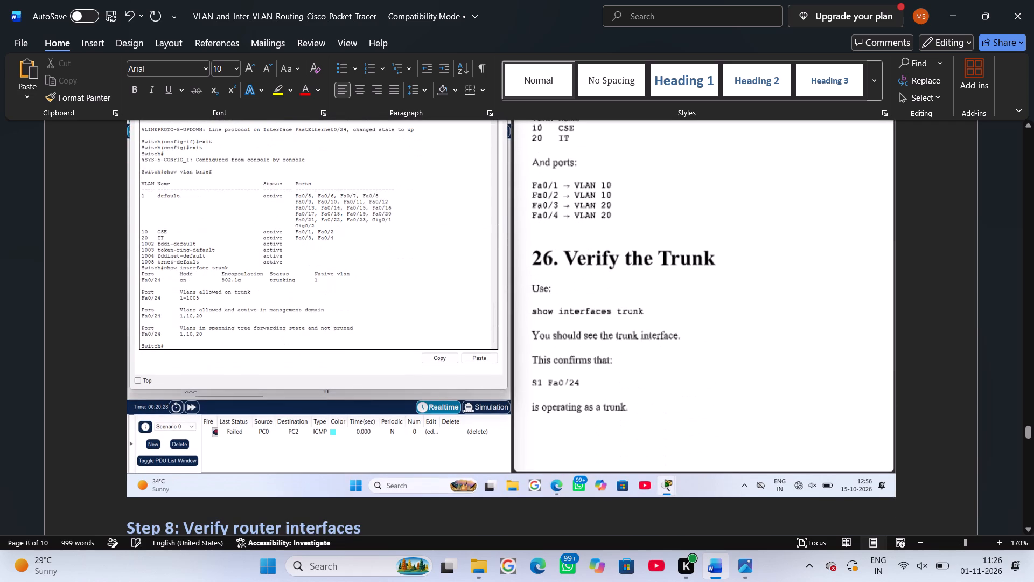
Crop the bottom of the pasted trunk screenshot up to just below the final Switch# prompt.
right_click(381, 320)
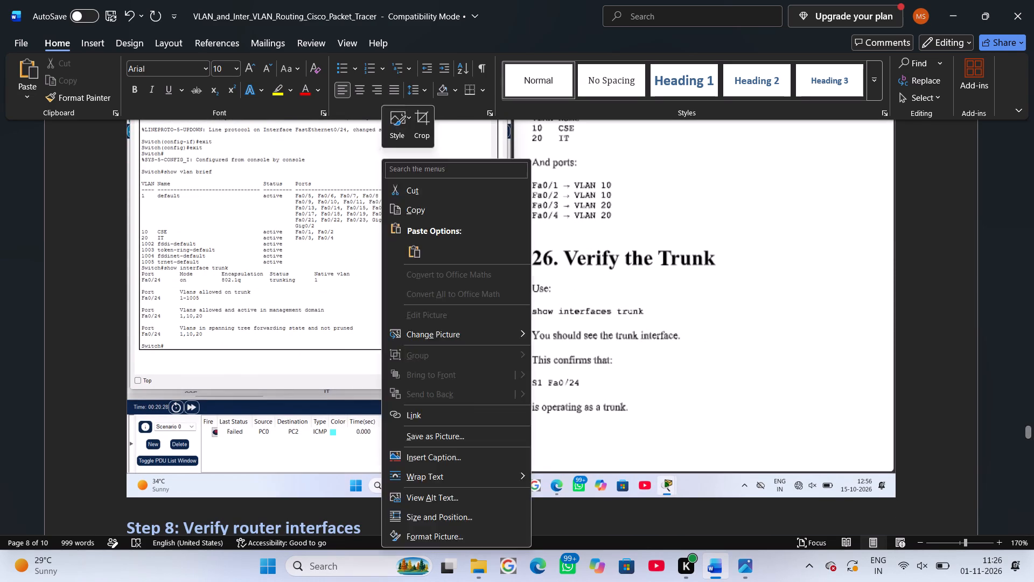
click(381, 320)
right_click(381, 320)
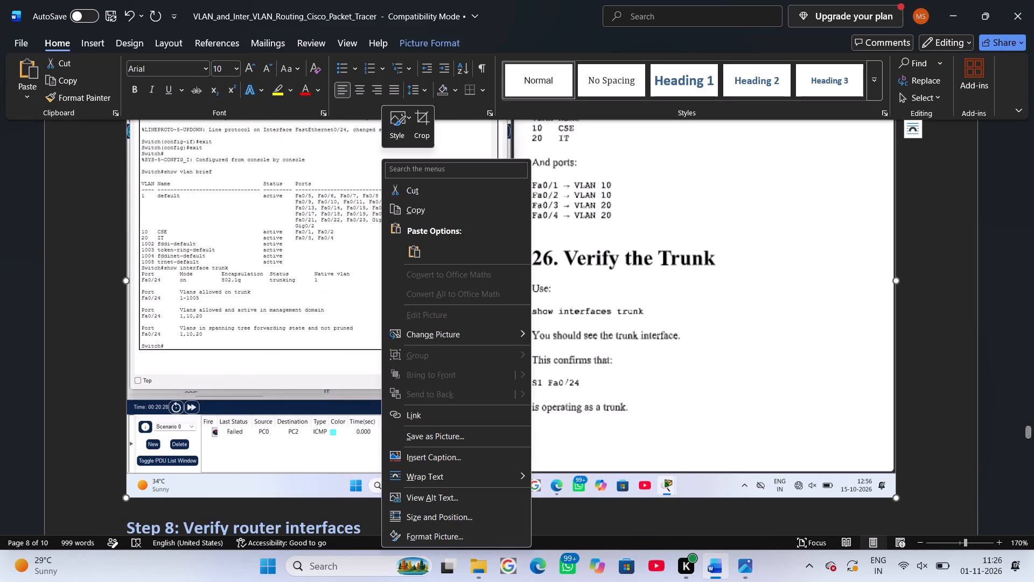
click(422, 130)
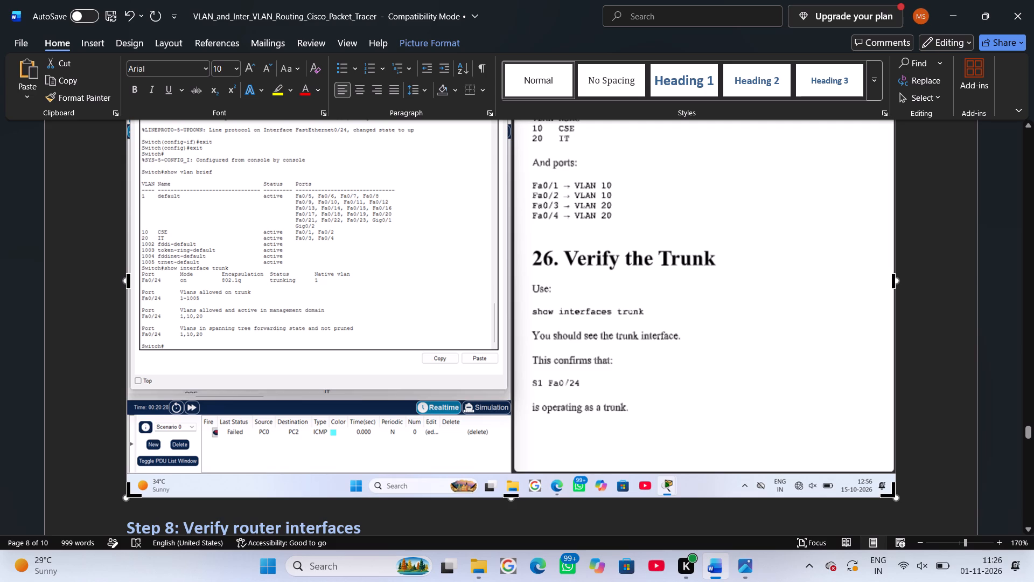
drag(512, 496, 506, 384)
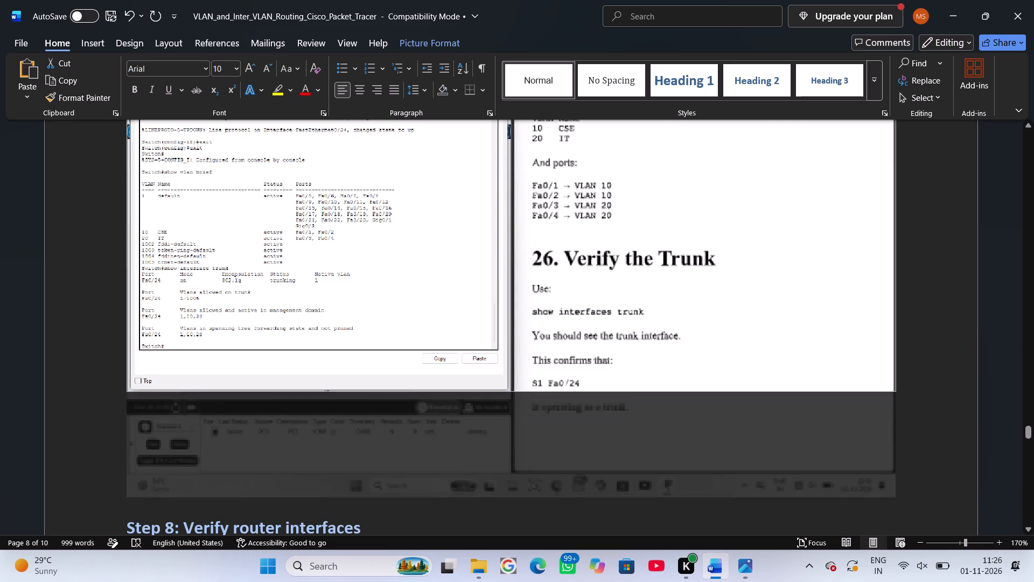
drag(506, 384, 506, 343)
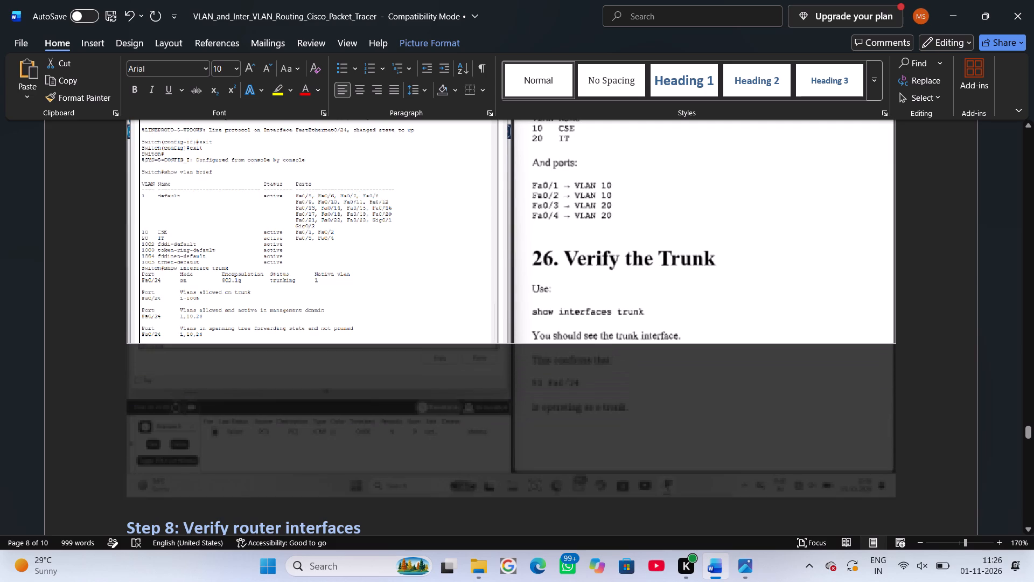
drag(506, 343, 506, 350)
Crop the trunk picture's right side to the Switch0 window edge and its top down to the show vlan brief command line.
scroll(570, 334, up, 1)
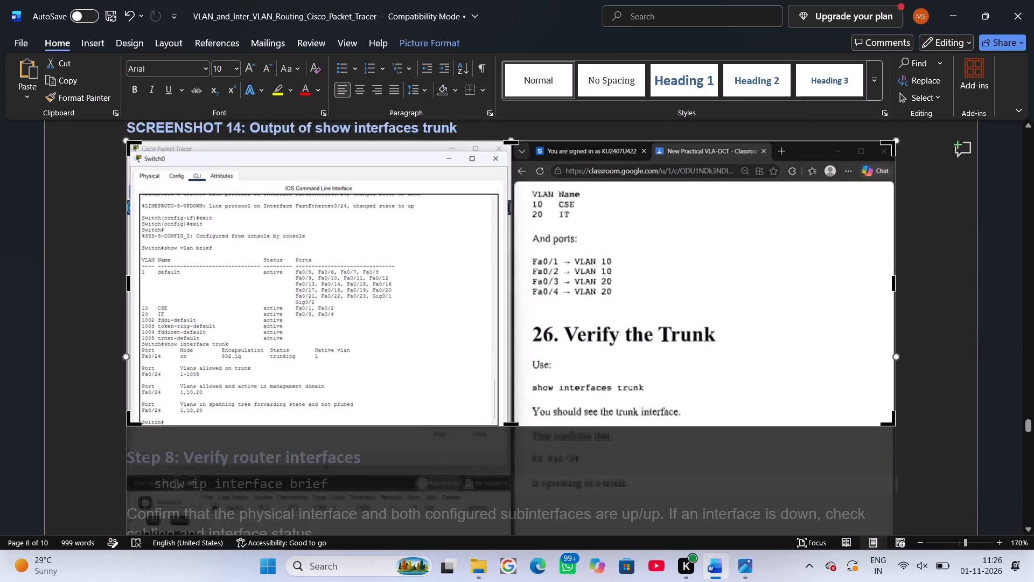
scroll(570, 334, up, 1)
scroll(614, 386, down, 1)
scroll(614, 386, up, 1)
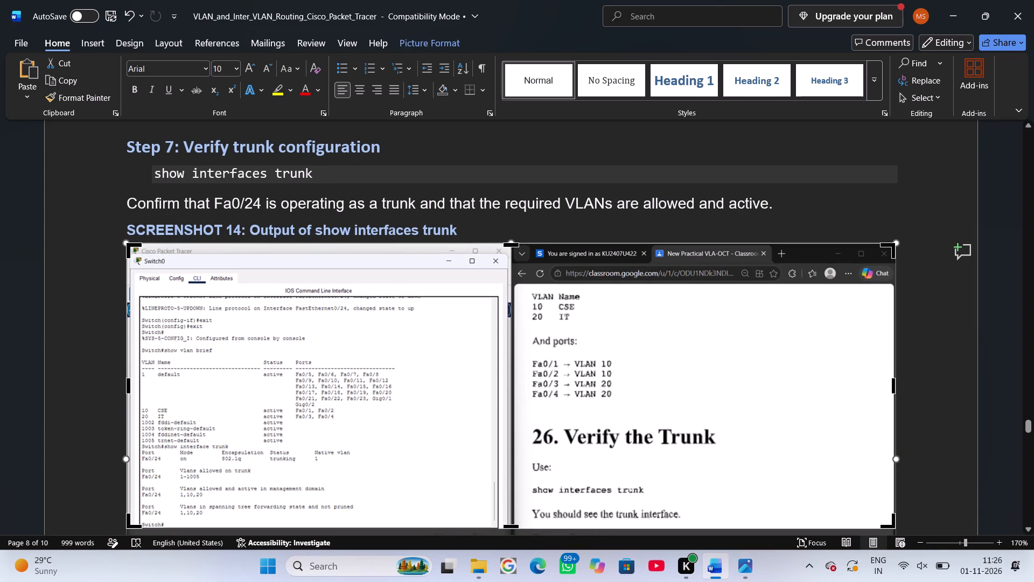
drag(891, 386, 520, 414)
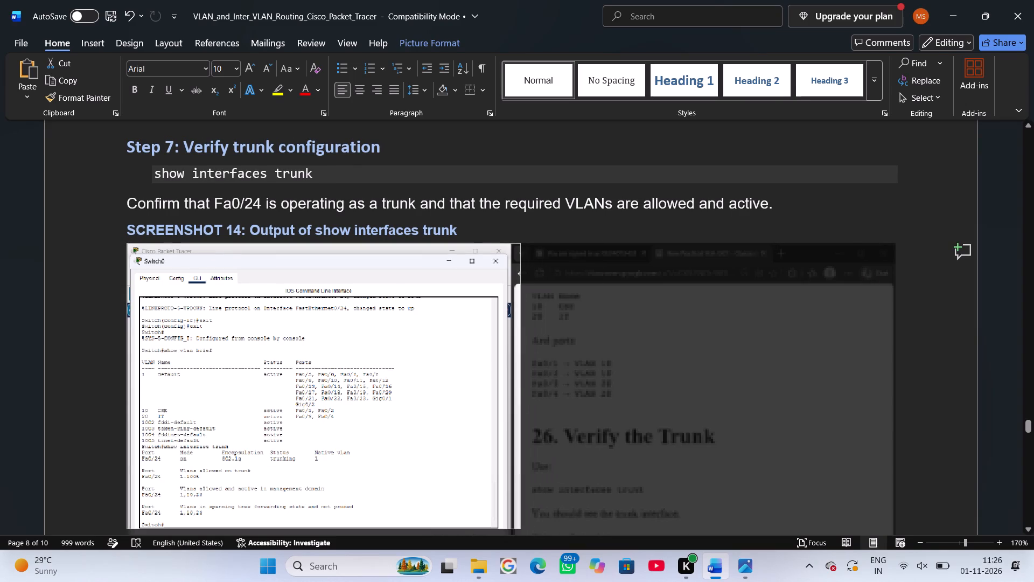
drag(520, 414, 513, 414)
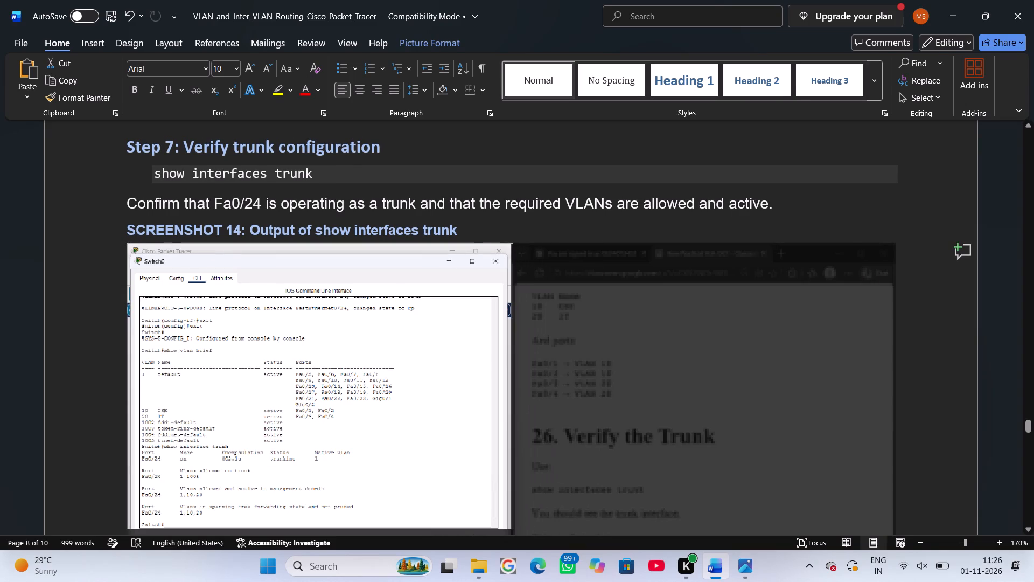
drag(513, 414, 509, 414)
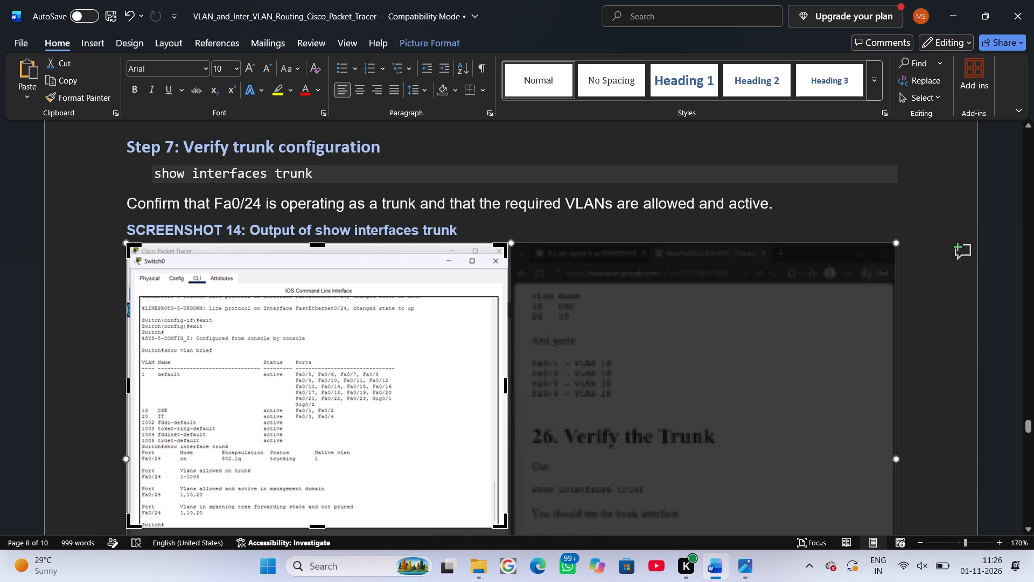
drag(317, 247, 317, 264)
drag(317, 264, 307, 347)
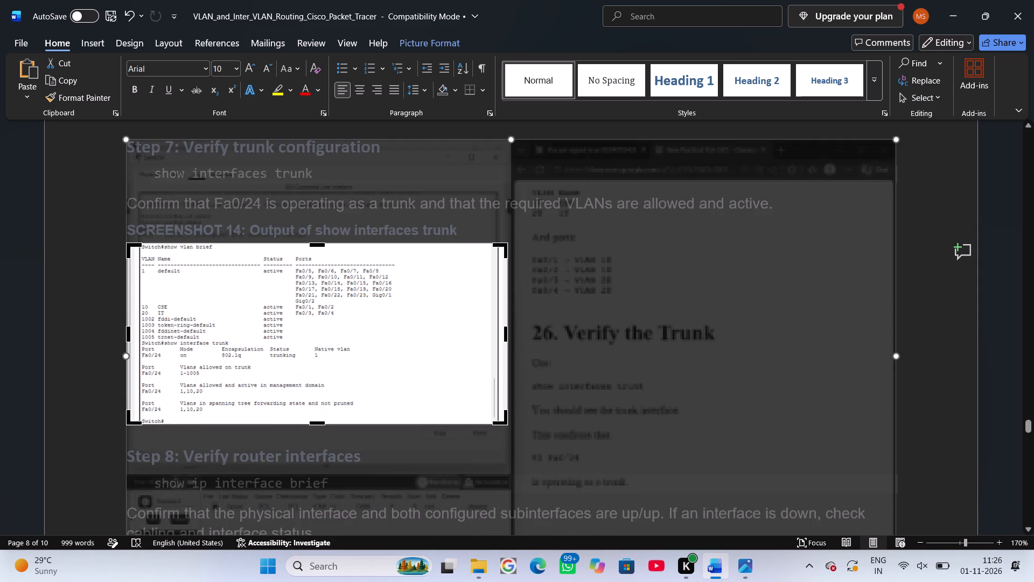
click(560, 322)
click(99, 369)
Crop the top of the picture under the SCREENSHOT 13 caption so it starts at the show vlan brief command.
scroll(312, 403, up, 1)
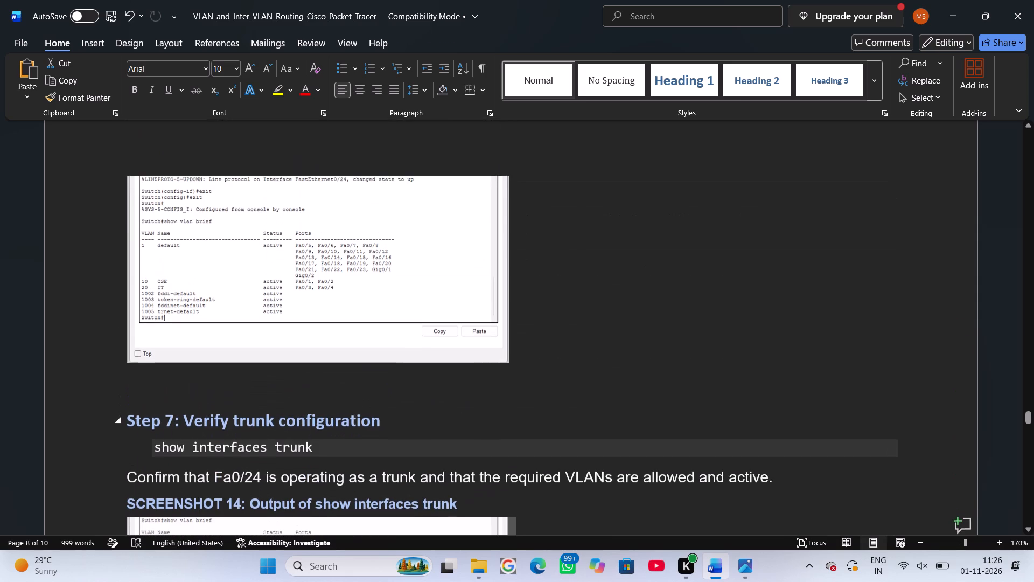
right_click(313, 310)
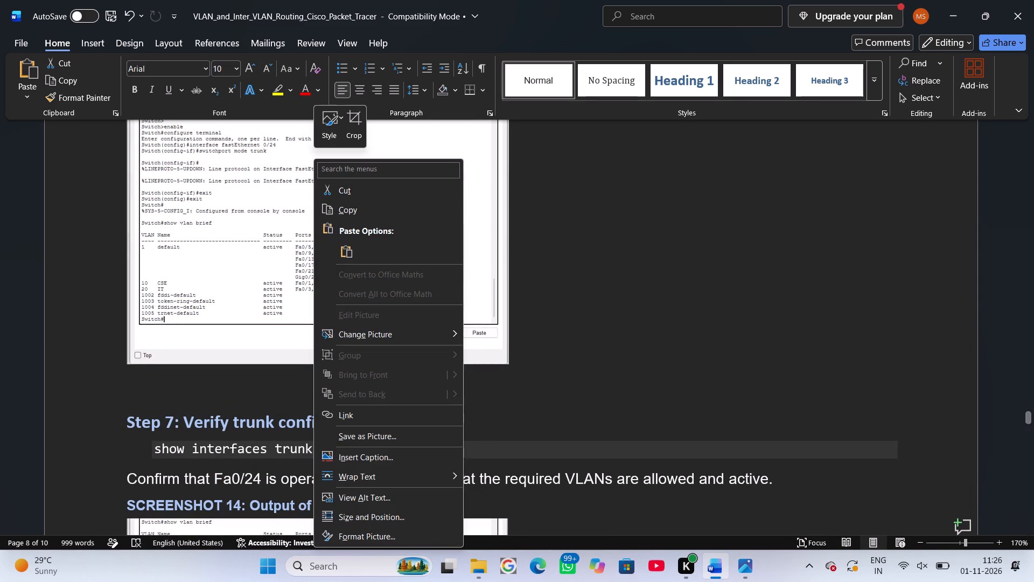
click(364, 128)
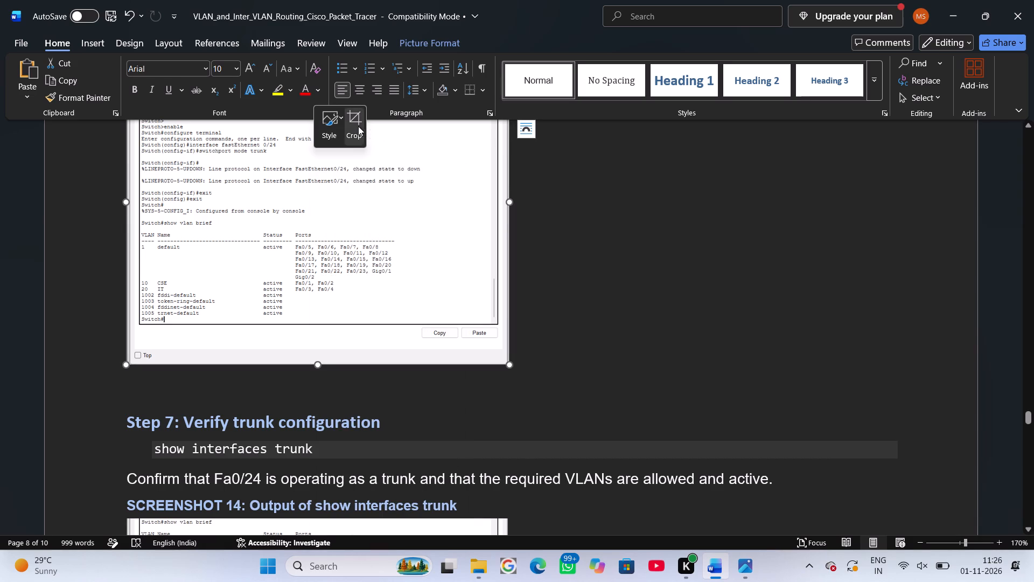
click(357, 126)
scroll(319, 205, up, 1)
scroll(319, 205, down, 1)
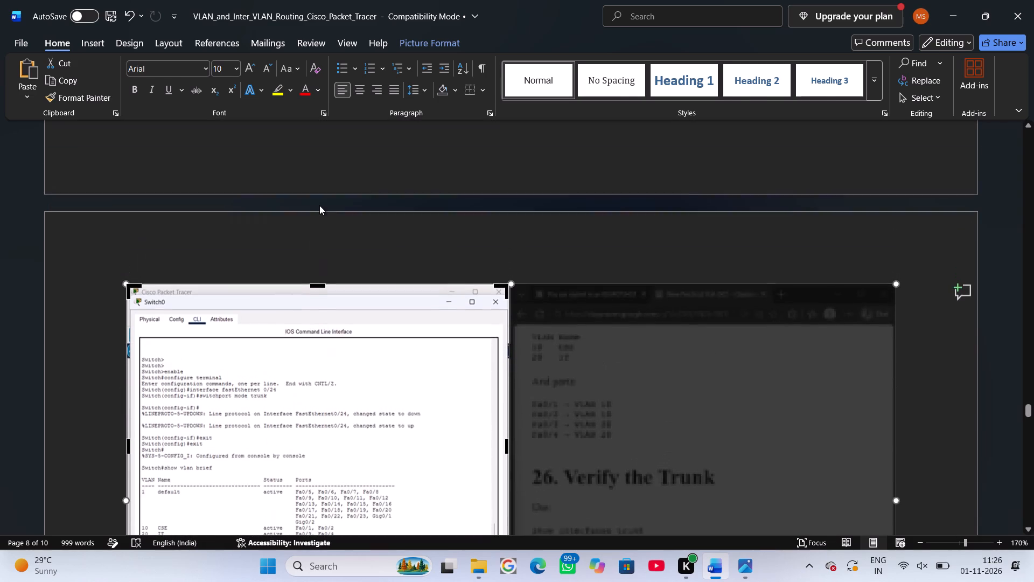
scroll(319, 205, down, 1)
drag(319, 249, 310, 421)
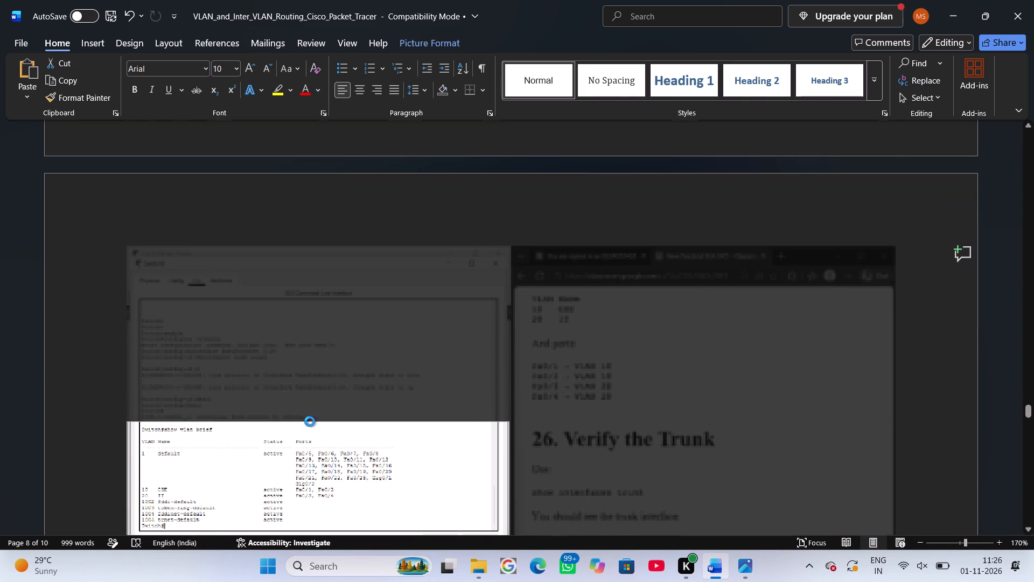
click(408, 220)
Move the SCREENSHOT 14 caption from above the trunk picture to a new line below it.
scroll(408, 220, down, 1)
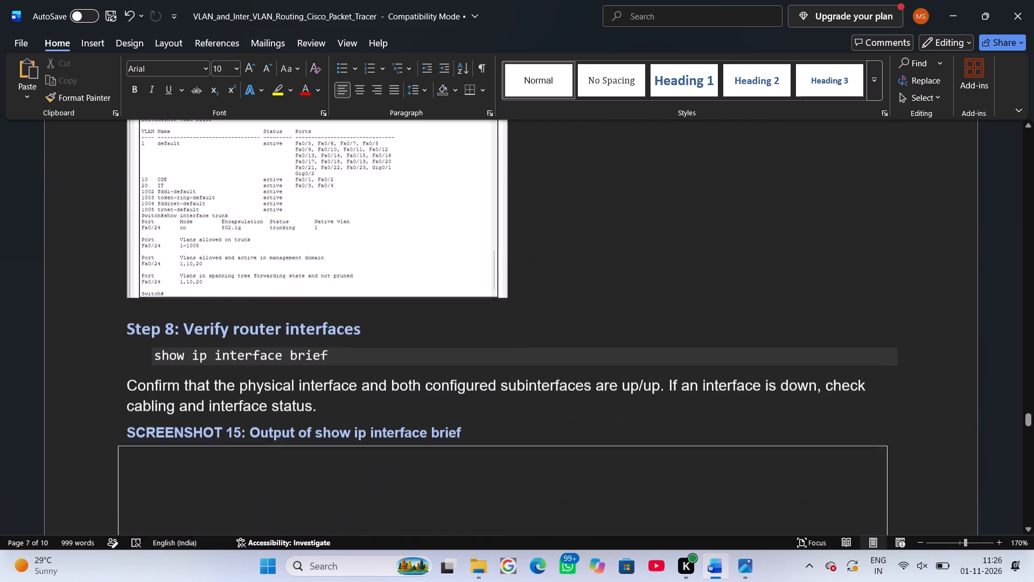
scroll(408, 220, up, 1)
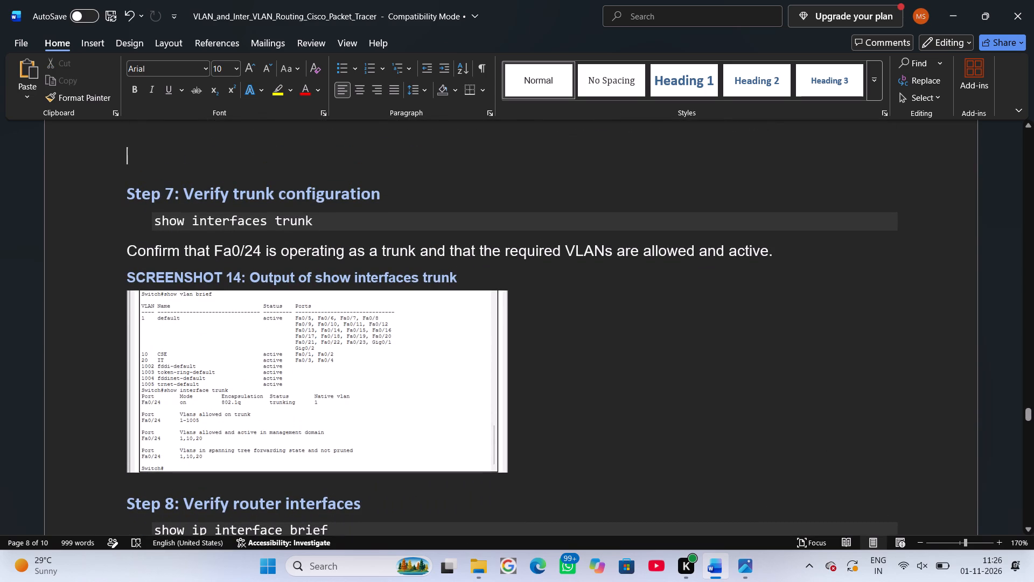
drag(462, 274, 155, 280)
key(ctrl+x)
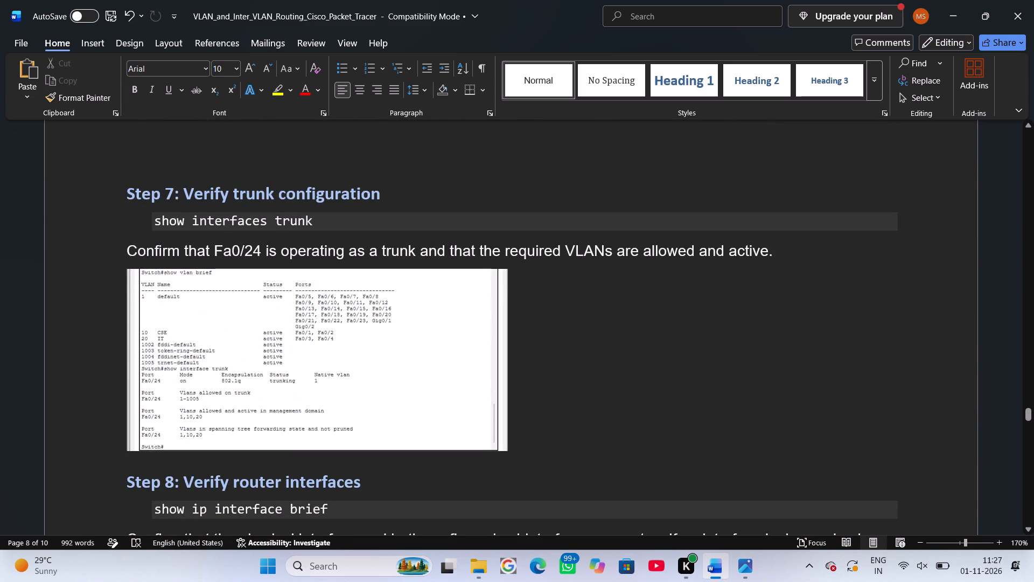
click(513, 446)
key(Return)
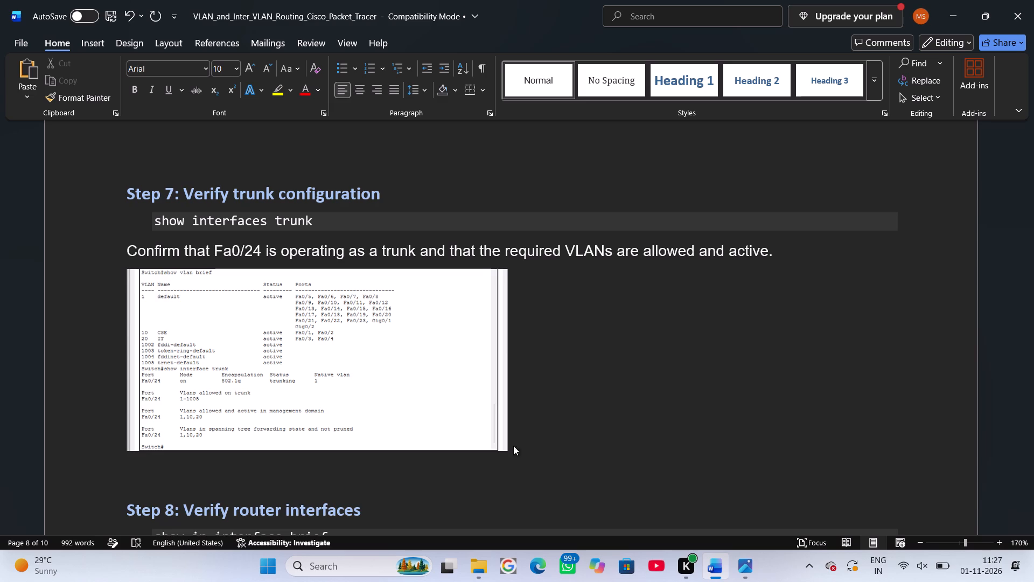
key(ctrl+v)
Move the SCREENSHOT 13 caption from above the show vlan brief picture to its own line below it.
scroll(513, 446, up, 2)
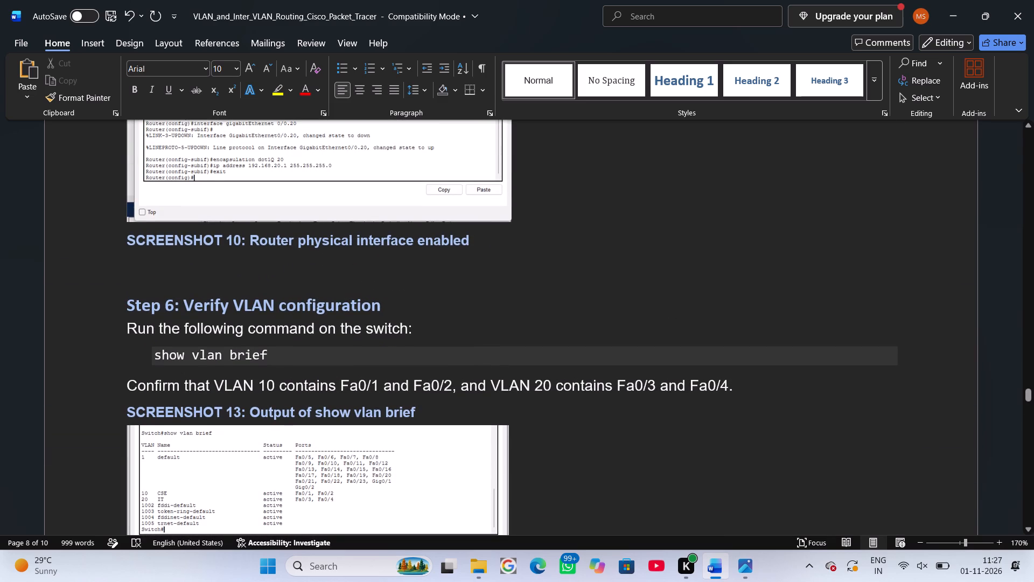
drag(424, 408, 176, 406)
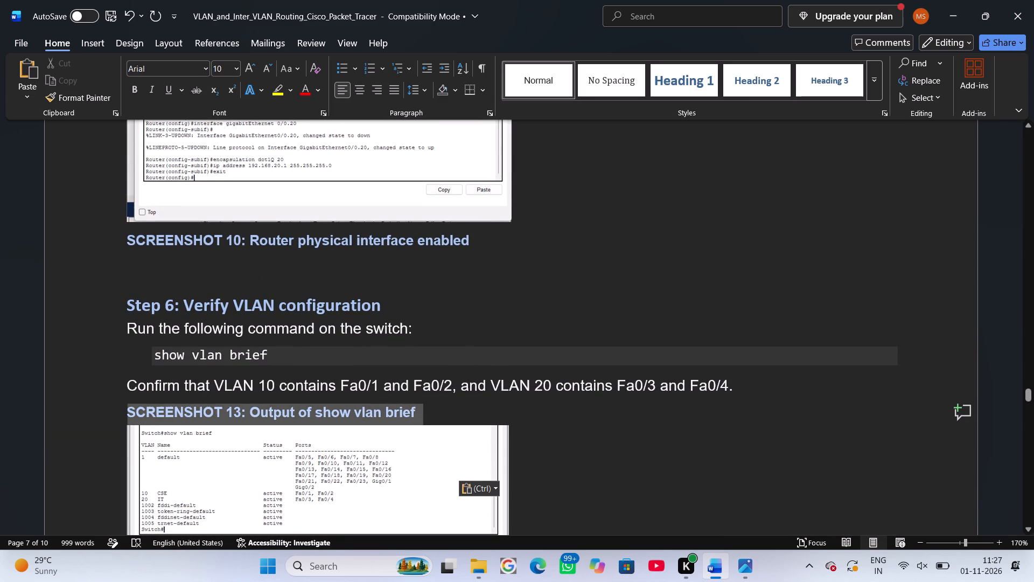
drag(176, 406, 139, 404)
key(ctrl+x)
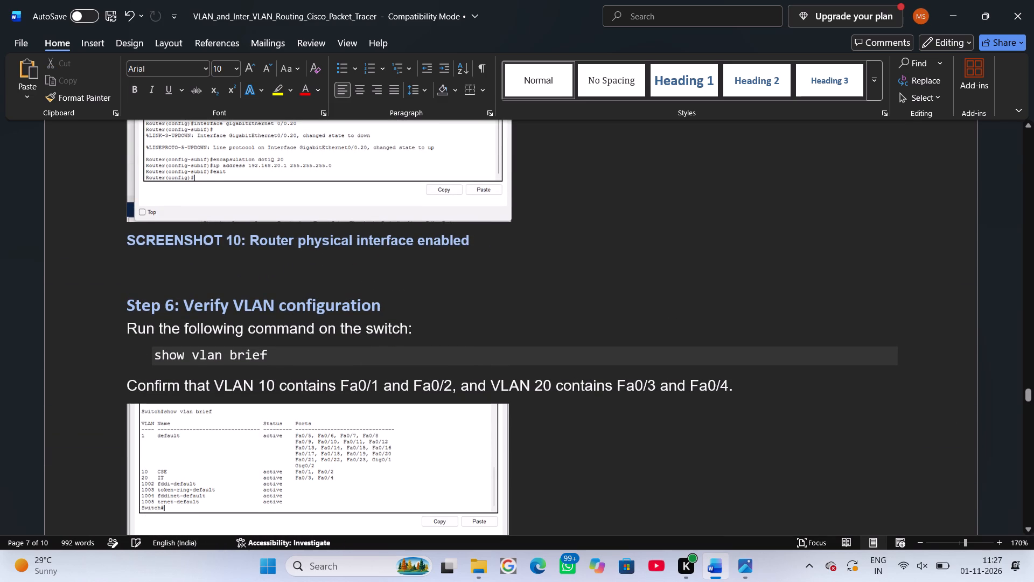
scroll(371, 532, down, 1)
click(533, 324)
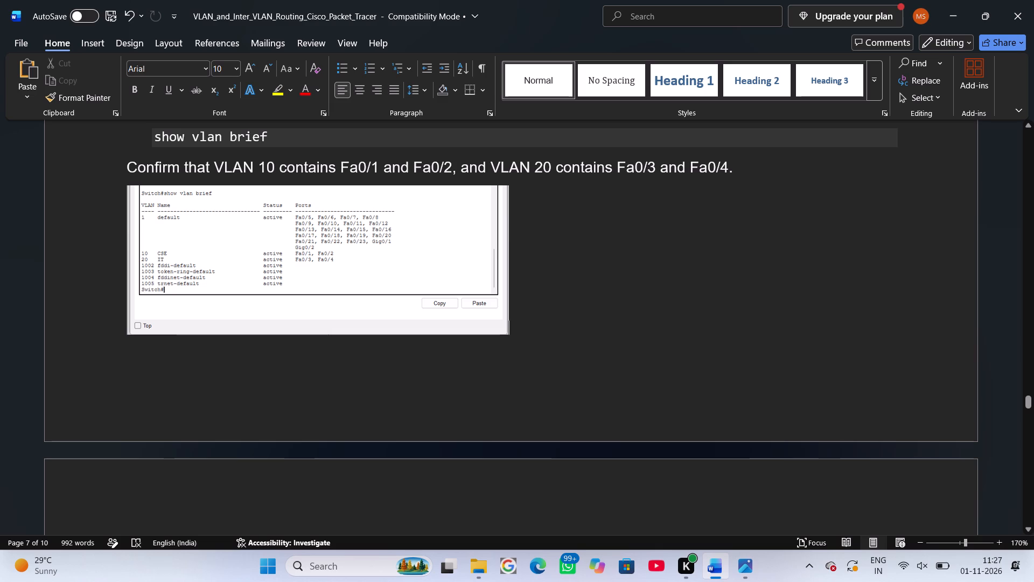
key(ctrl+v)
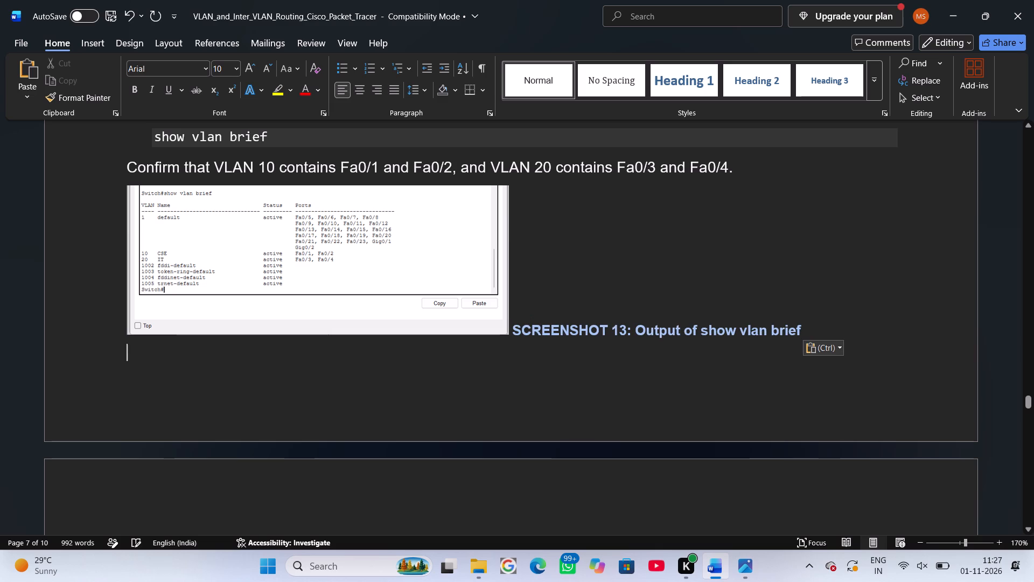
click(514, 326)
key(Return)
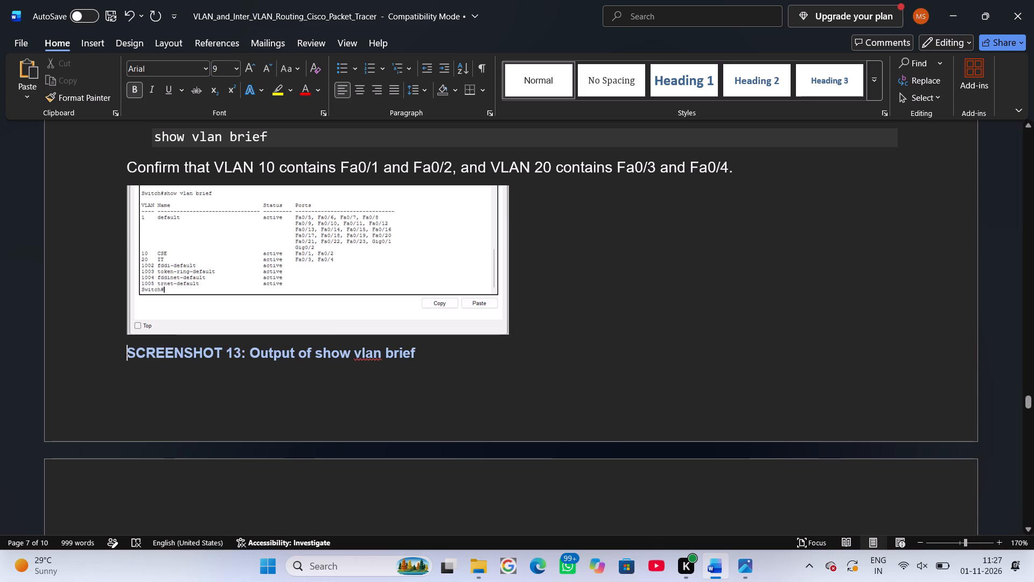
Check Screenshot (1348).png in the Gallery and copy it for the Step 8 show ip interface brief placeholder.
scroll(237, 352, down, 1)
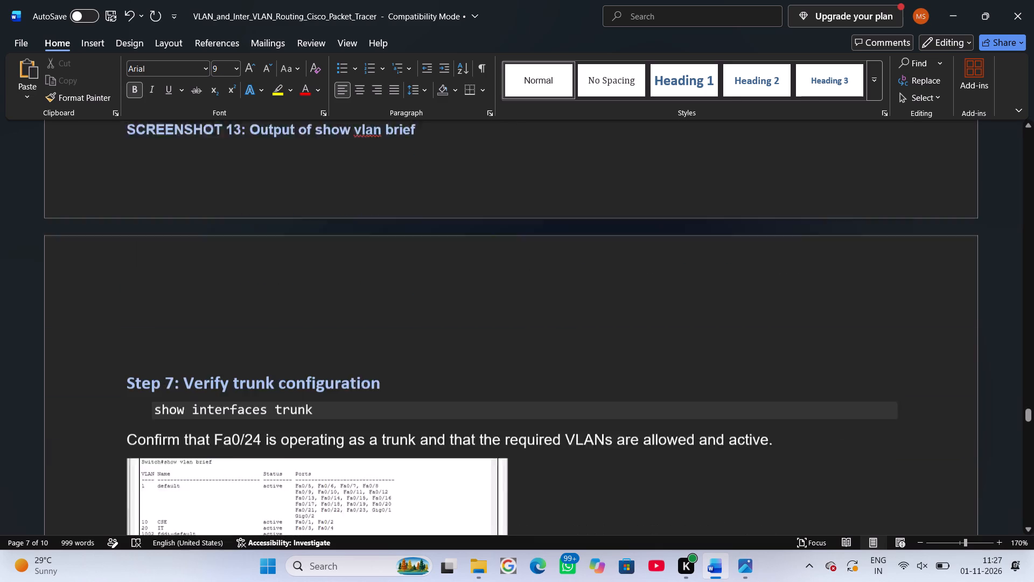
scroll(237, 352, down, 2)
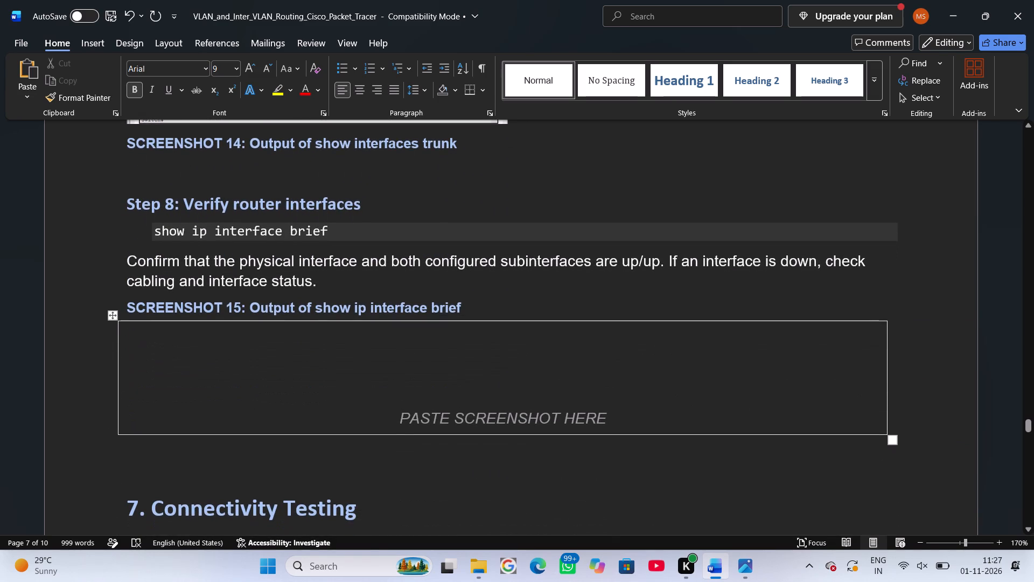
scroll(237, 352, down, 1)
click(482, 570)
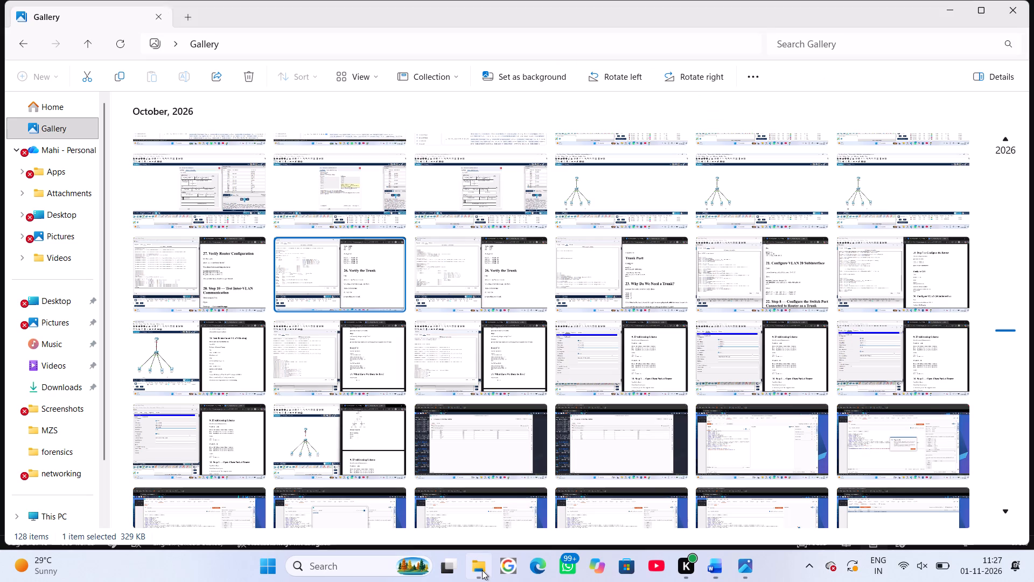
click(208, 270)
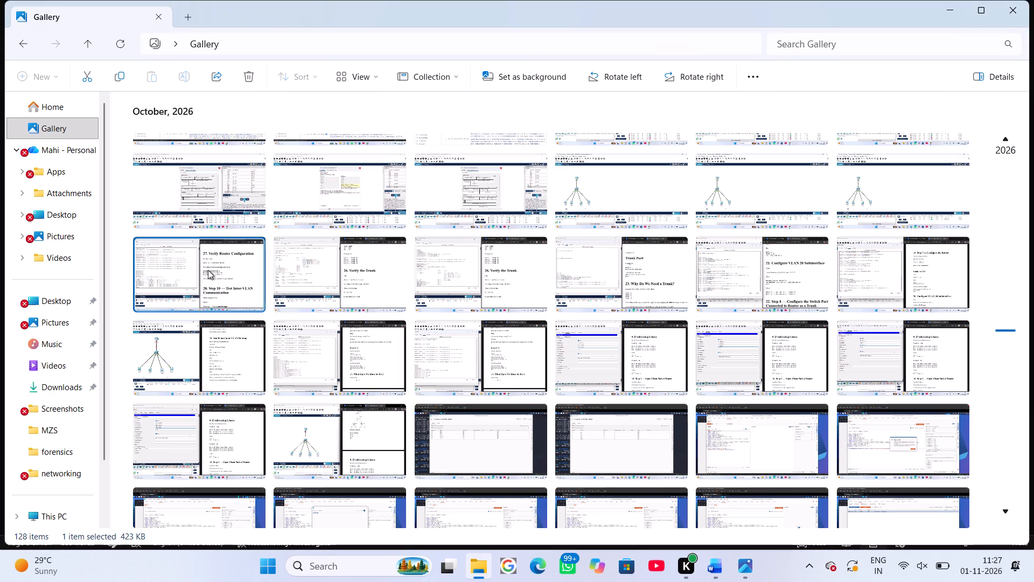
double_click(208, 270)
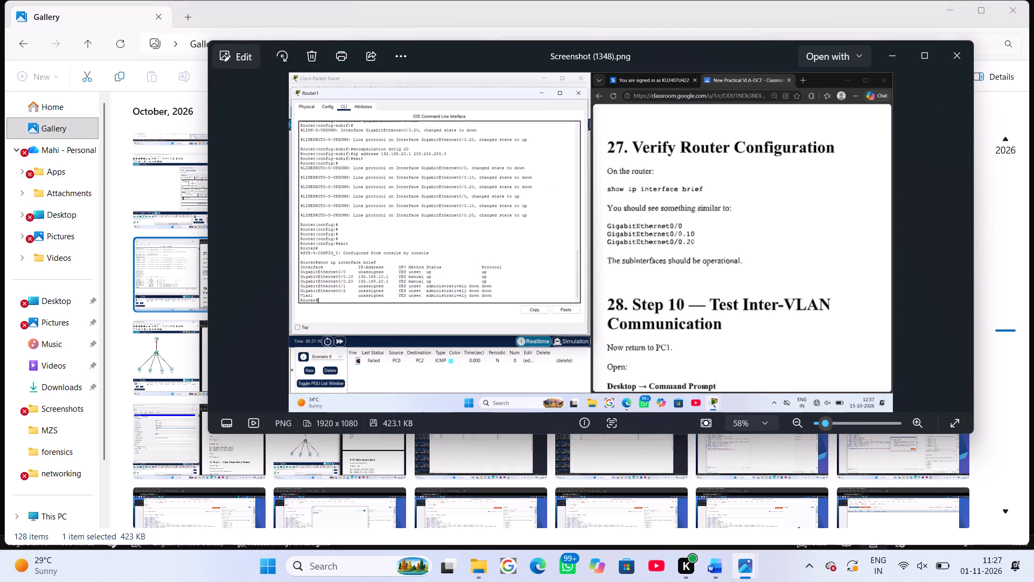
click(962, 46)
click(191, 262)
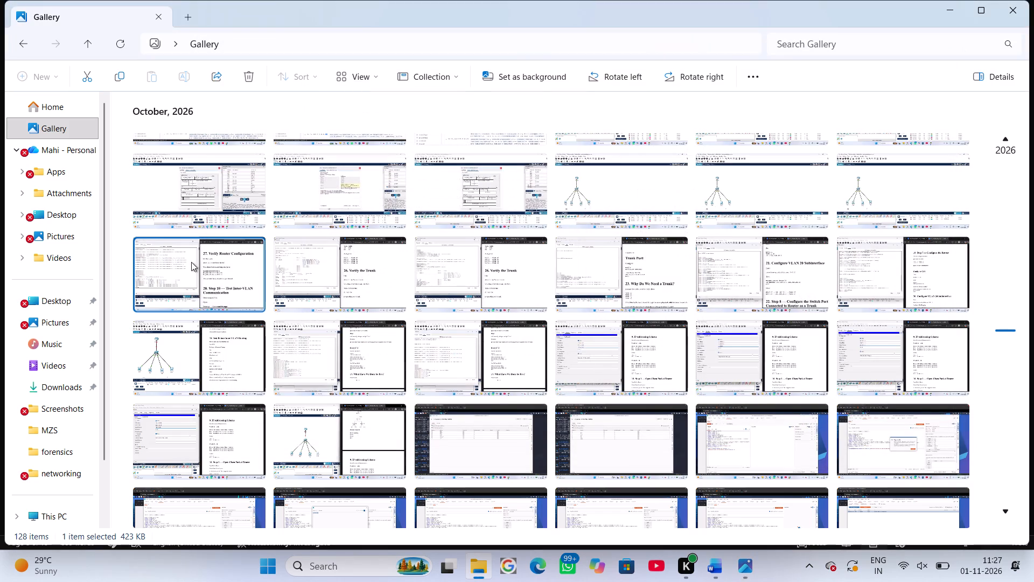
key(ctrl+c)
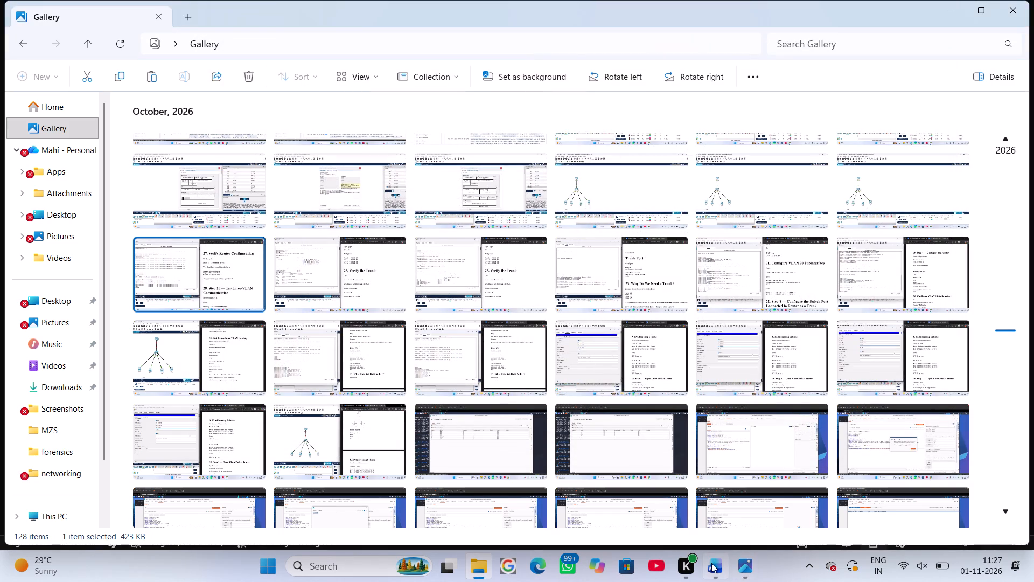
Delete the placeholder table beneath the SCREENSHOT 15 caption in the report.
click(711, 563)
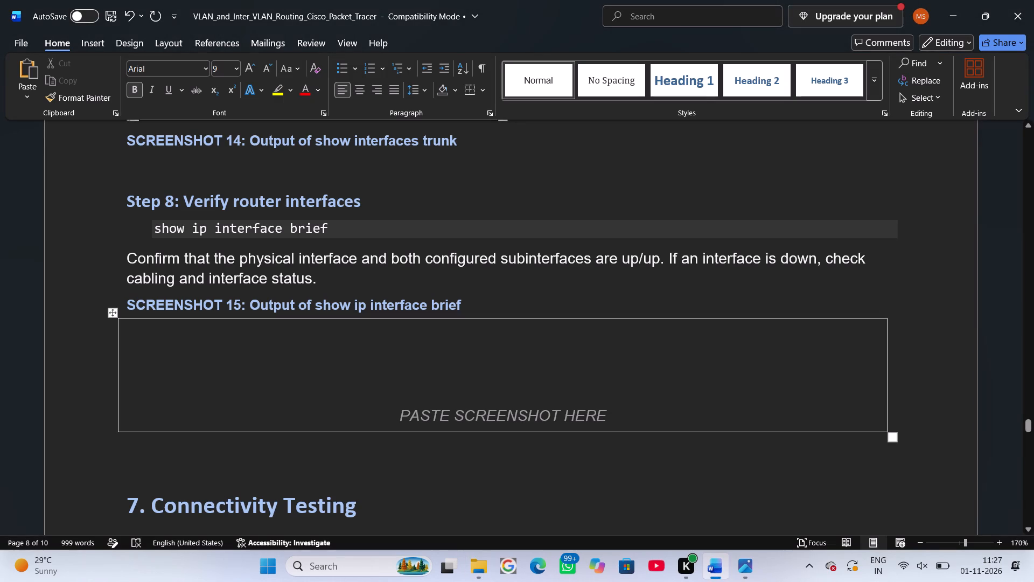
click(118, 315)
click(126, 330)
scroll(112, 313, left, 1)
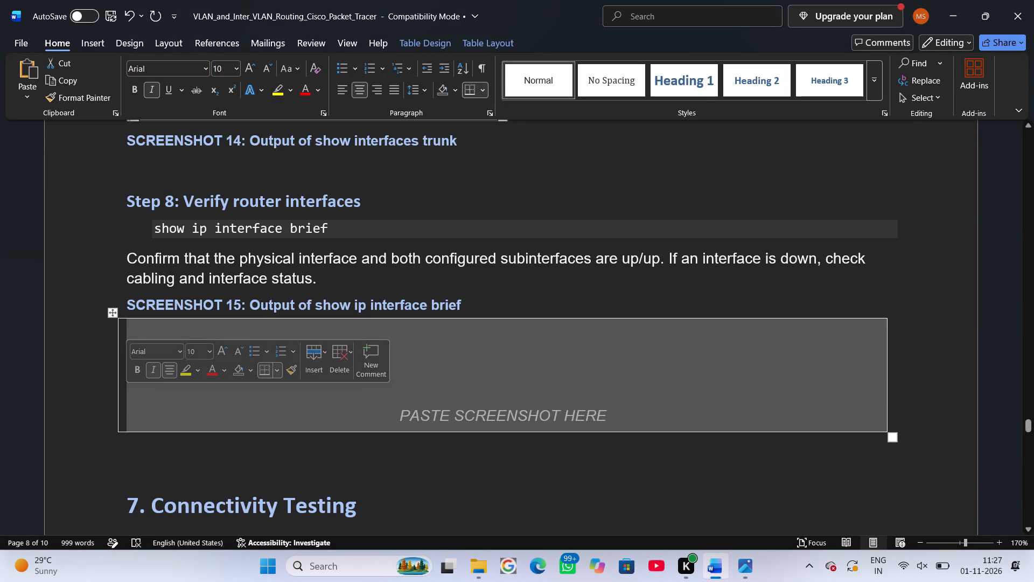
right_click(112, 313)
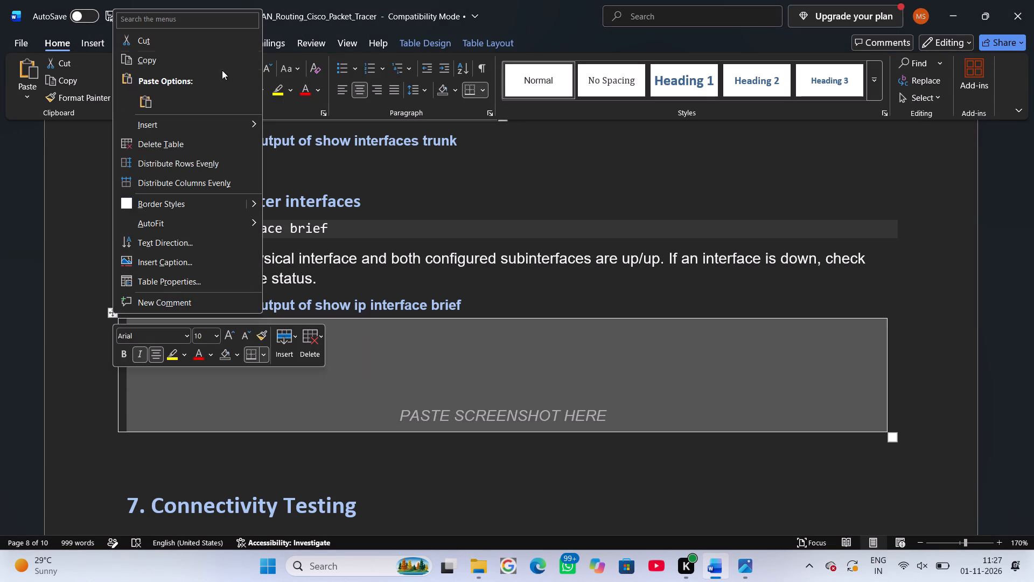
click(178, 143)
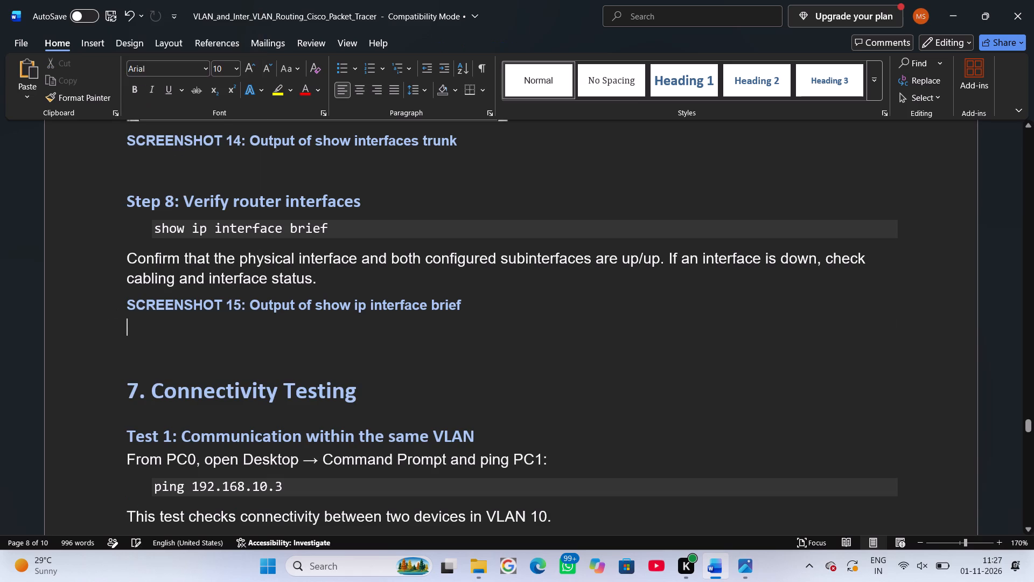
Paste the copied router screenshot on a new line between the Step 8 confirmation text and the SCREENSHOT 15 caption.
click(317, 282)
key(Return)
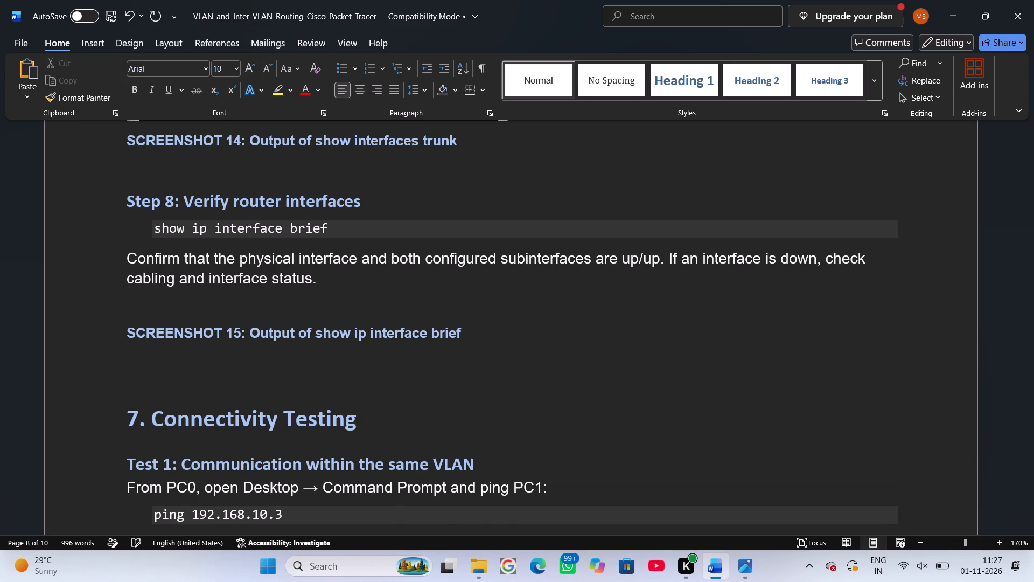
key(ctrl+v)
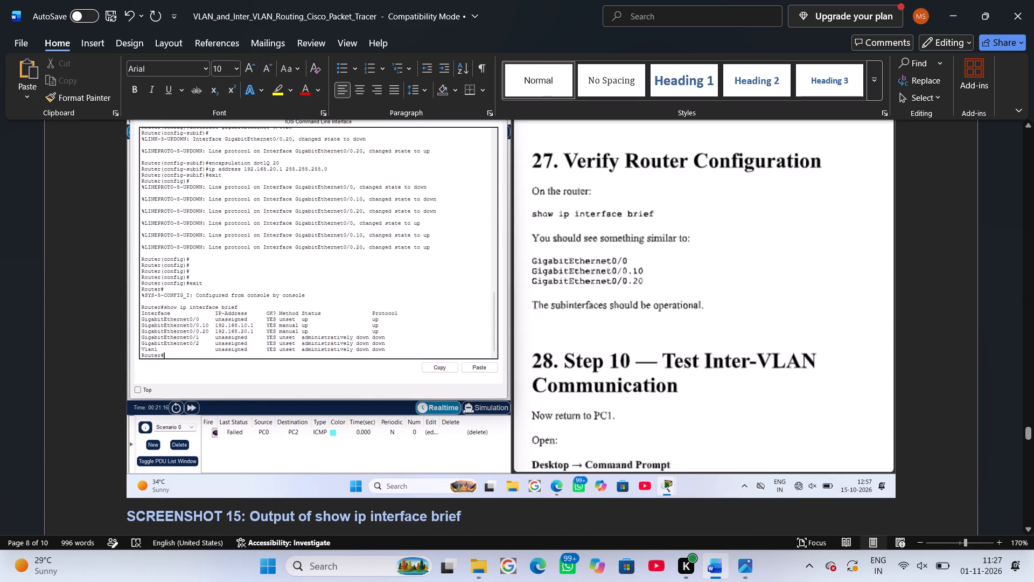
Crop the router picture's bottom to the last prompt, its top to just above the show ip interface brief output, and its right side to the Router1 window.
right_click(393, 391)
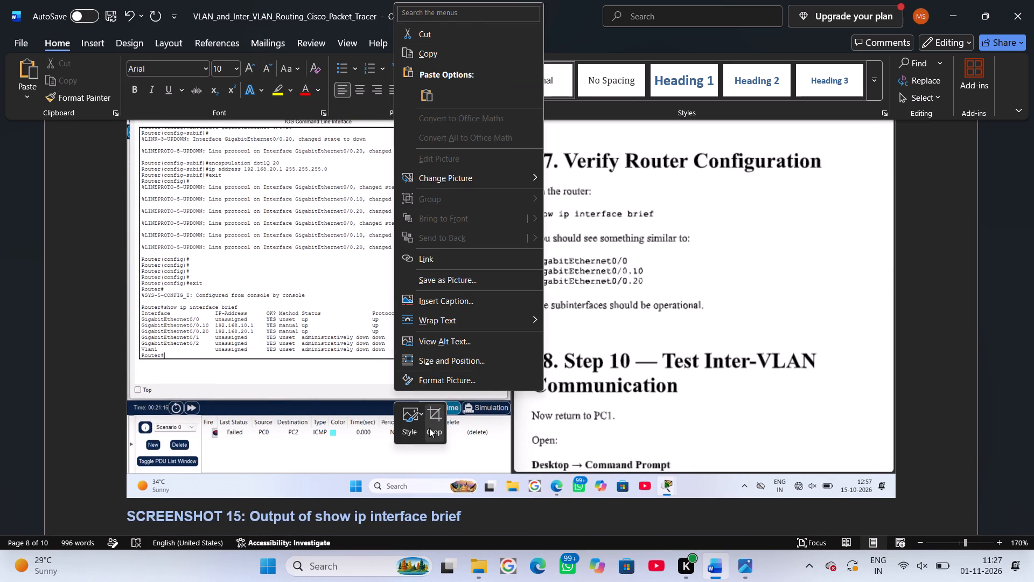
click(429, 428)
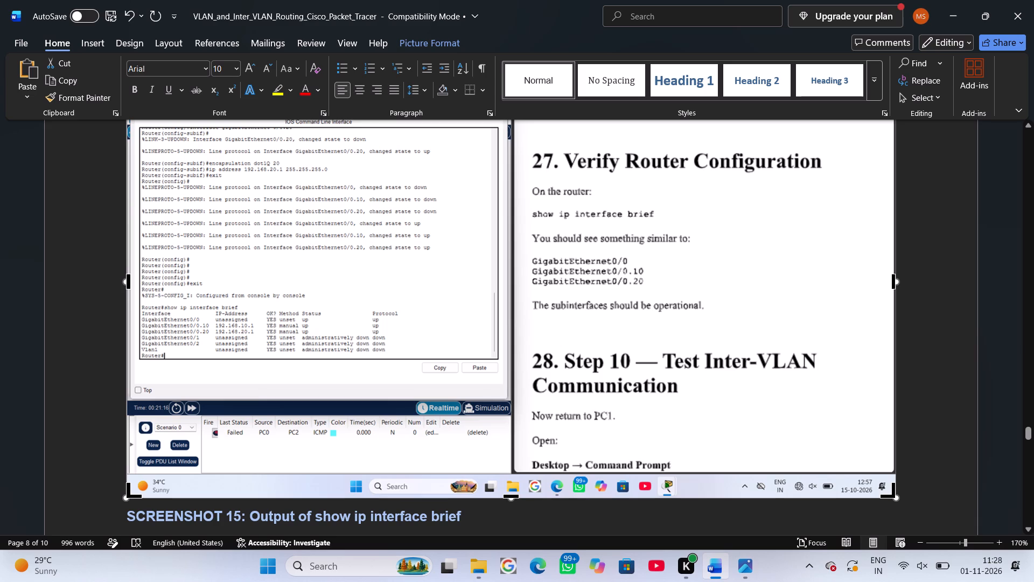
drag(509, 496, 500, 365)
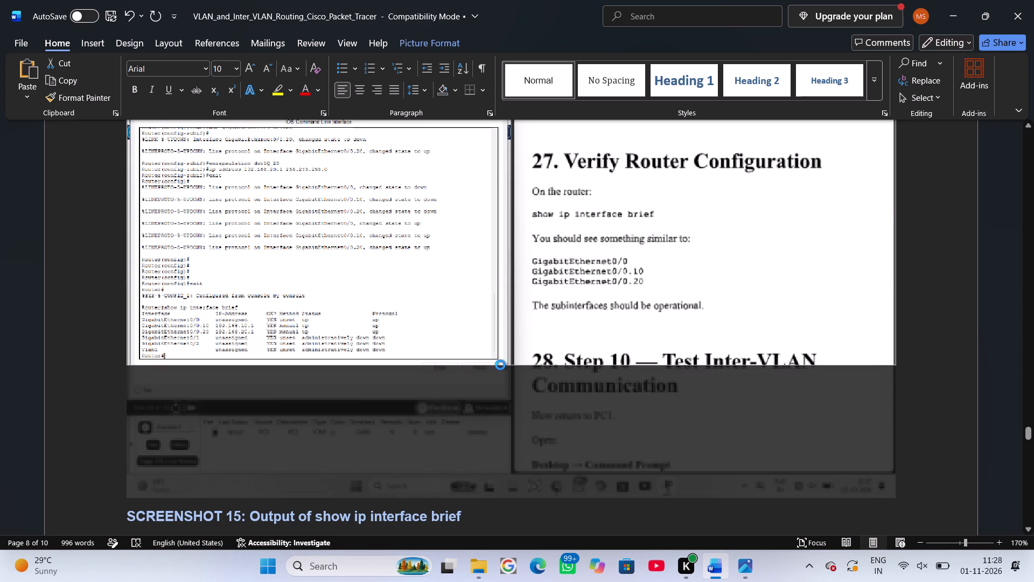
scroll(519, 254, up, 2)
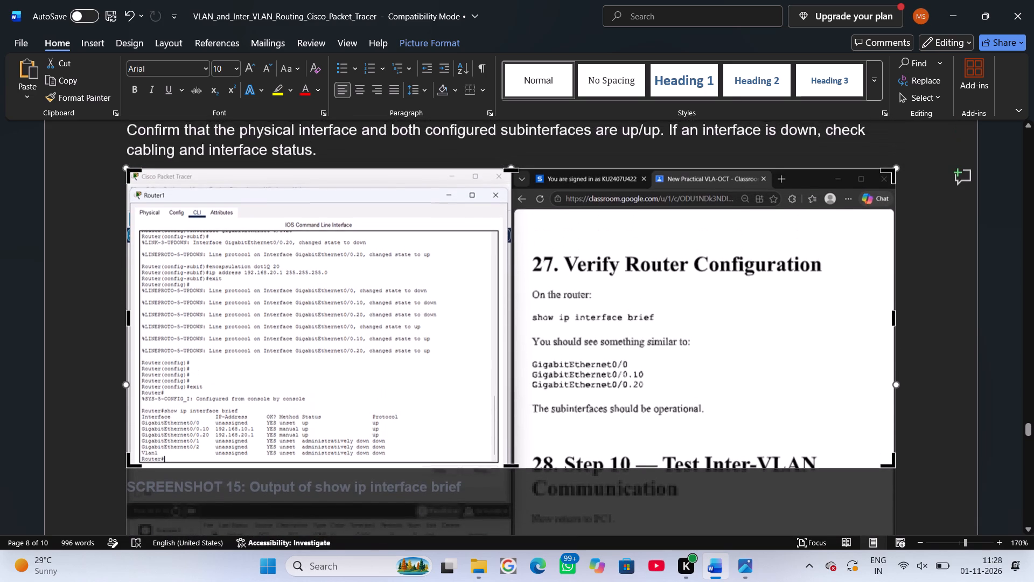
click(513, 171)
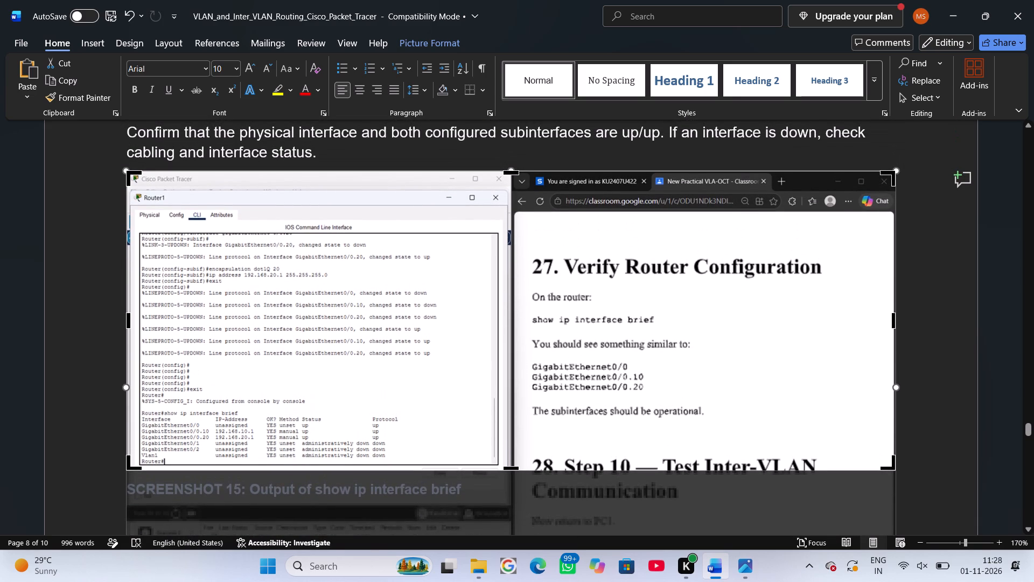
drag(513, 171, 520, 364)
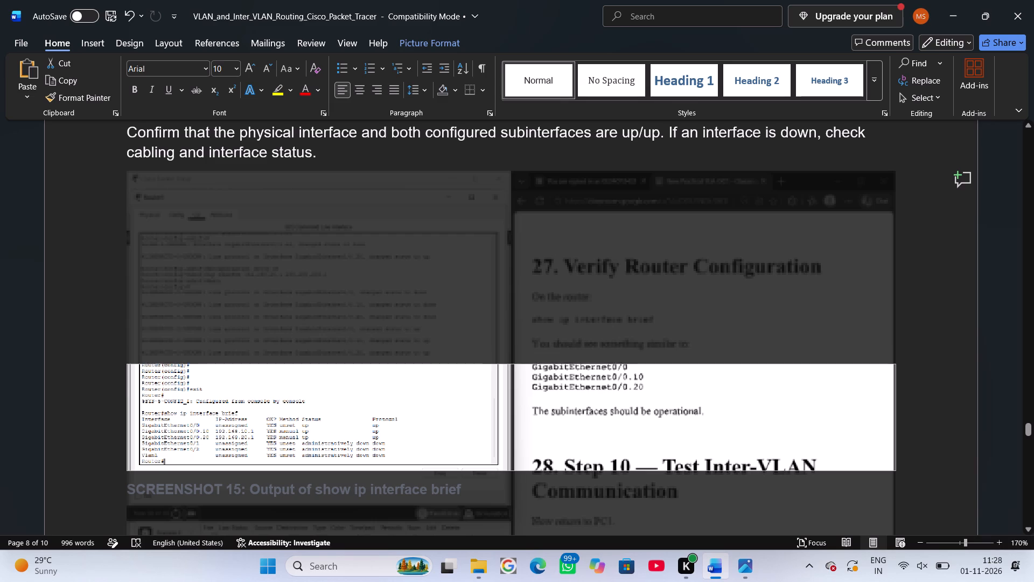
drag(520, 364, 525, 390)
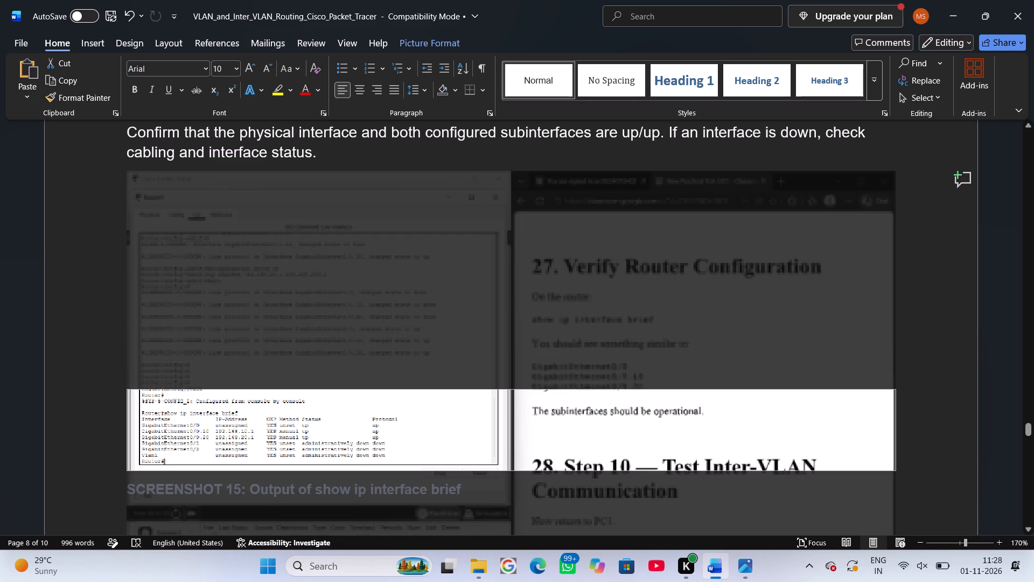
drag(525, 390, 528, 382)
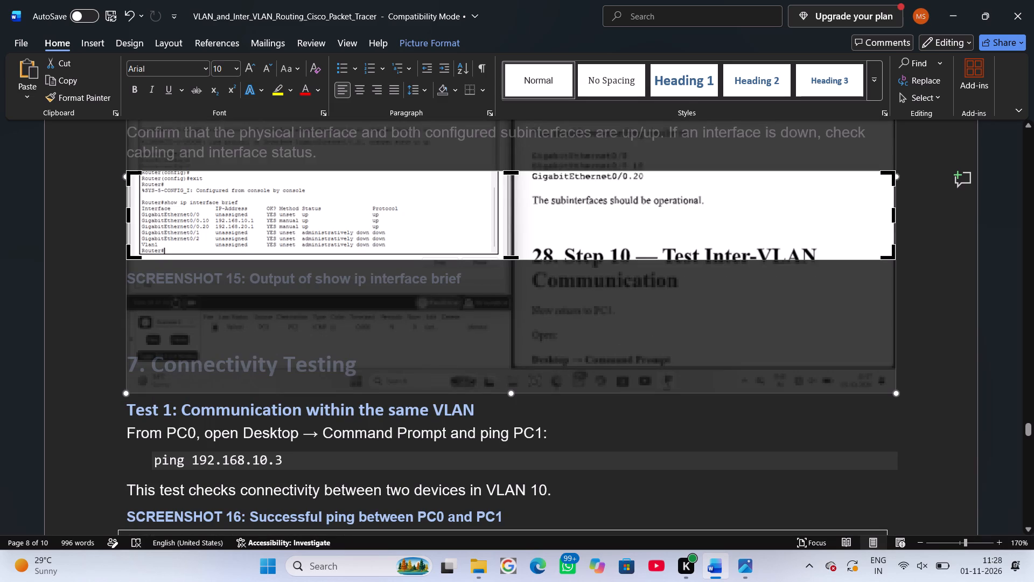
drag(893, 220, 517, 287)
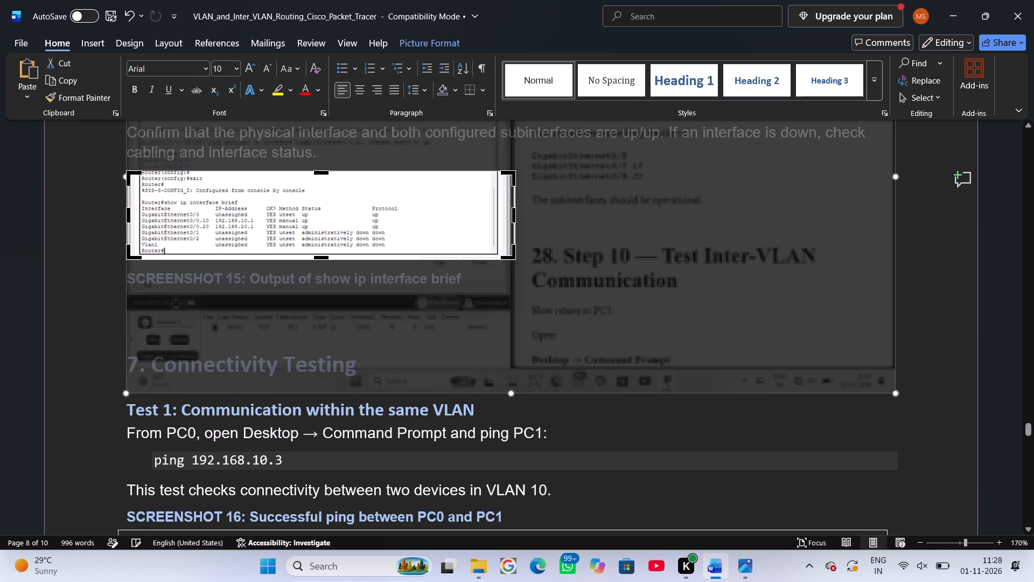
click(646, 477)
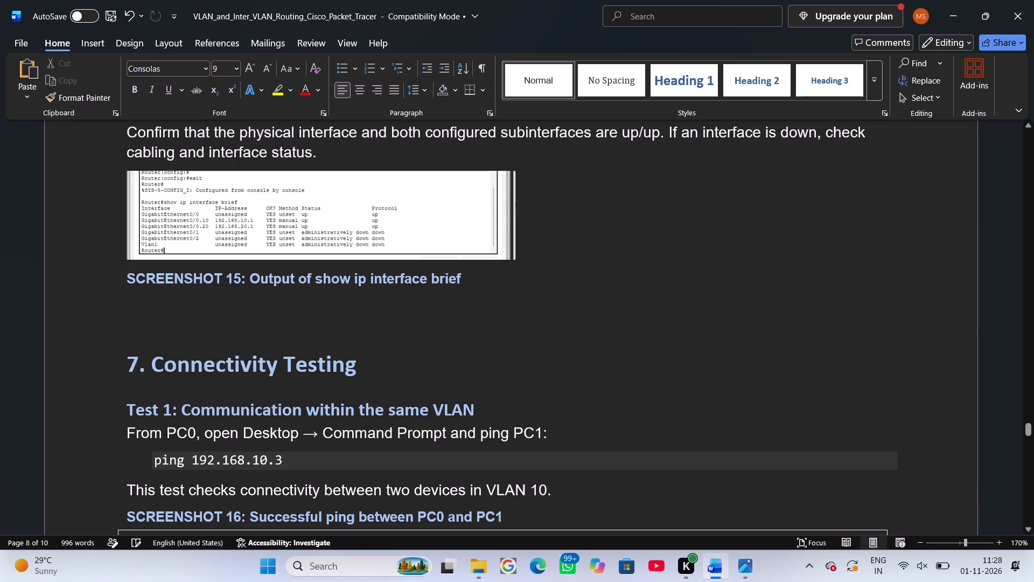
Examine Screenshots (1349) to (1352) in the Gallery for a picture suited to the SCREENSHOT 16 ping between PC0 and PC1.
scroll(646, 477, down, 1)
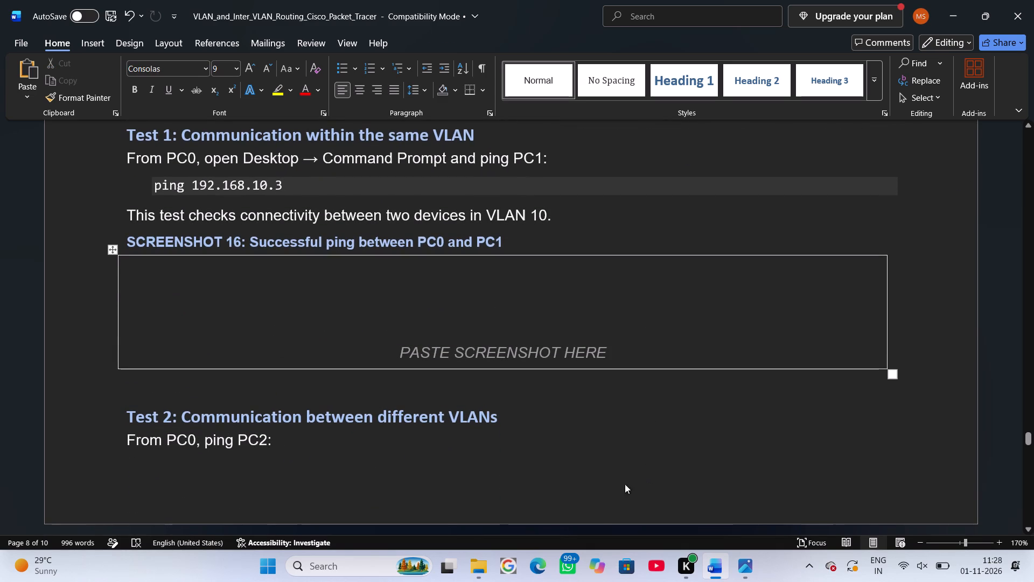
click(476, 576)
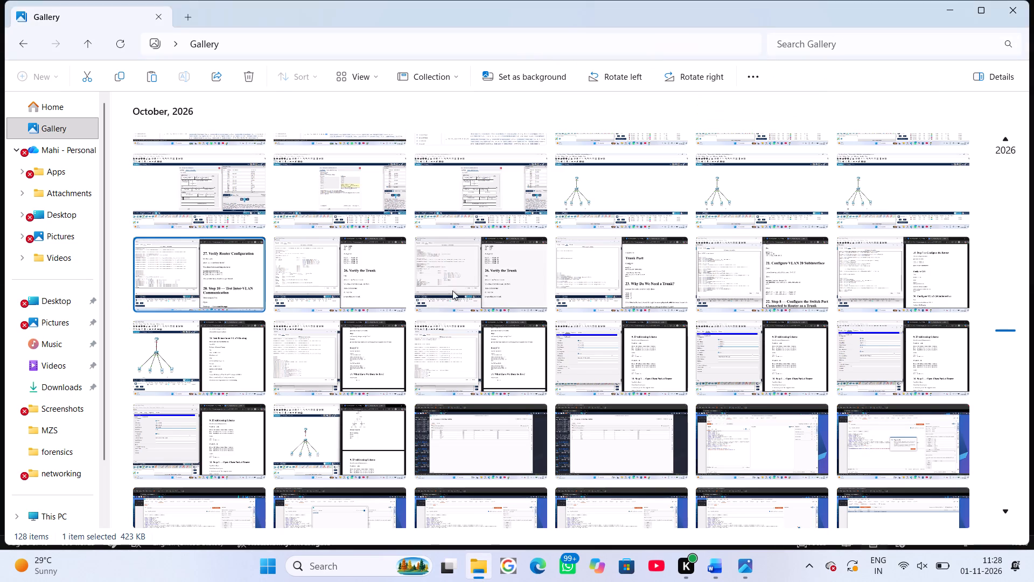
double_click(925, 186)
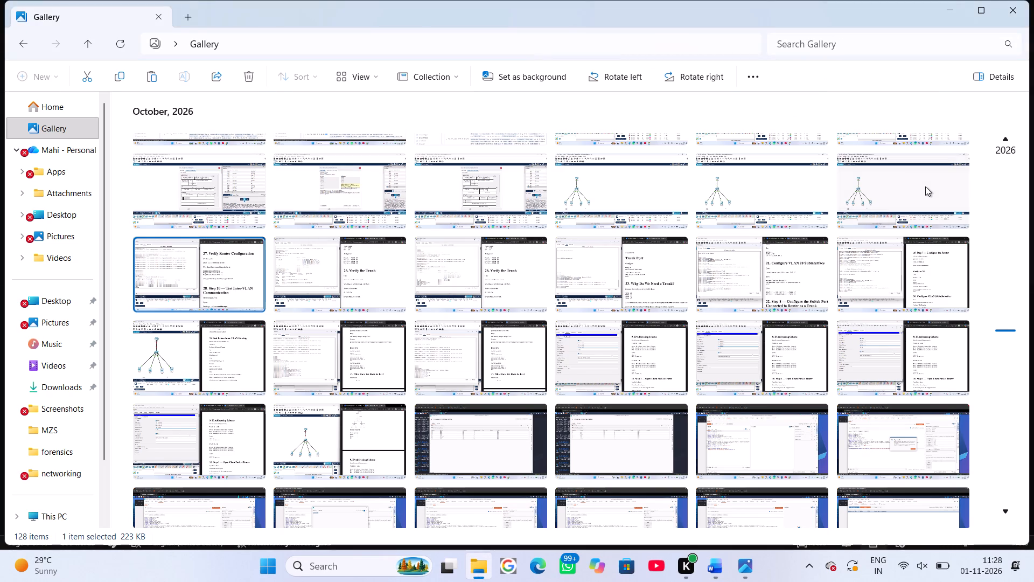
ctrl+scroll(752, 271, up, 1)
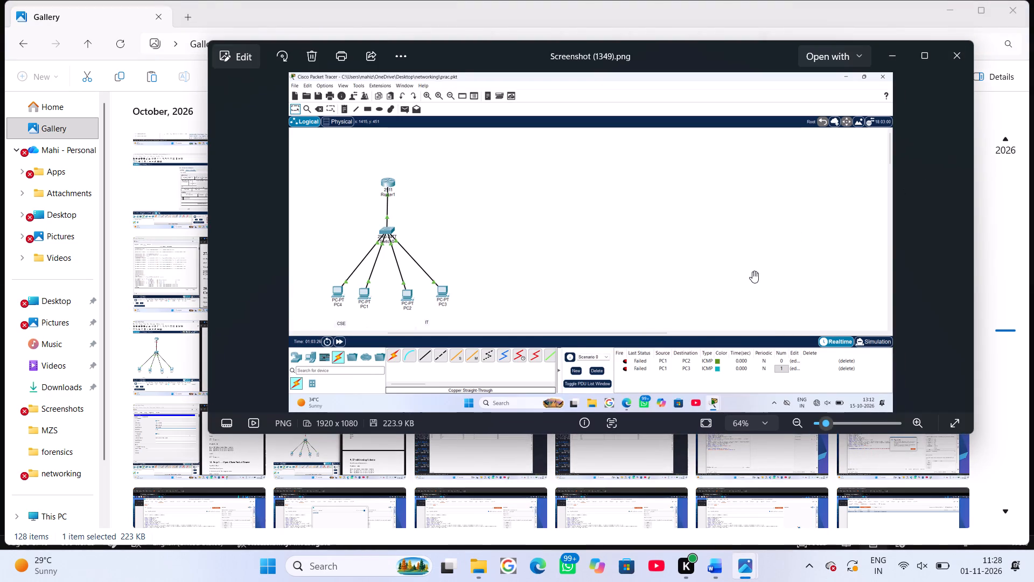
ctrl+scroll(752, 271, up, 1)
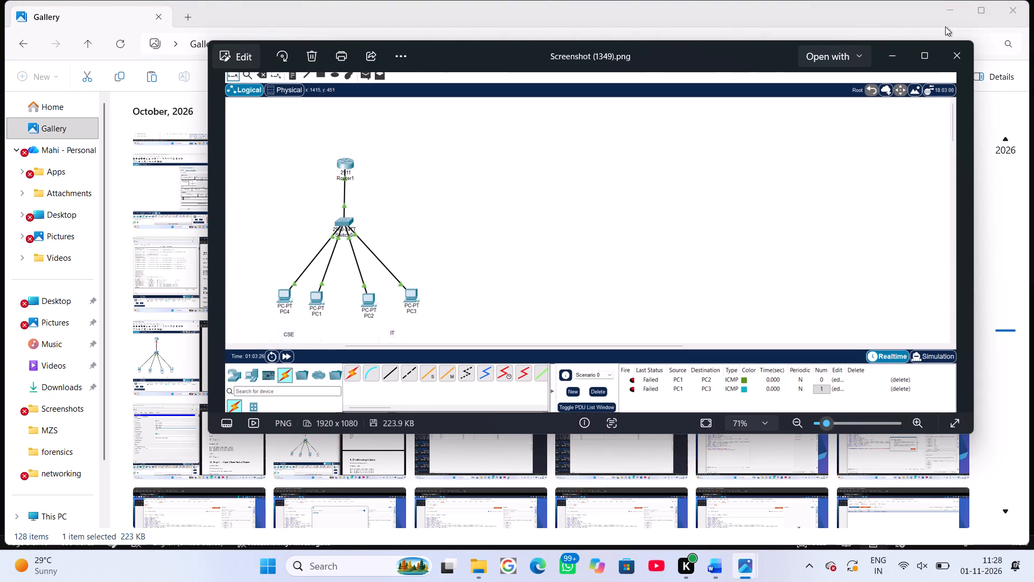
click(955, 60)
double_click(781, 198)
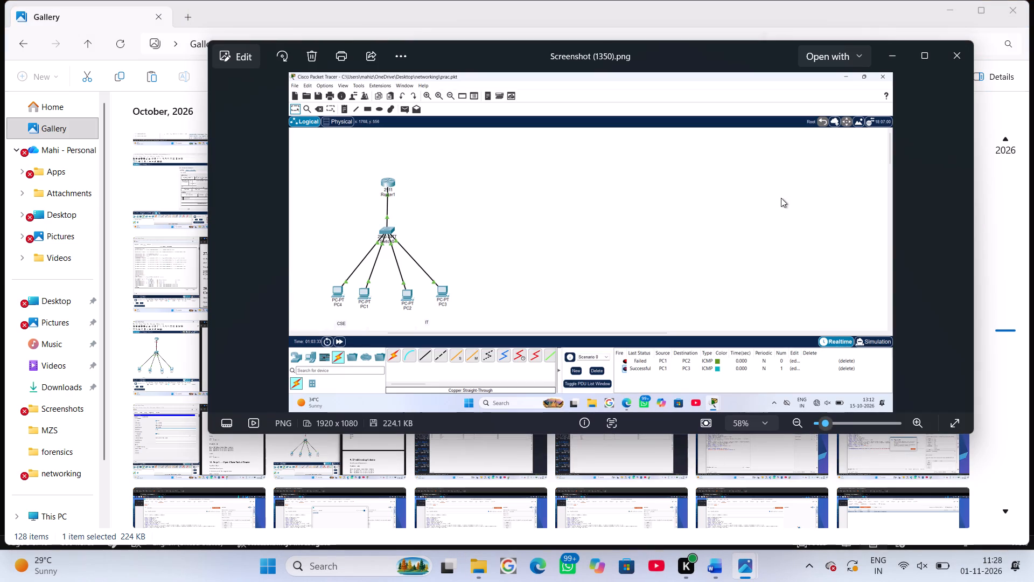
click(961, 60)
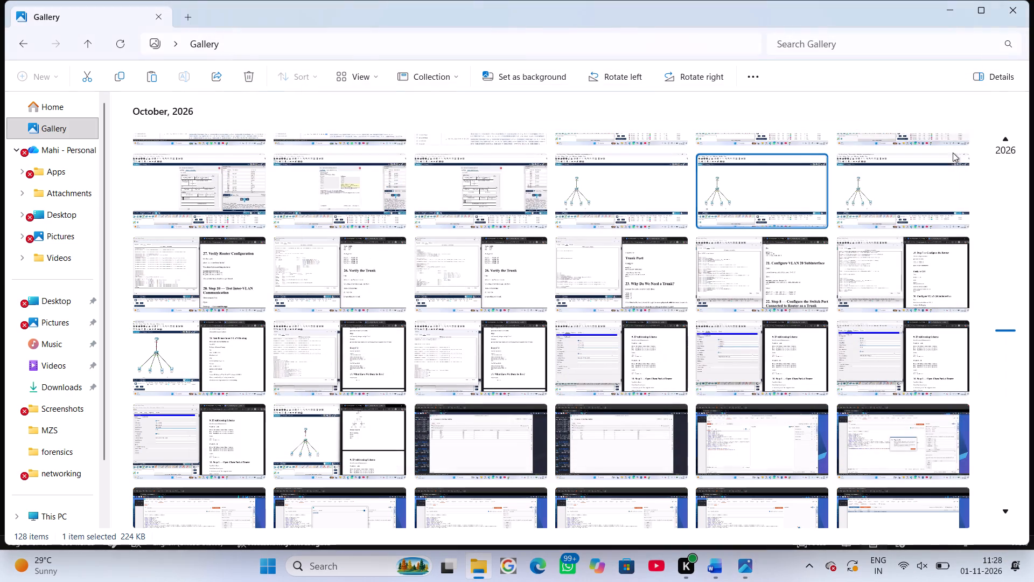
double_click(946, 174)
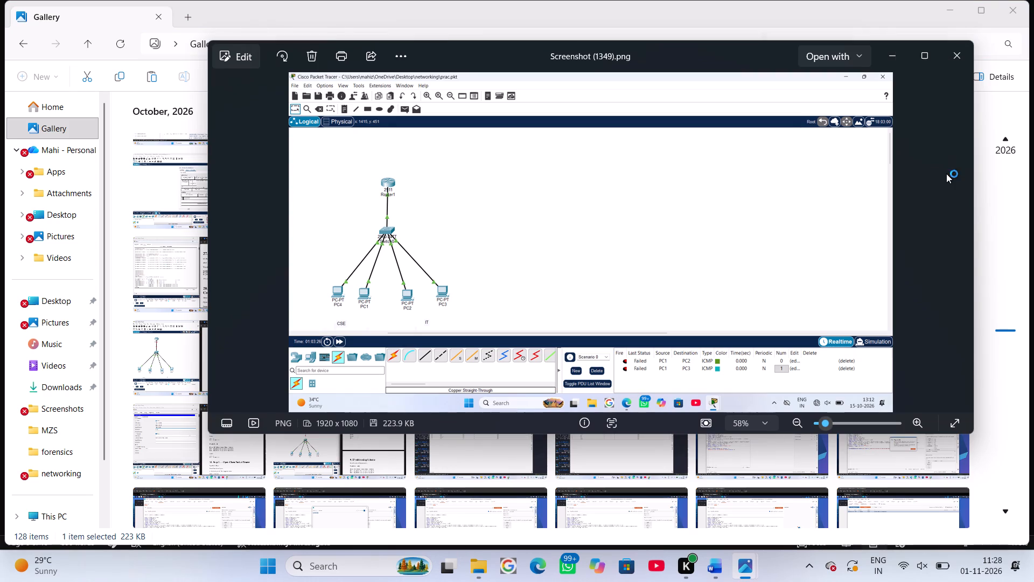
click(954, 57)
double_click(631, 196)
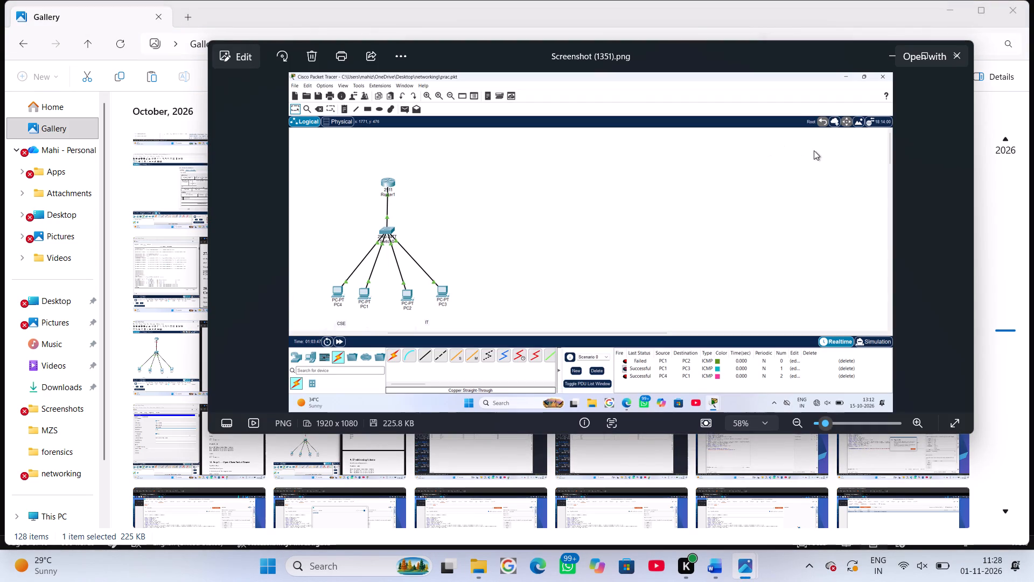
click(967, 55)
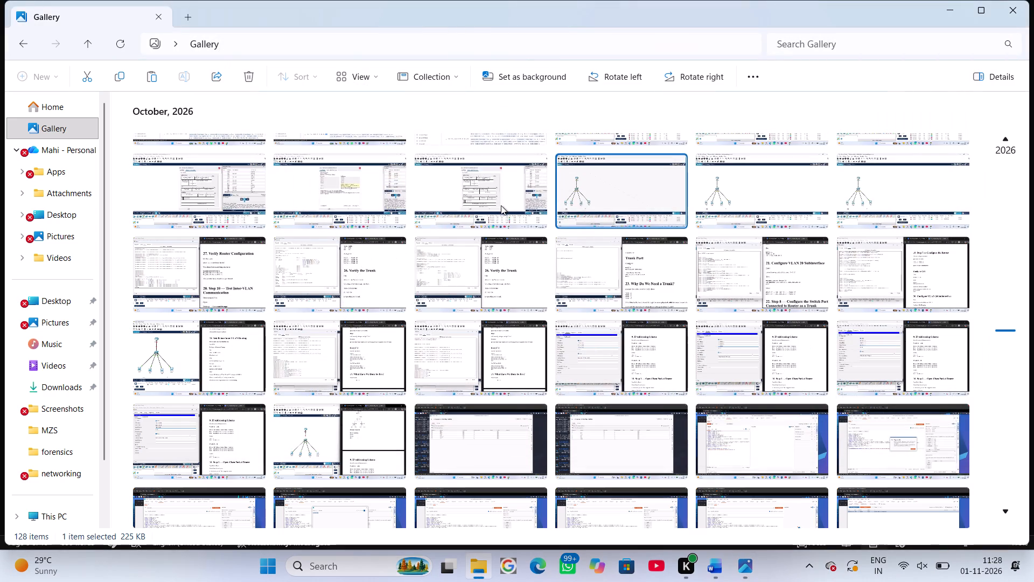
double_click(501, 205)
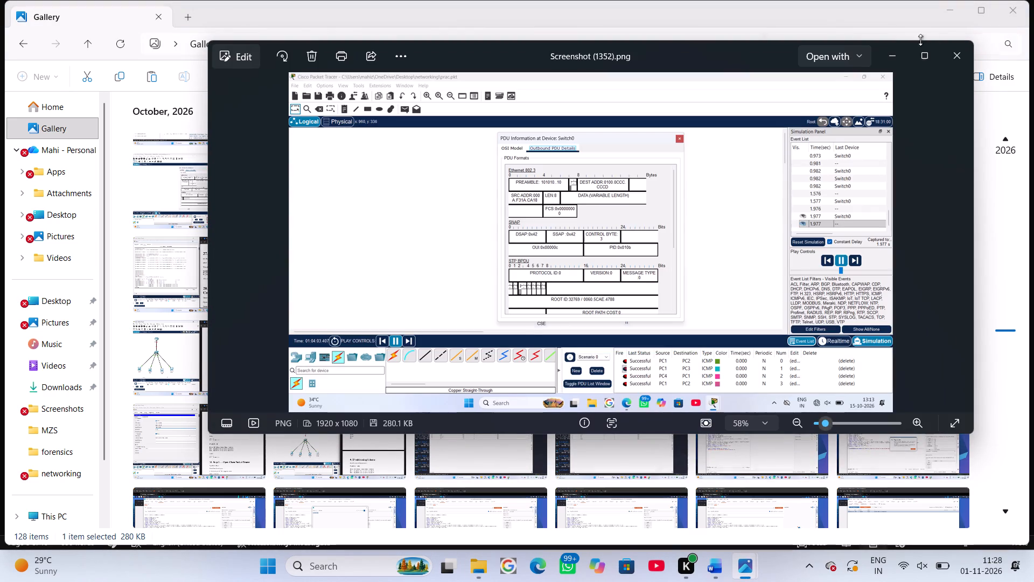
click(956, 53)
scroll(691, 259, up, 3)
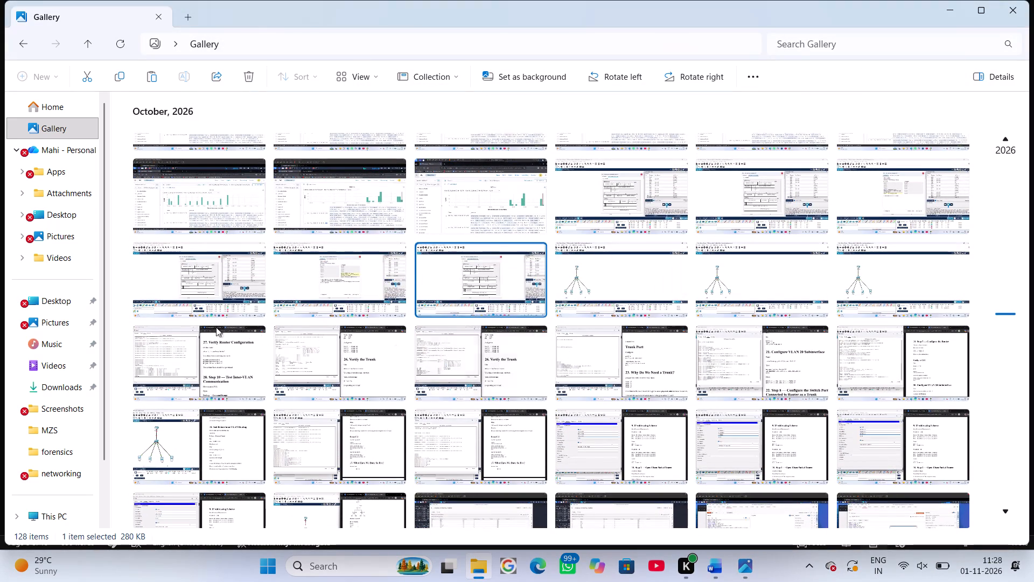
scroll(523, 288, down, 1)
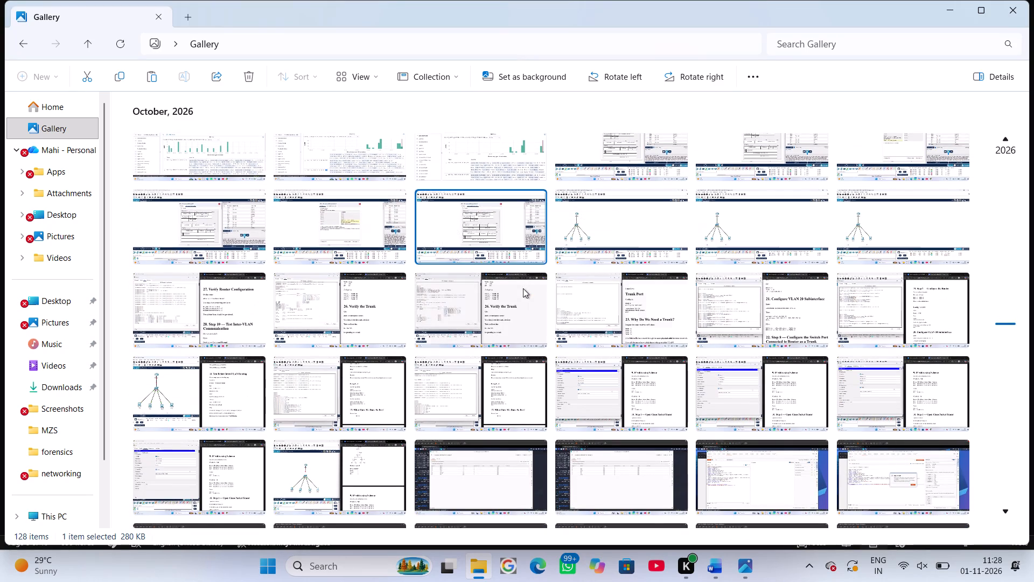
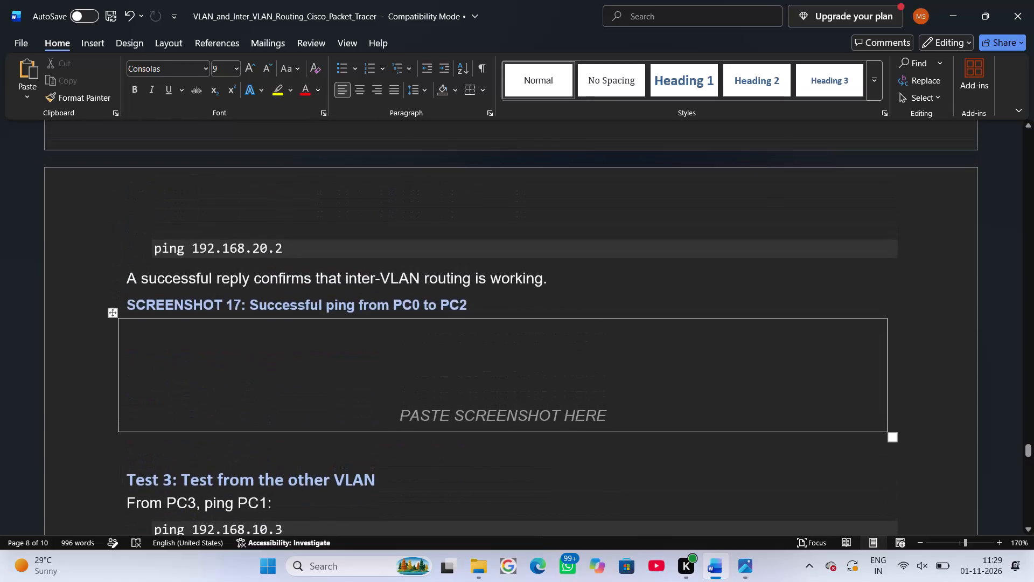
Review the report's remaining sections, from the connectivity tests through Troubleshooting and Expected Result, for placeholders that still need screenshots.
scroll(598, 393, down, 1)
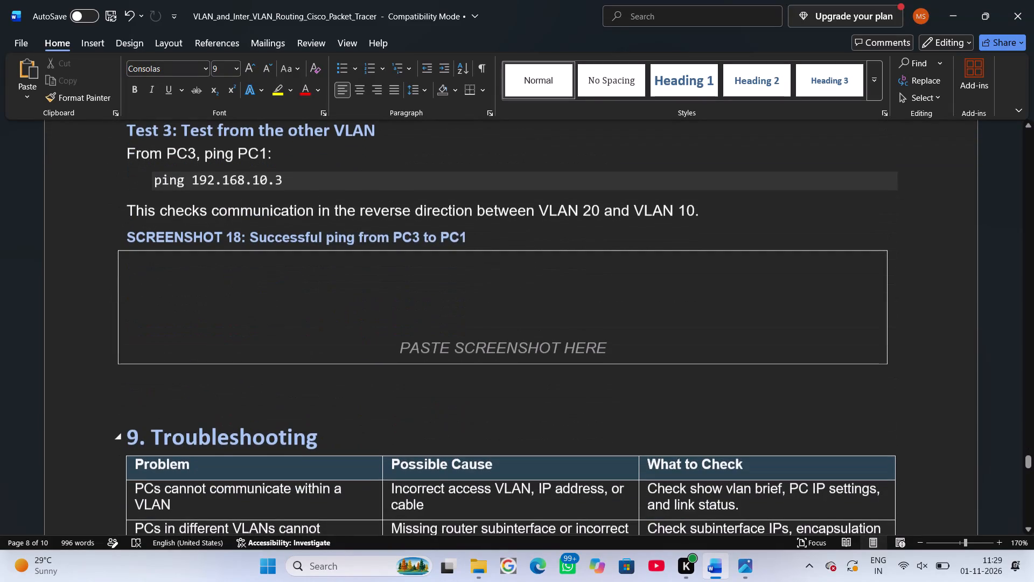
scroll(598, 393, up, 1)
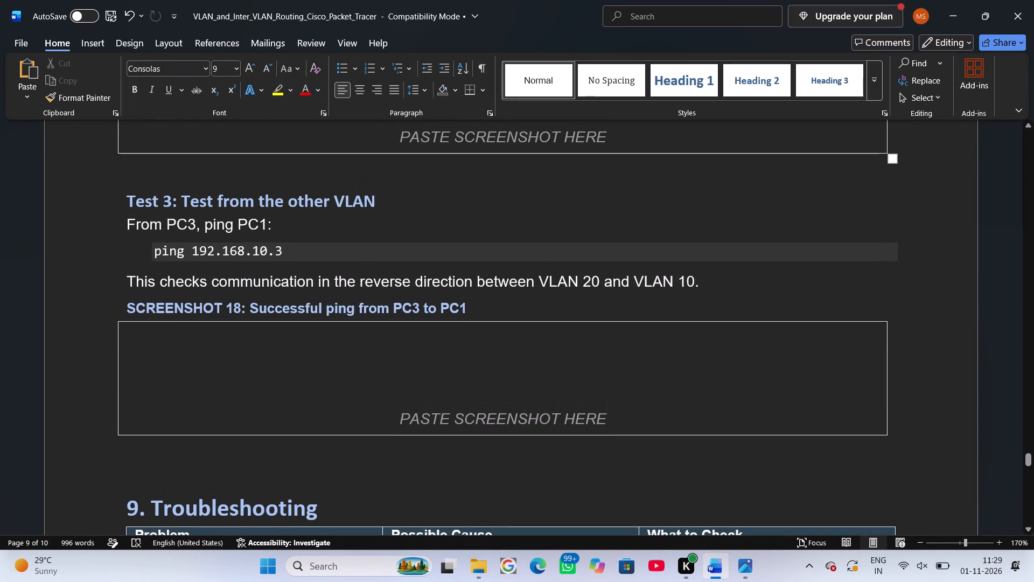
scroll(598, 393, right, 1)
scroll(598, 393, down, 1)
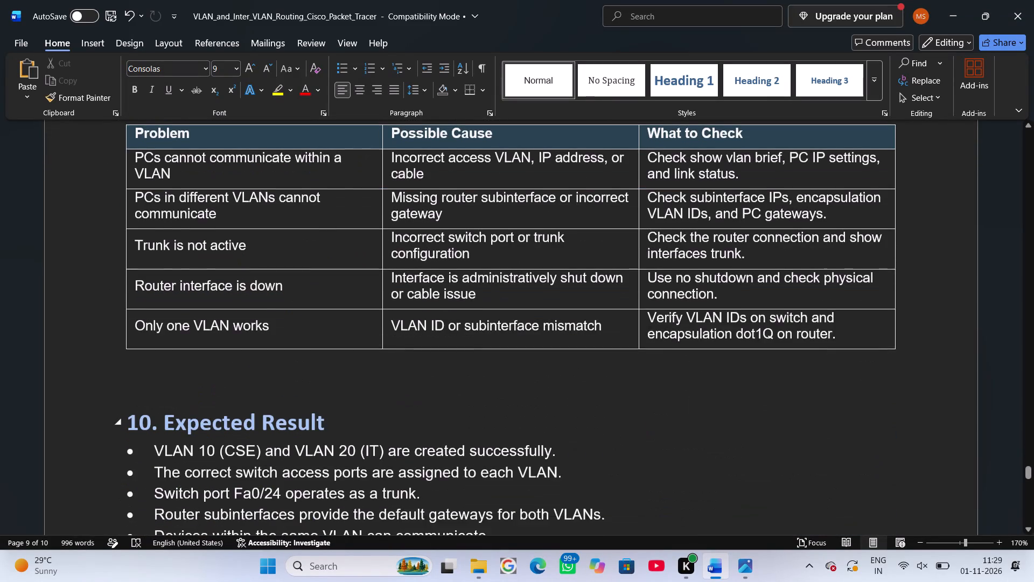
scroll(598, 393, up, 1)
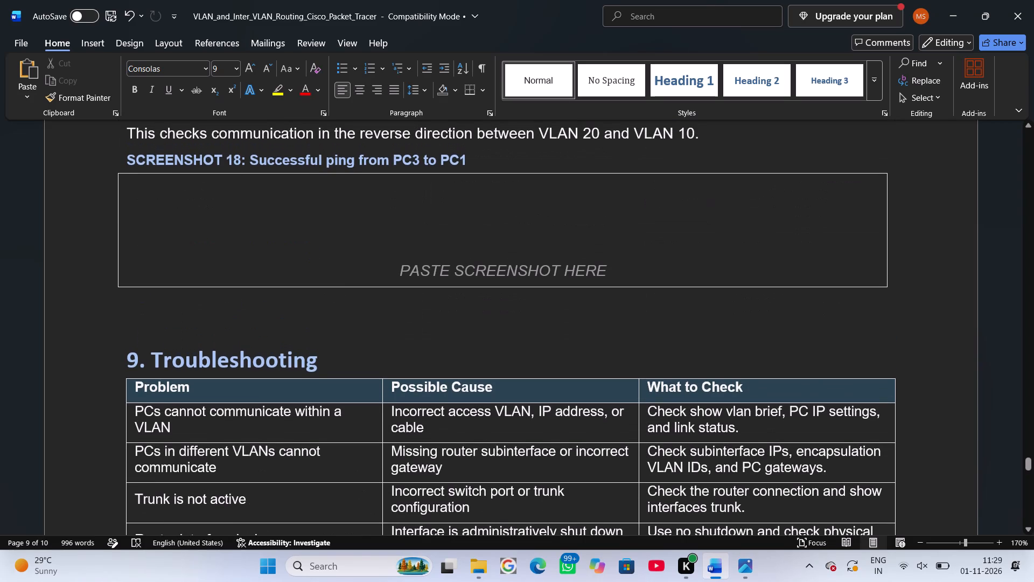
scroll(598, 393, up, 2)
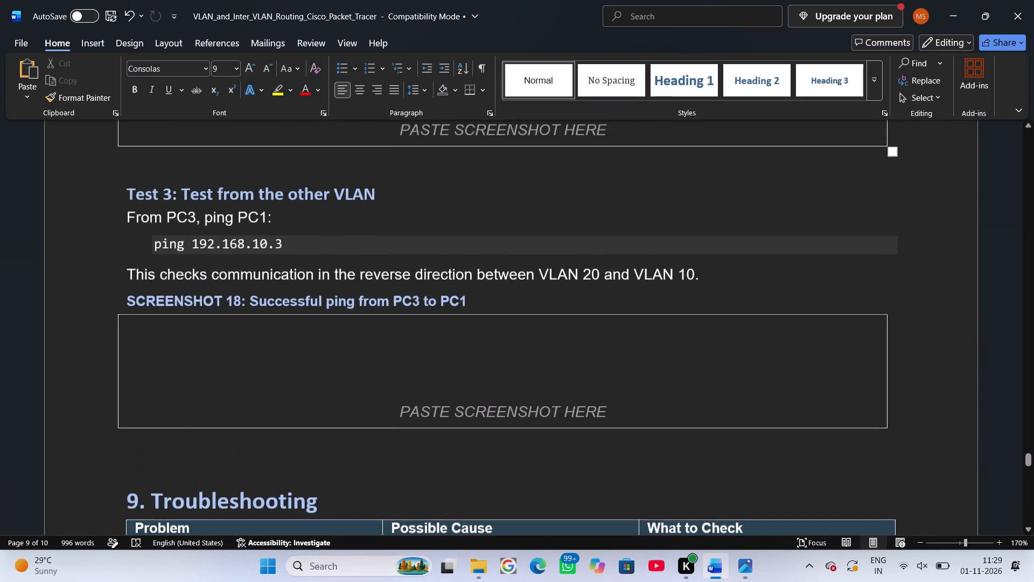
scroll(598, 393, up, 1)
scroll(598, 393, down, 1)
scroll(598, 393, up, 1)
scroll(598, 393, down, 4)
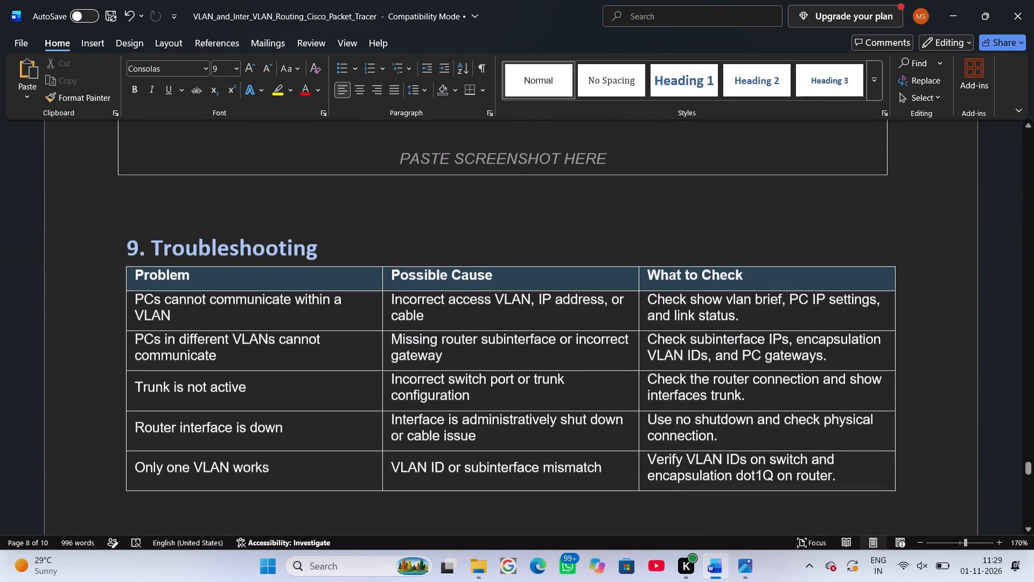
scroll(598, 393, down, 3)
scroll(598, 393, up, 2)
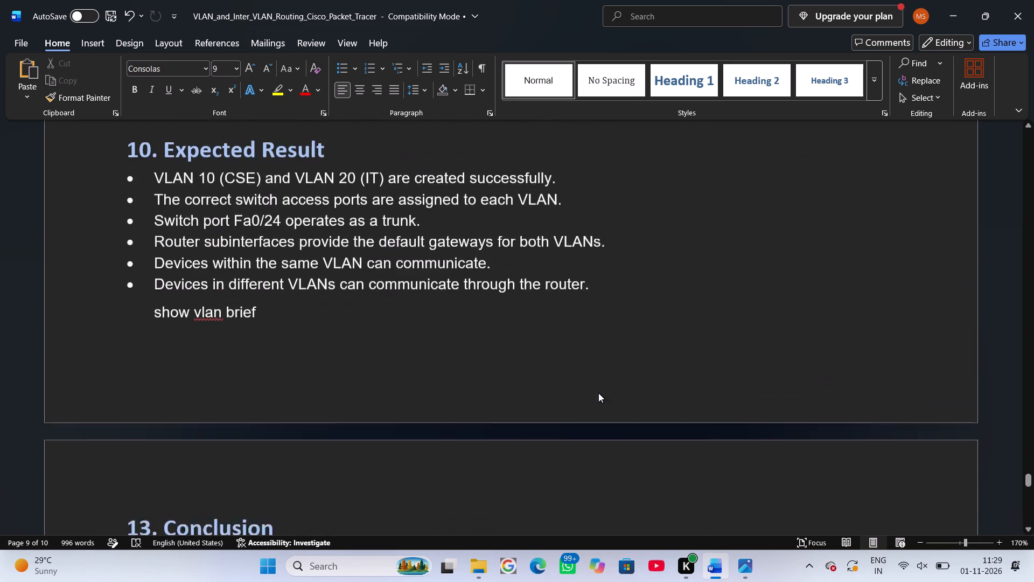
scroll(598, 393, up, 4)
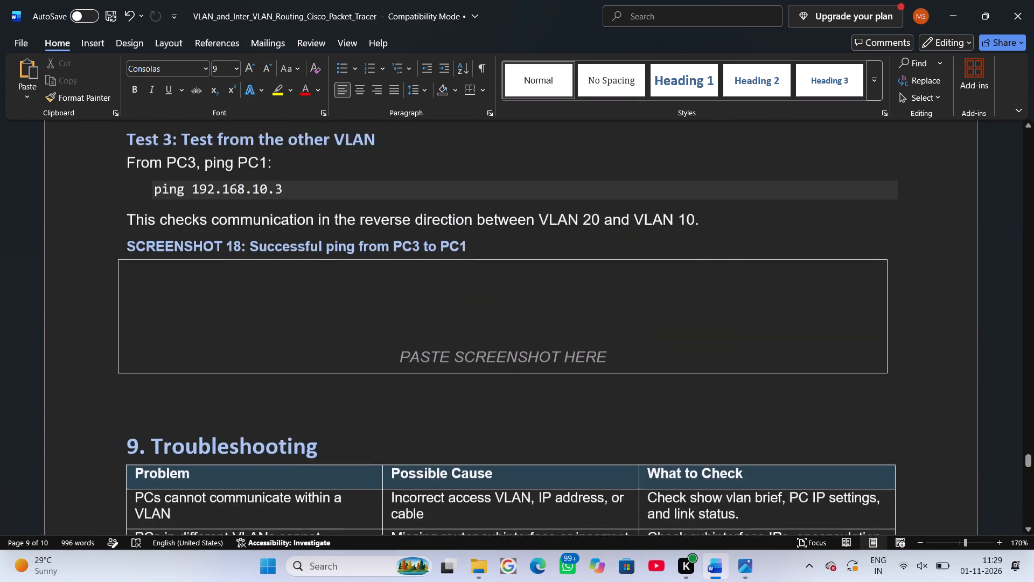
scroll(598, 393, up, 2)
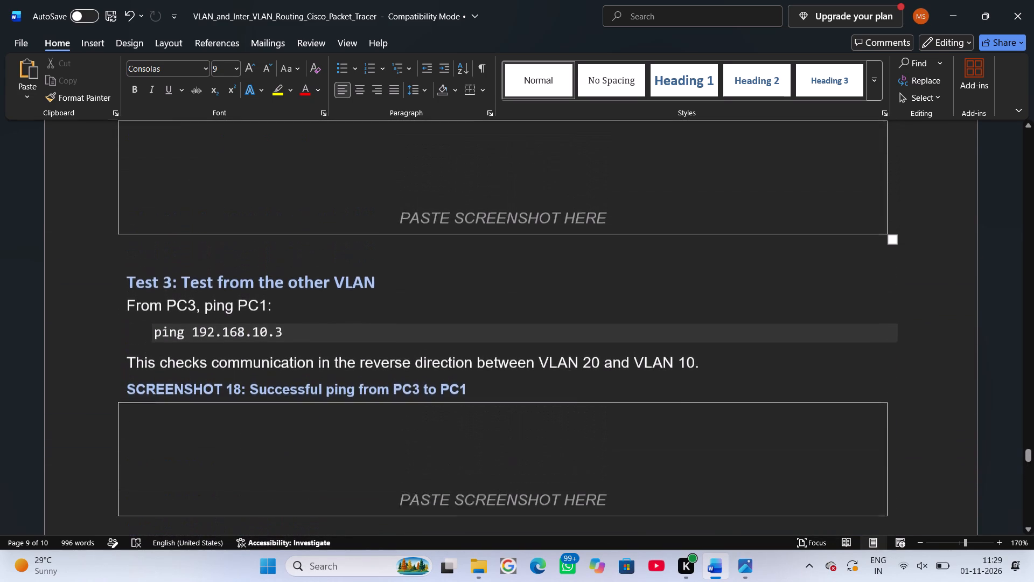
scroll(598, 393, up, 5)
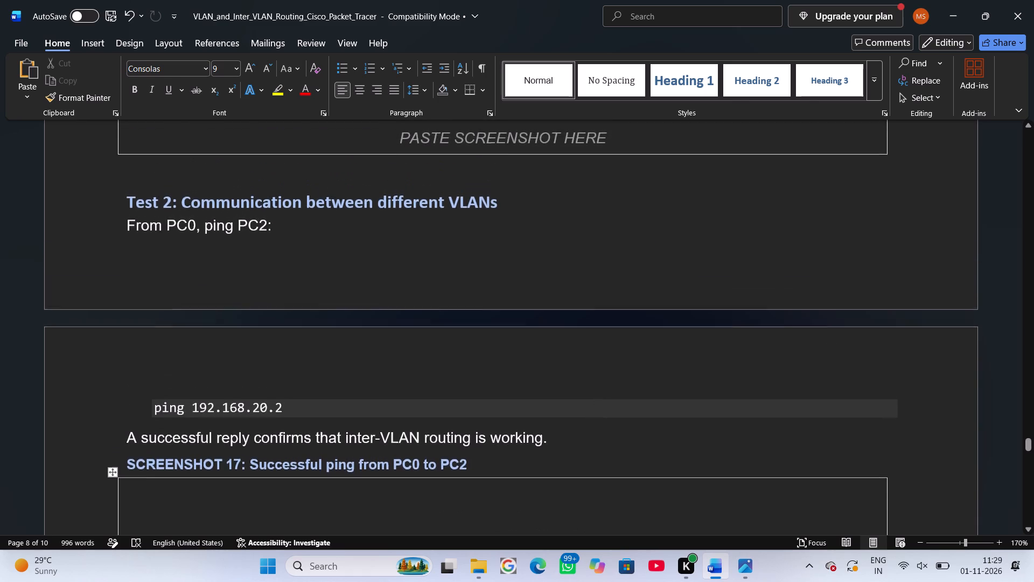
scroll(598, 393, up, 1)
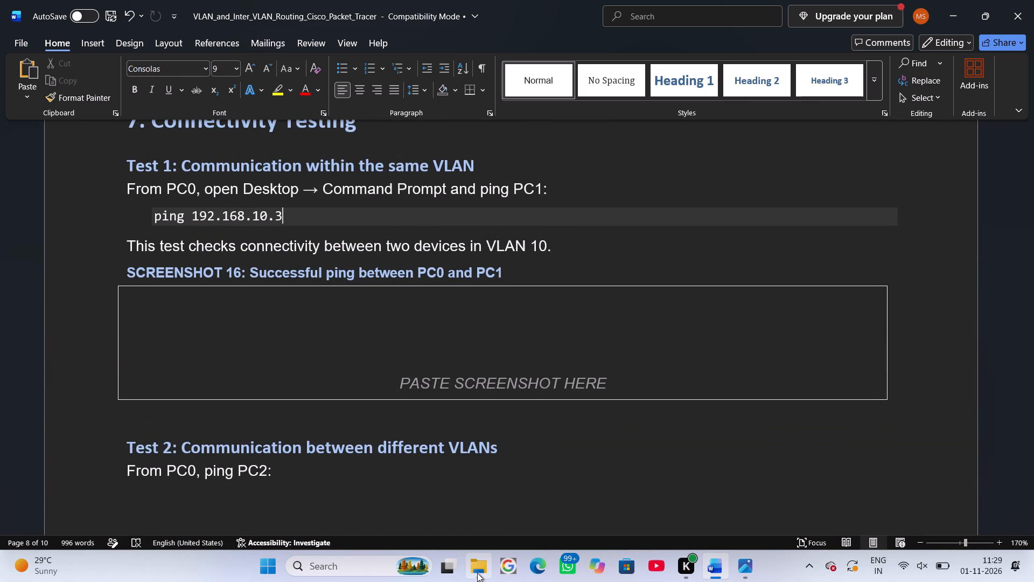
Switch to File Explorer and open the Packet Tracer file prac from the networking folder.
click(476, 572)
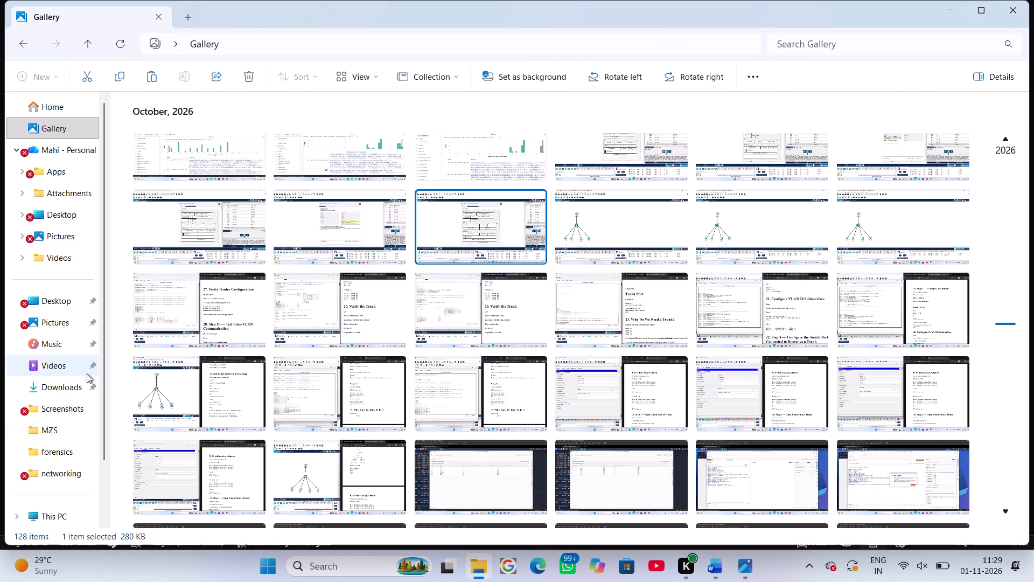
click(59, 473)
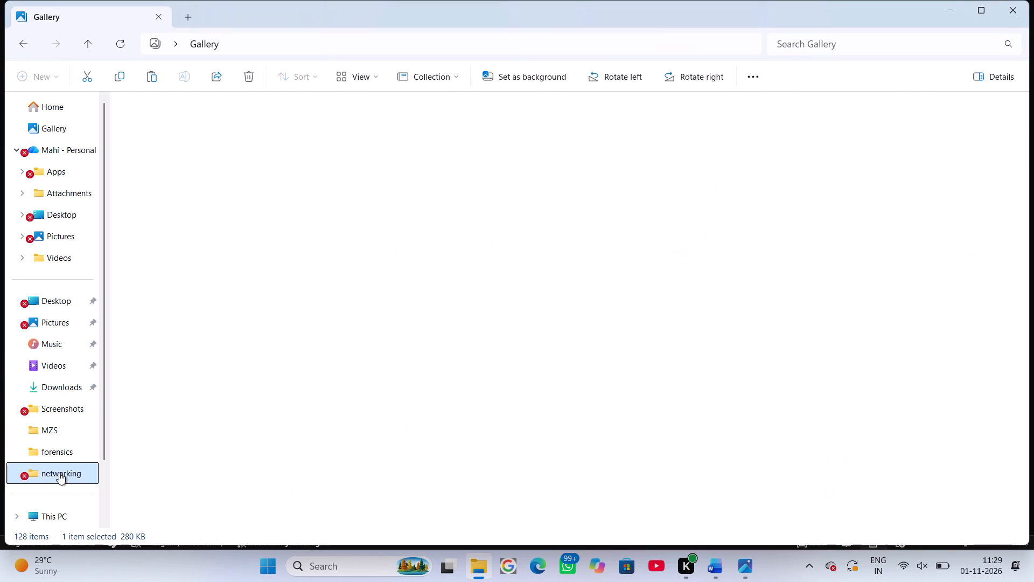
scroll(233, 455, down, 1)
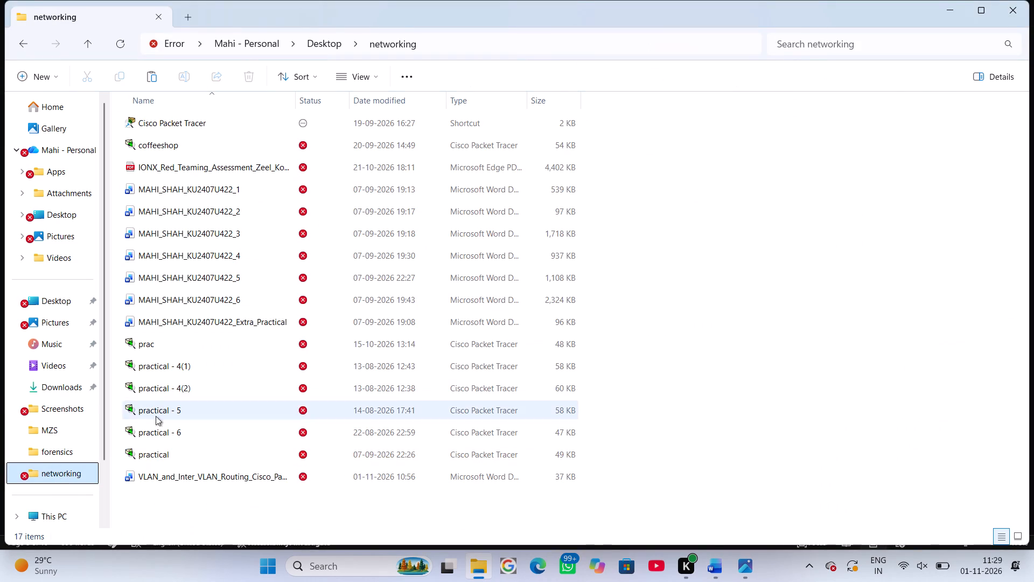
double_click(160, 342)
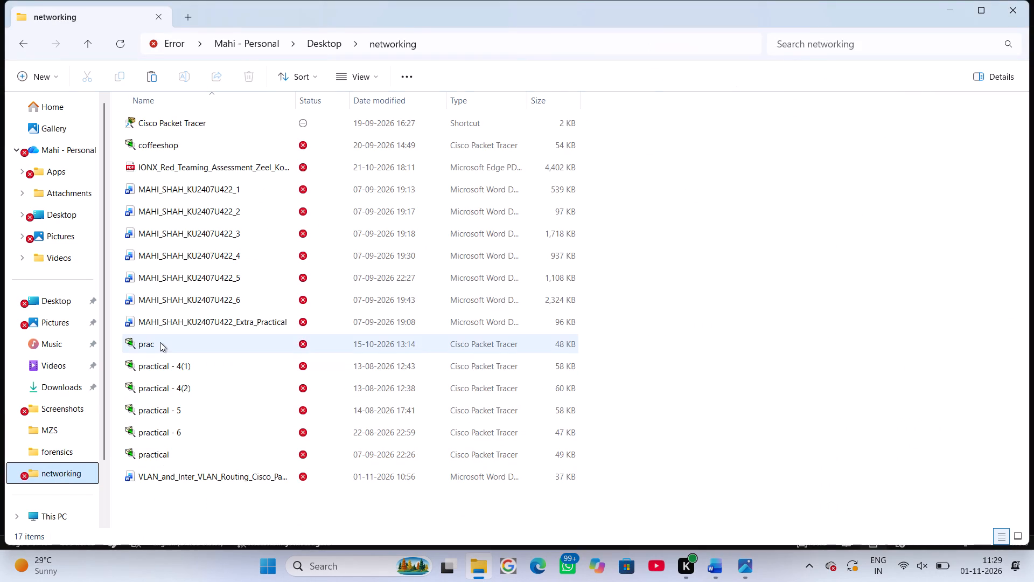
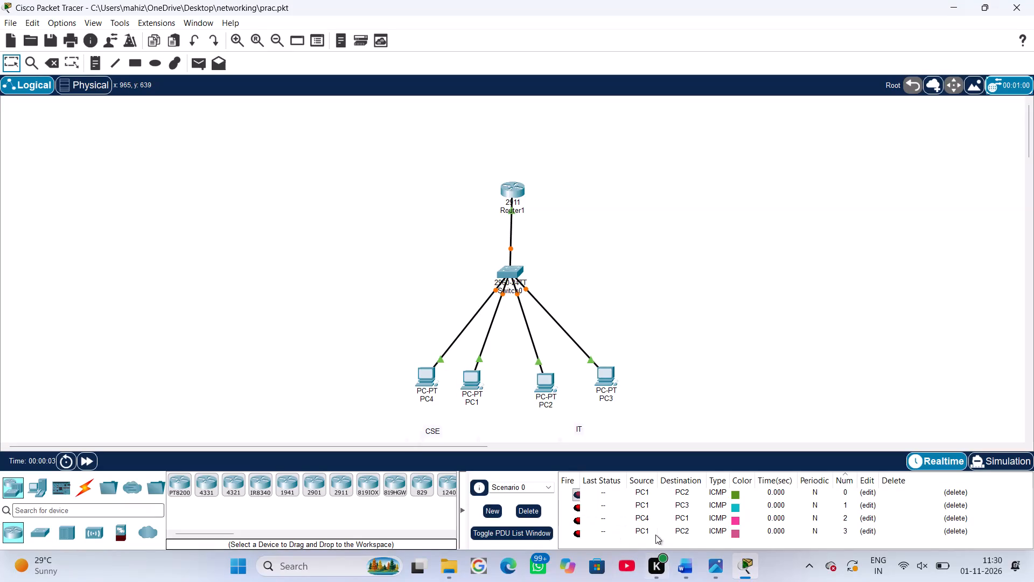
Fast-forward the network simulation until the switch links come up.
scroll(653, 530, down, 2)
triple_click(78, 462)
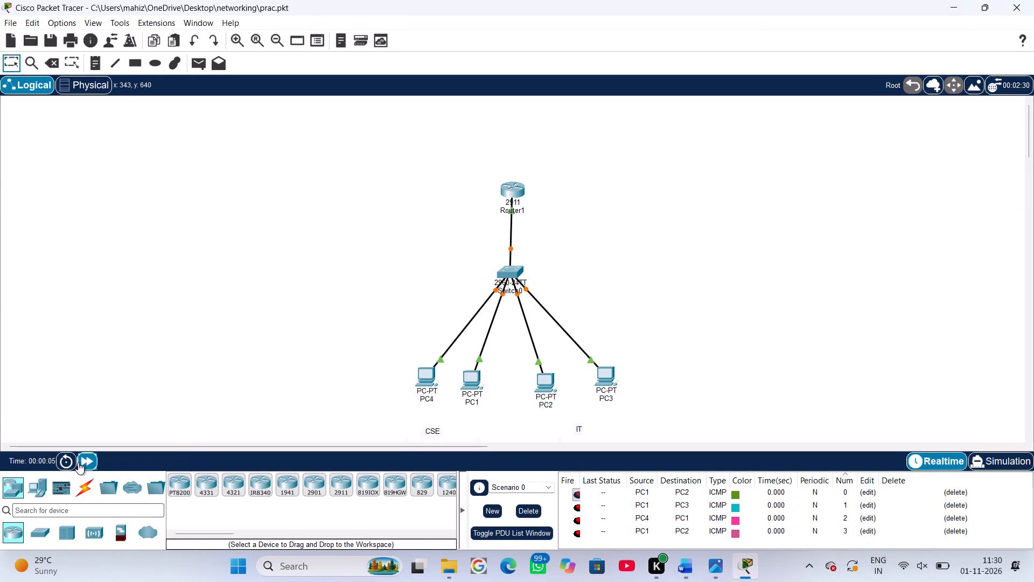
triple_click(78, 462)
triple_click(78, 462)
click(78, 462)
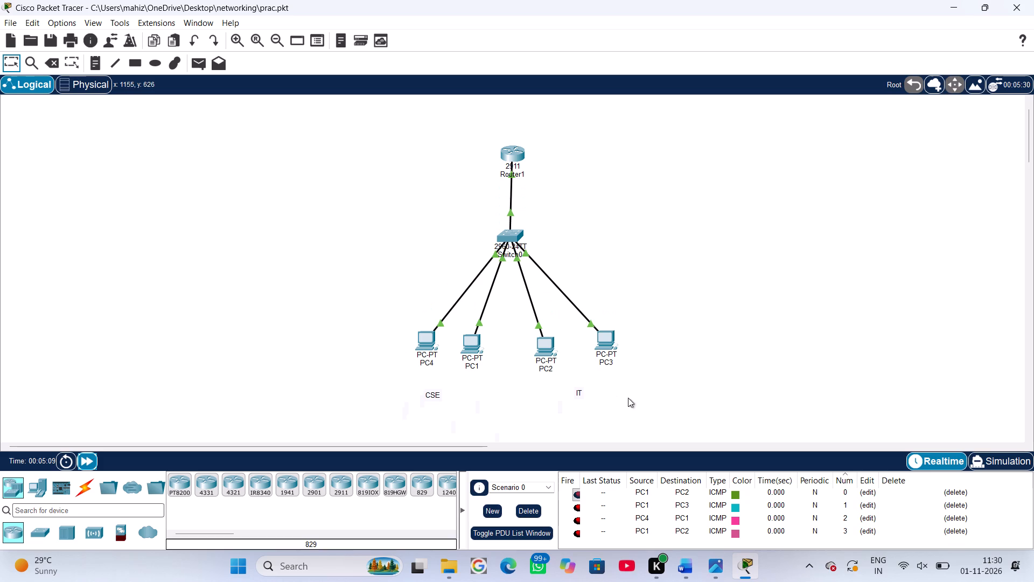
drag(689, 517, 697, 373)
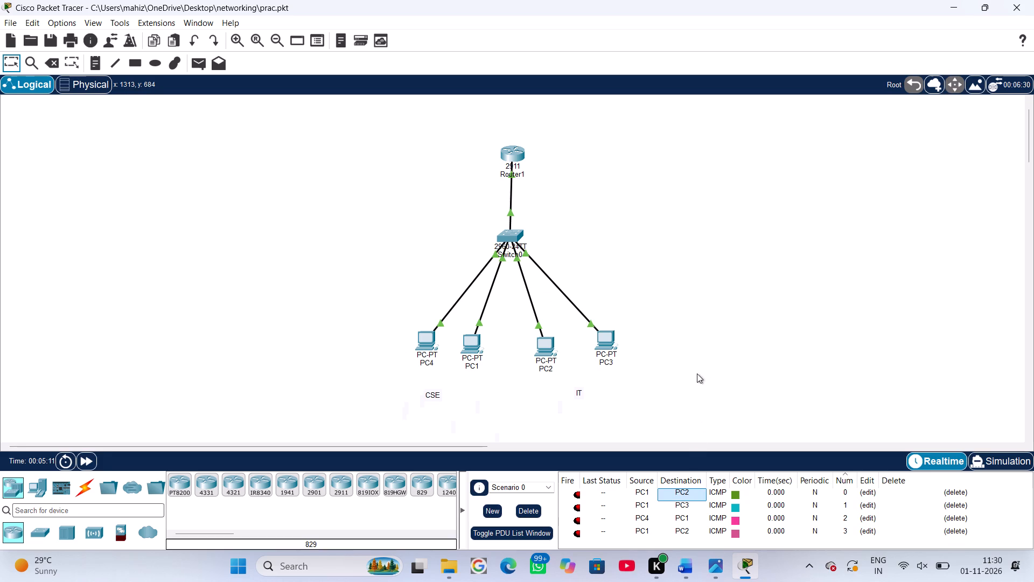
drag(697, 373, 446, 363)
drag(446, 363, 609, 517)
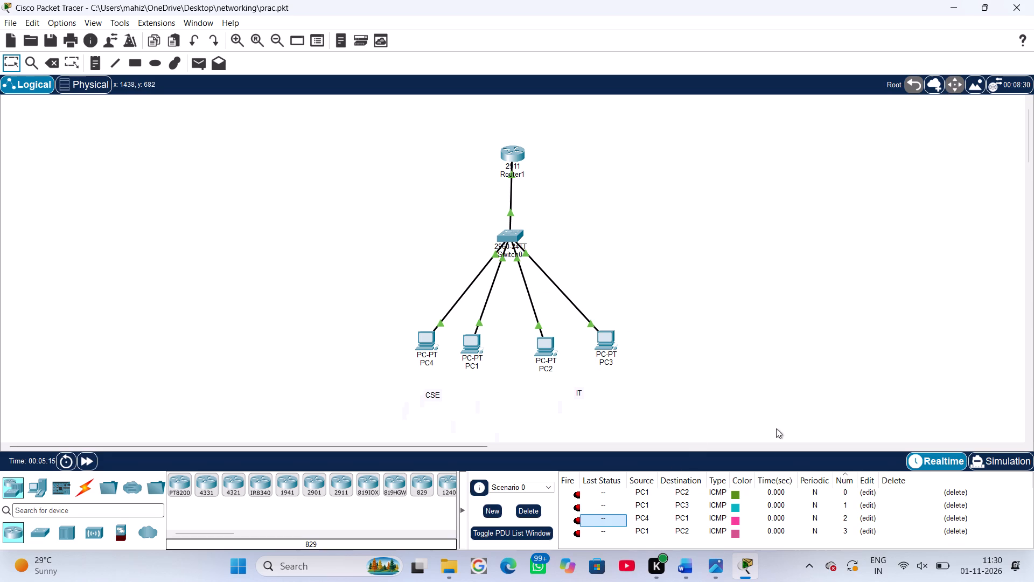
Consult Test 1 of the Word report's Connectivity Testing section and, in Packet Tracer, ping 192.168.20.10 from PC1's Command Prompt.
click(689, 568)
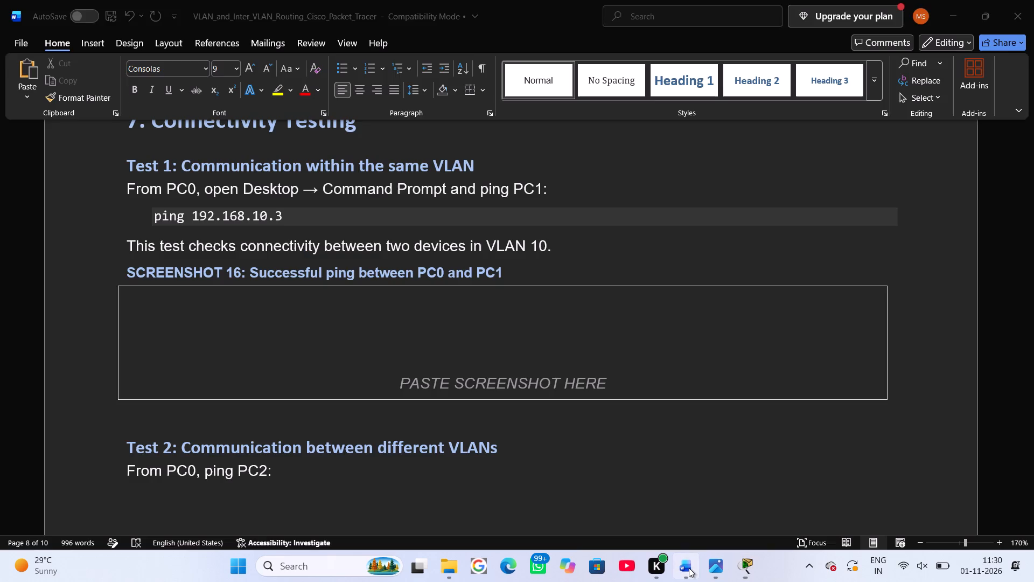
scroll(600, 400, up, 1)
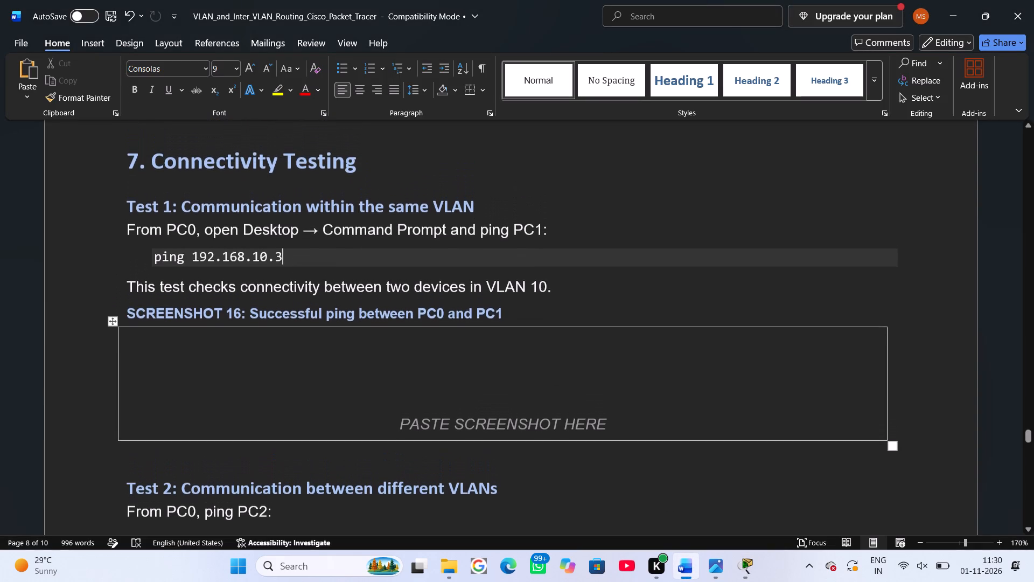
scroll(600, 400, up, 1)
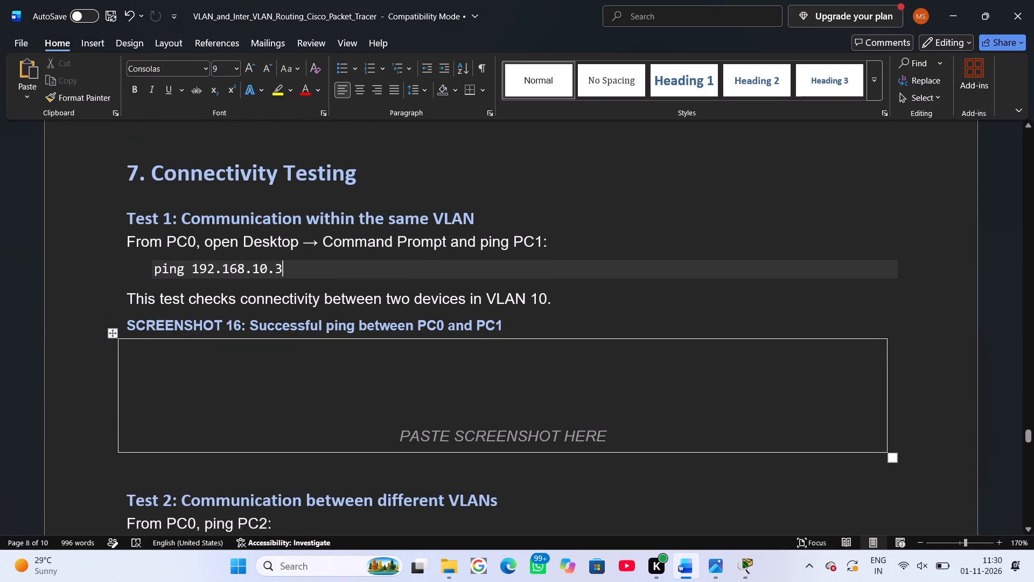
scroll(600, 400, up, 1)
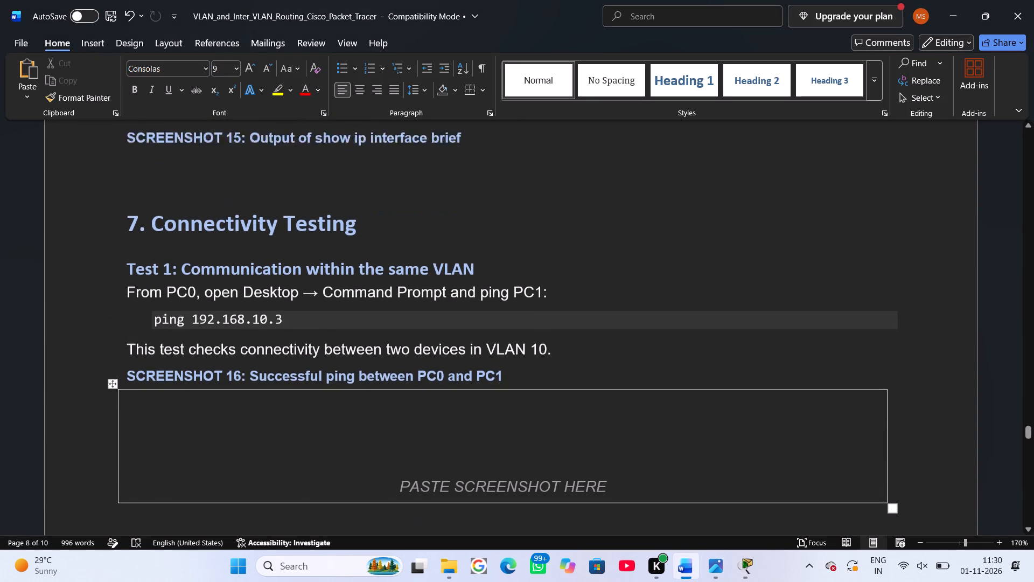
scroll(600, 400, up, 1)
scroll(600, 400, down, 1)
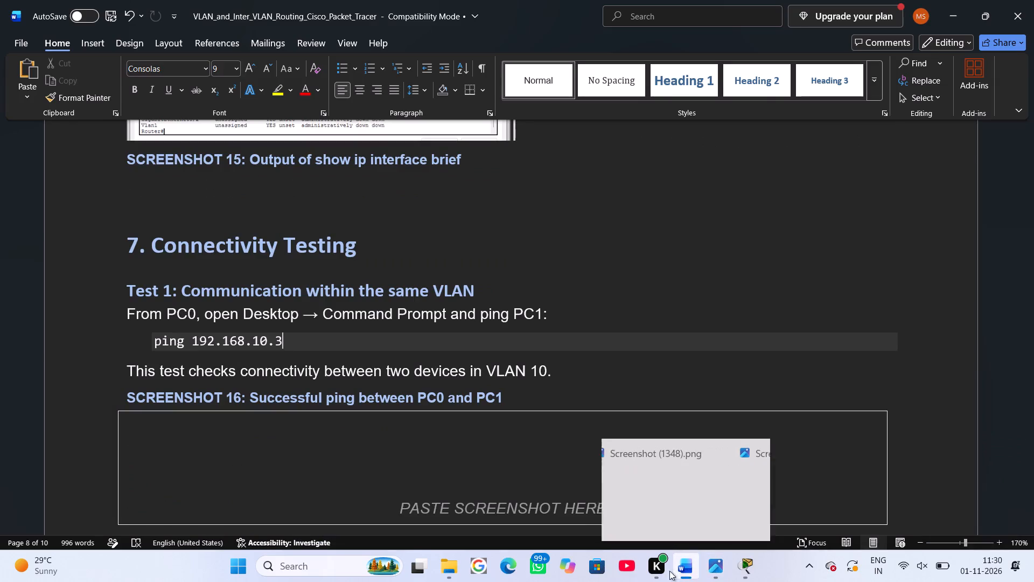
click(746, 570)
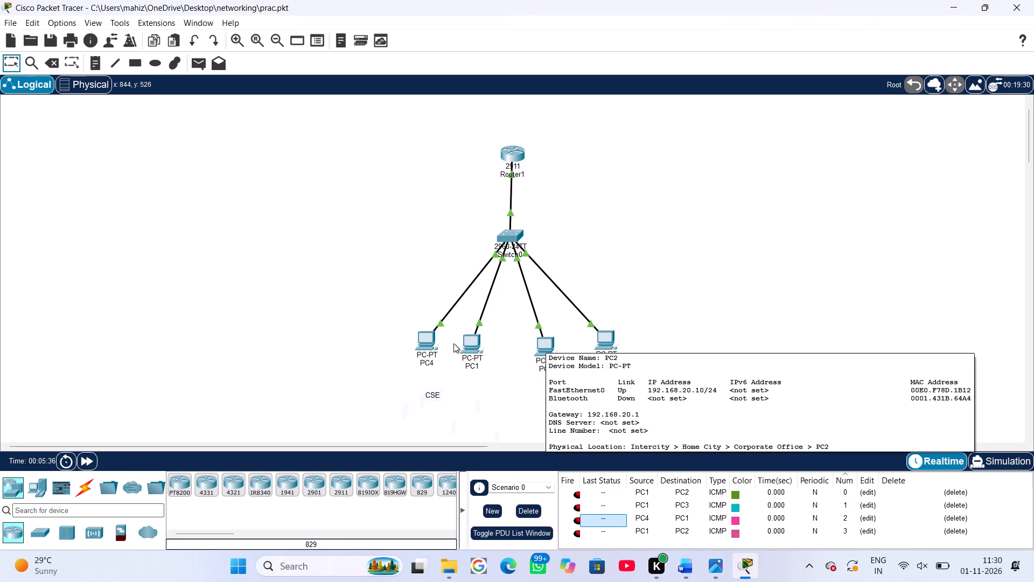
click(480, 344)
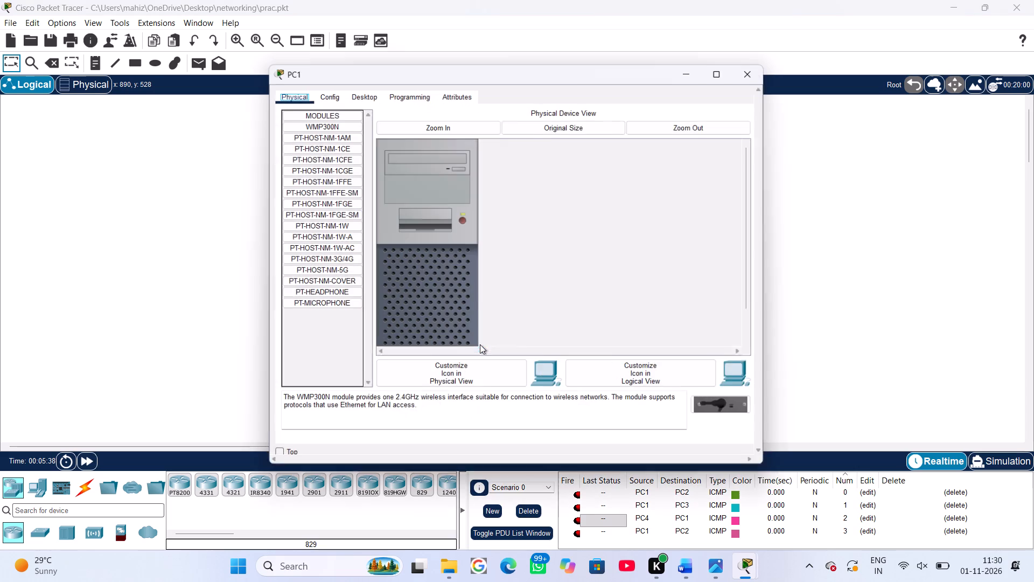
click(362, 94)
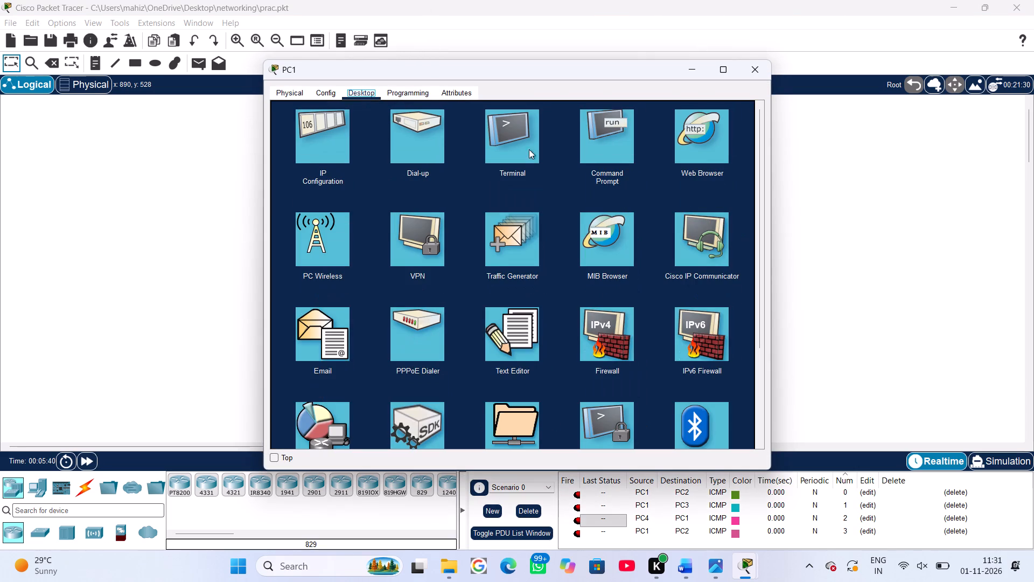
click(592, 150)
text(pinh)
key(BackSpace)
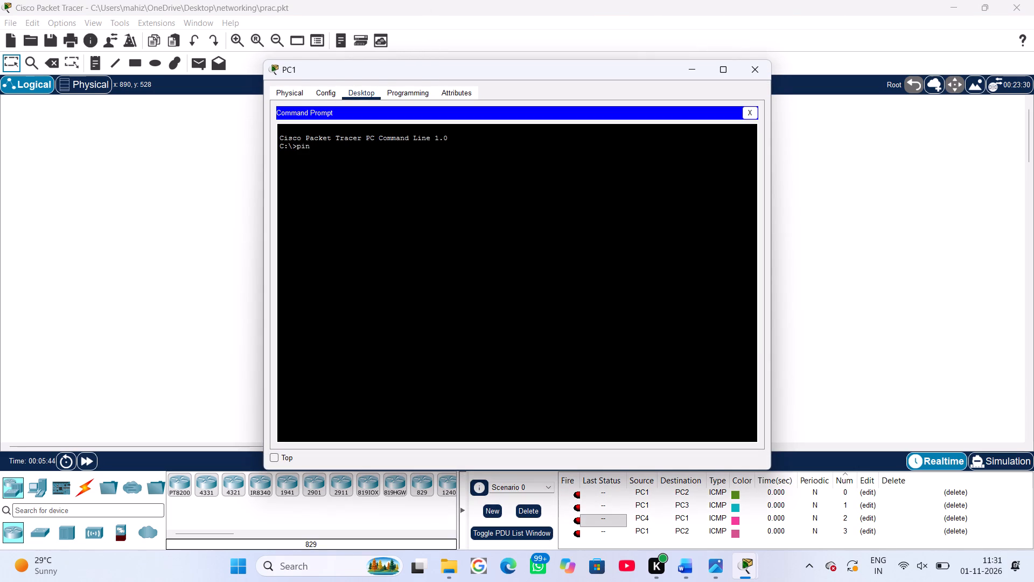
text(g 192.168.20.10)
key(Return)
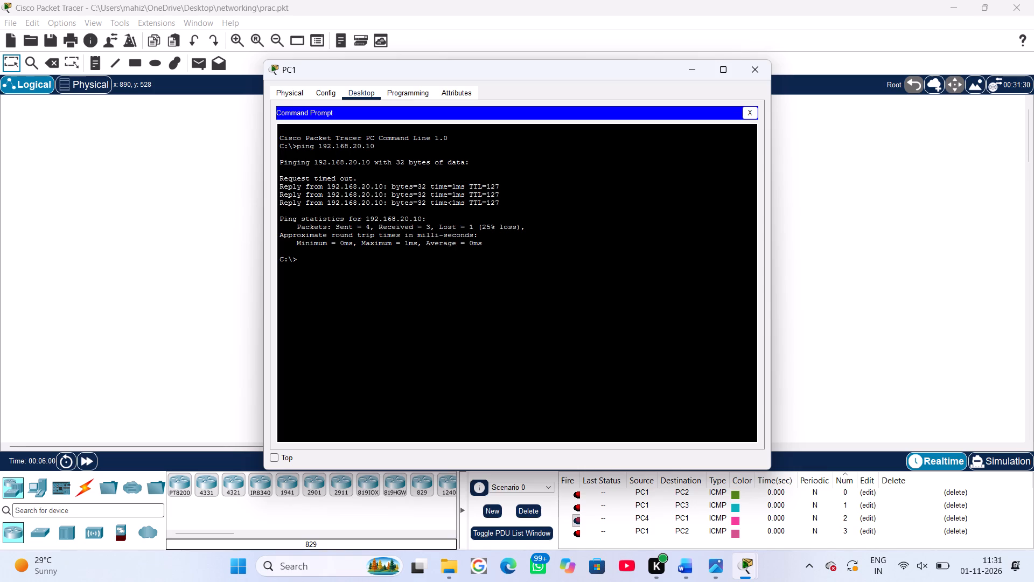
Capture a screen snip of PC1's Command Prompt covering the whole ping output.
key(Print)
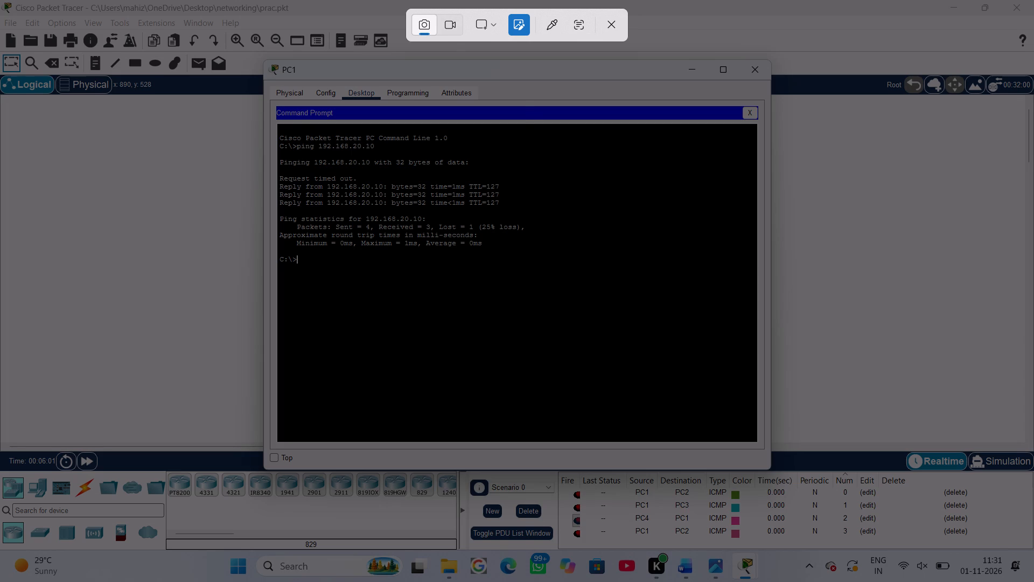
drag(267, 84, 543, 266)
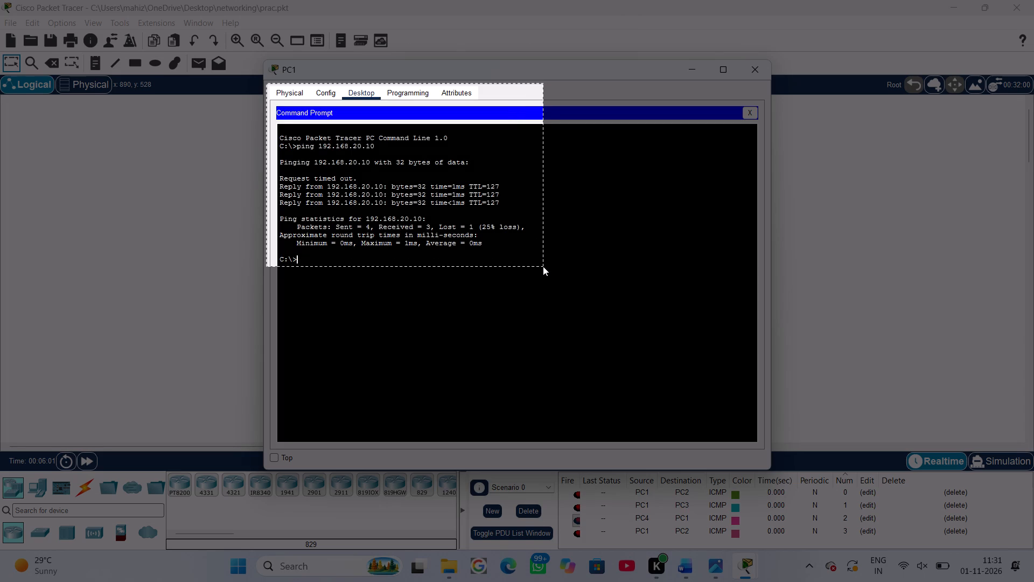
click(257, 300)
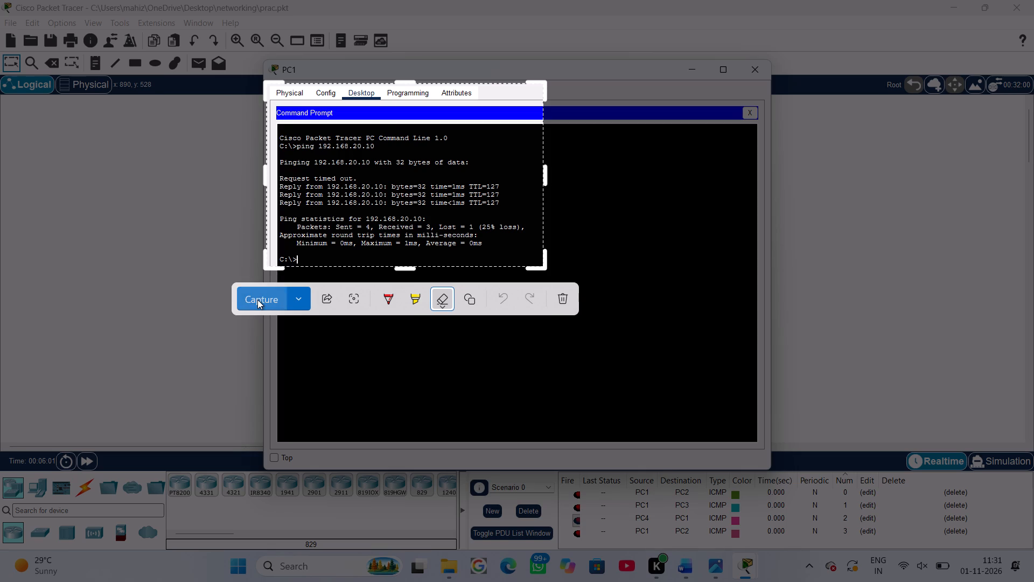
Switch to the Word report and delete the placeholder table under the SCREENSHOT 16 caption in Test 1.
click(687, 577)
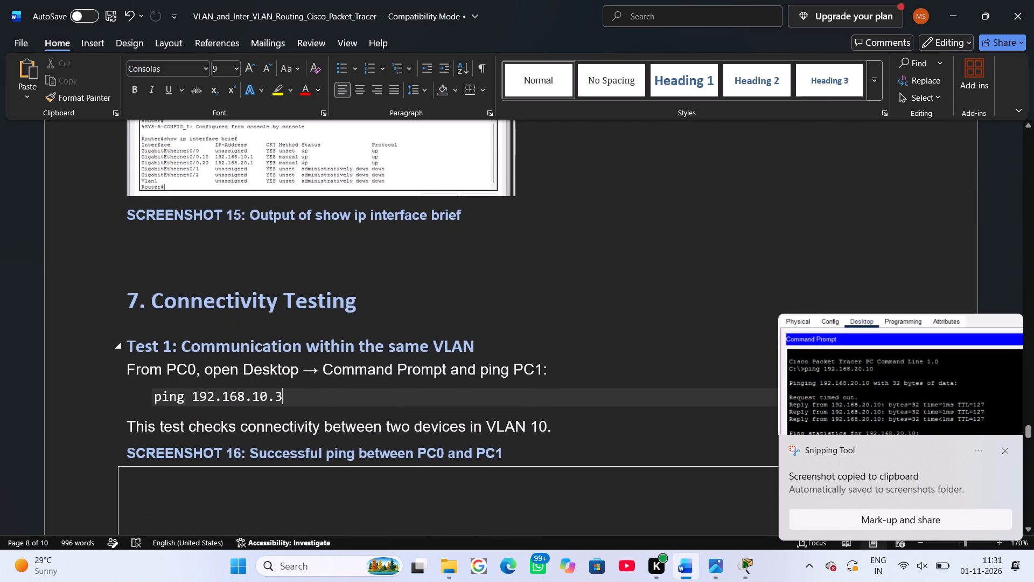
scroll(498, 360, down, 1)
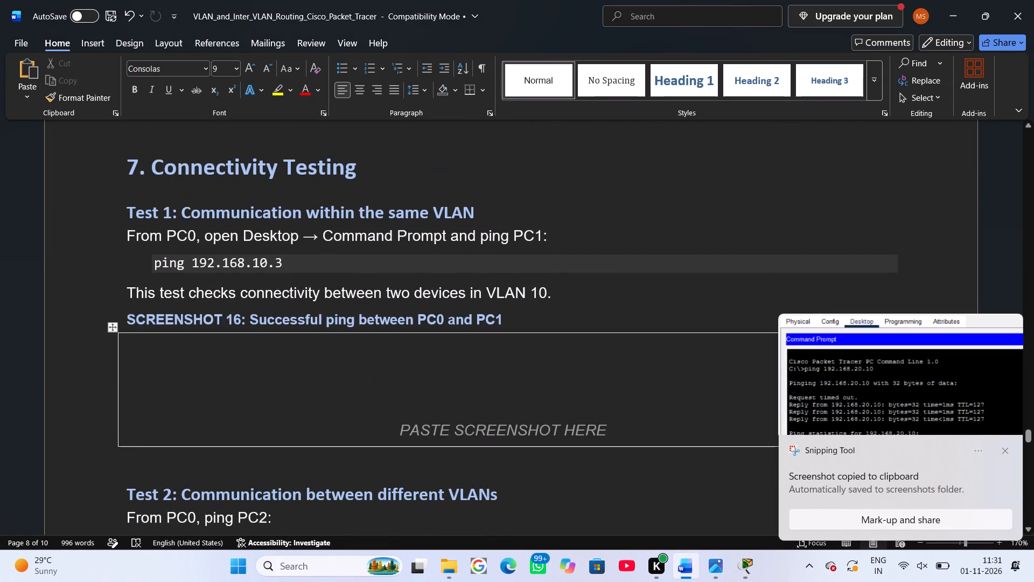
click(460, 427)
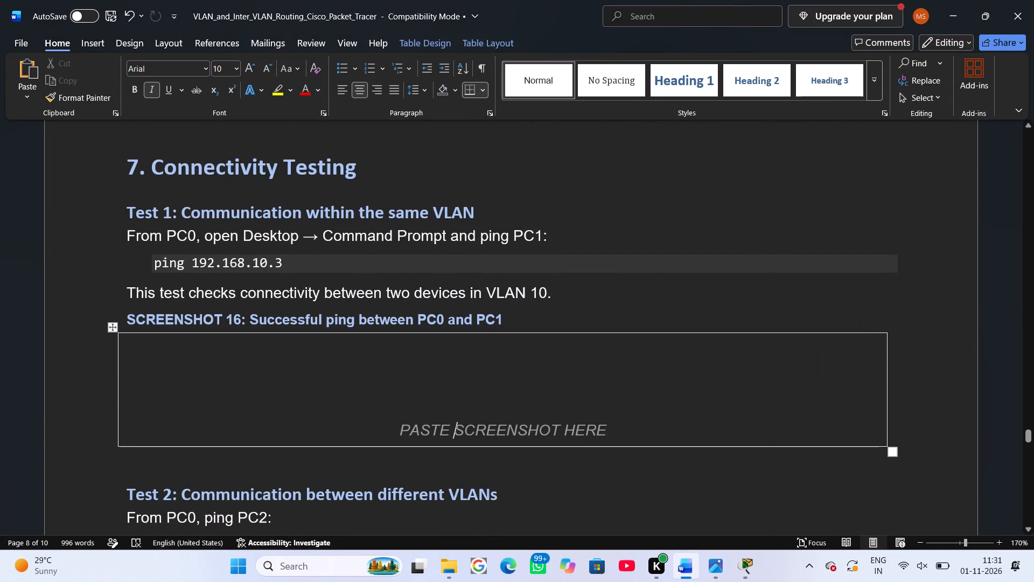
click(119, 324)
click(122, 351)
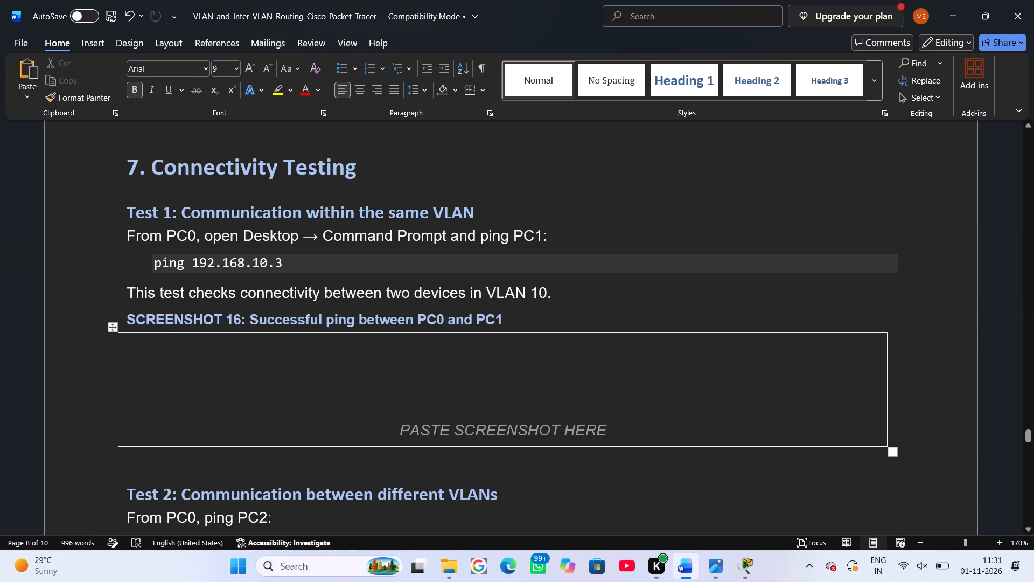
click(227, 352)
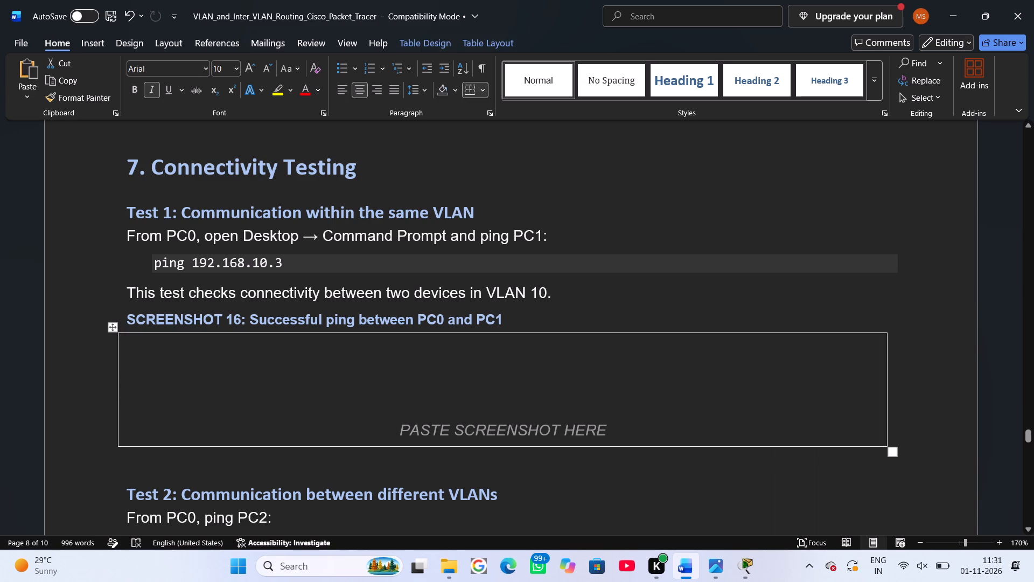
click(112, 328)
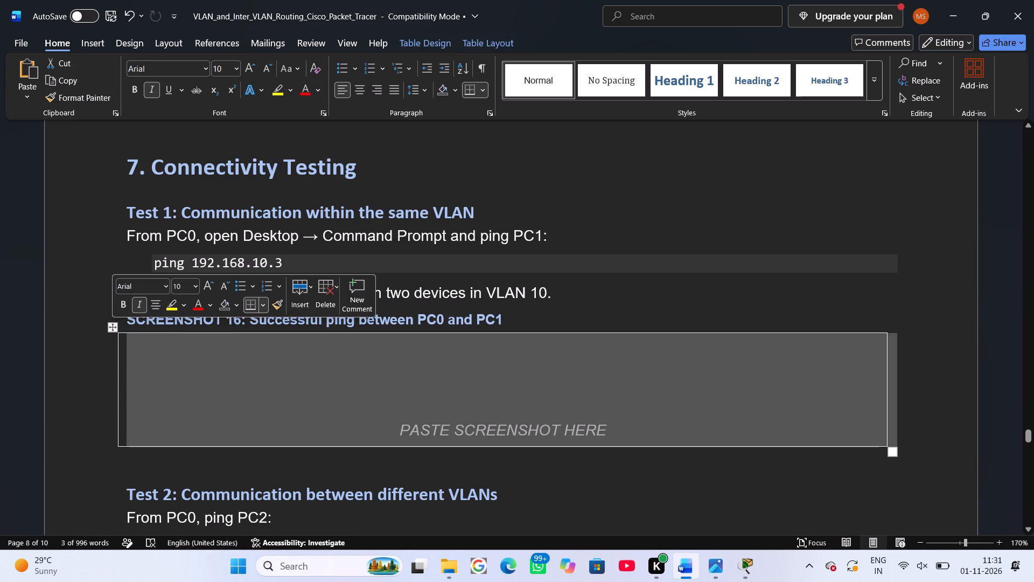
click(170, 379)
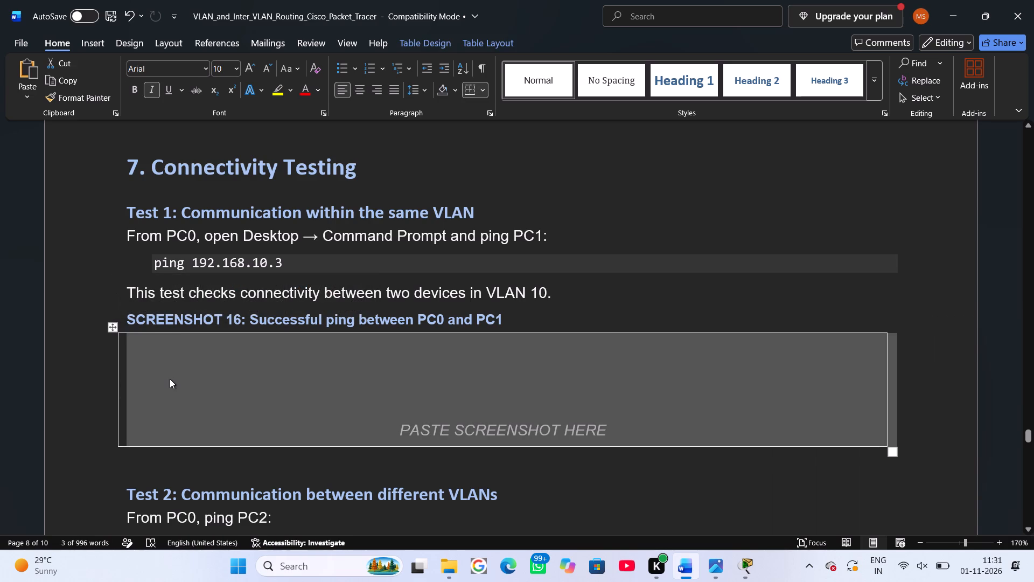
right_click(111, 327)
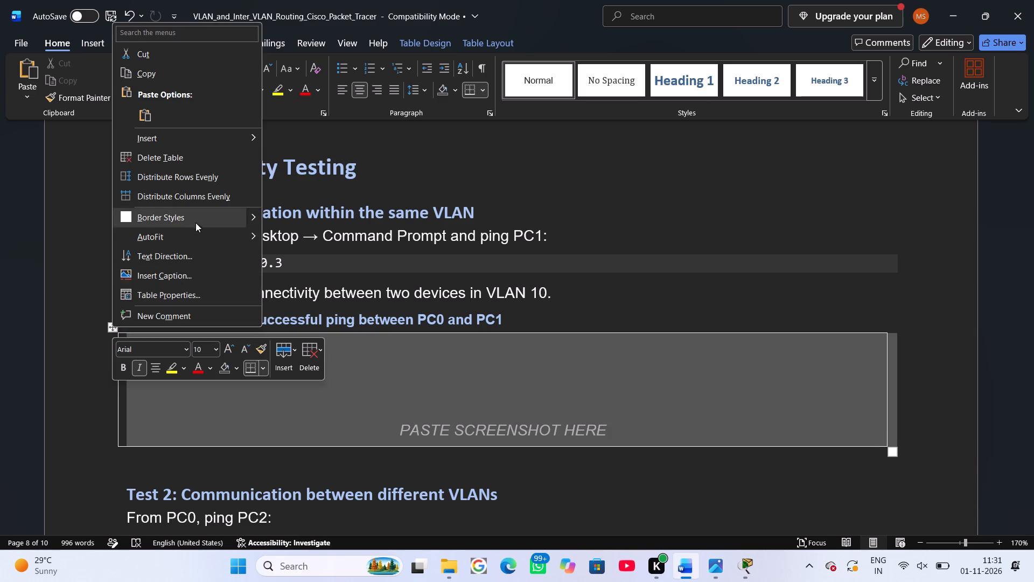
click(206, 423)
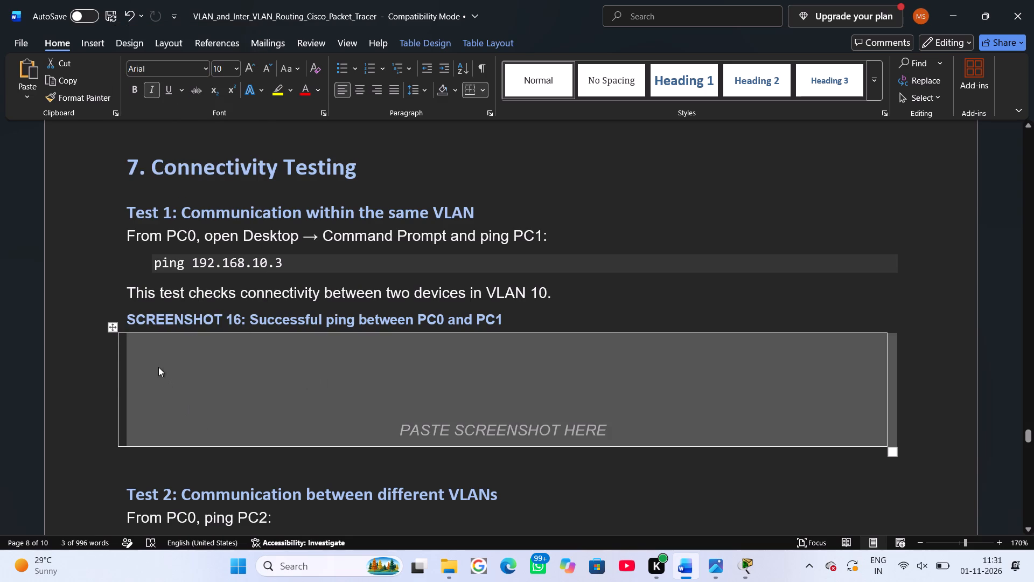
right_click(110, 327)
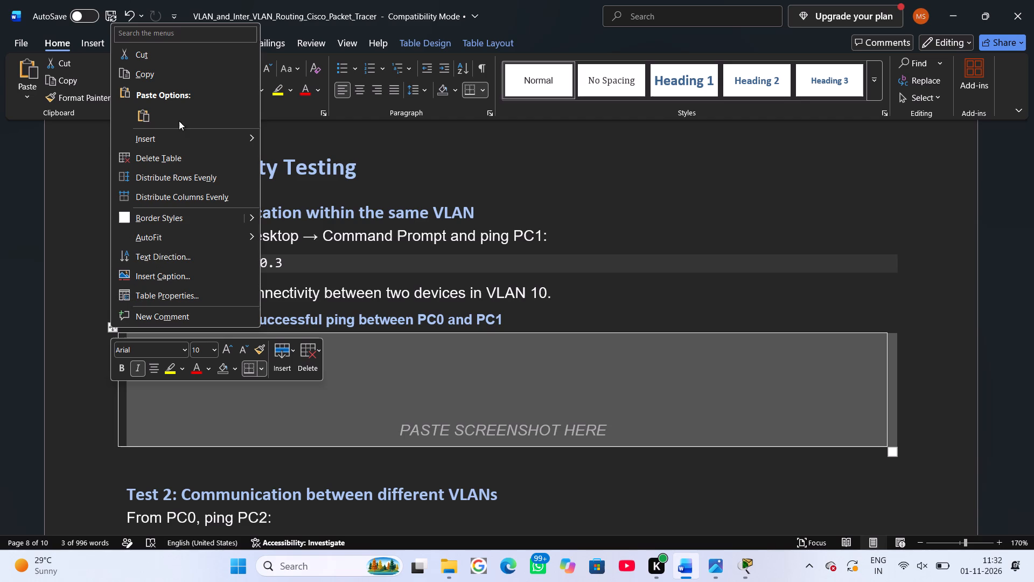
click(176, 155)
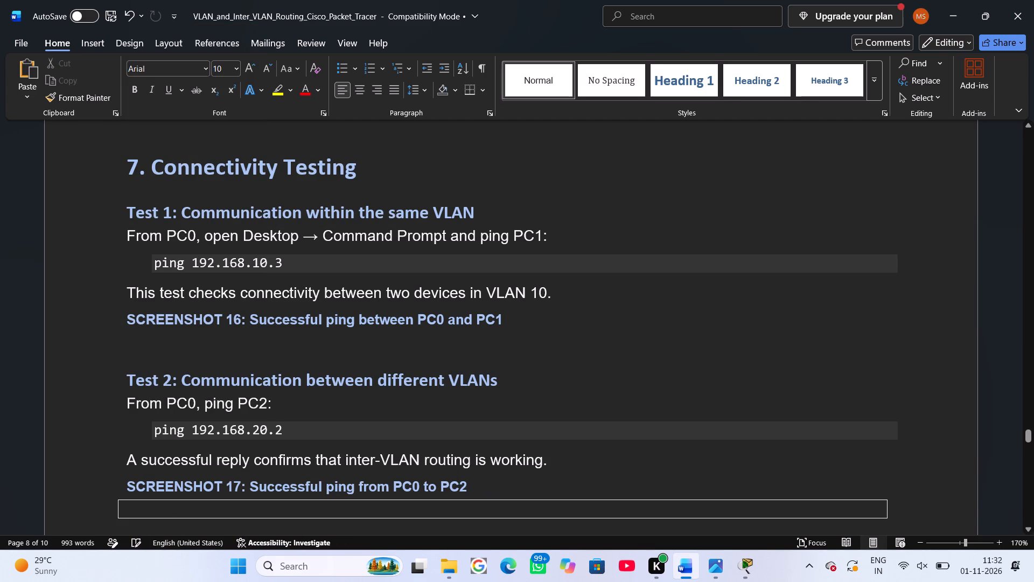
Paste the ping snip on a new line after the sentence about connectivity between two devices in VLAN 10.
click(570, 300)
key(Return)
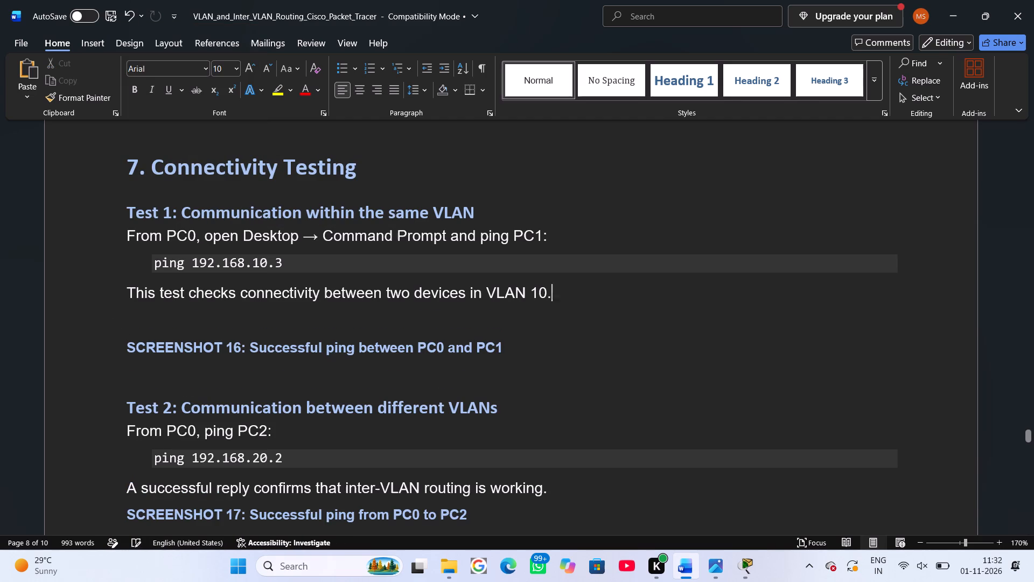
key(ctrl+v)
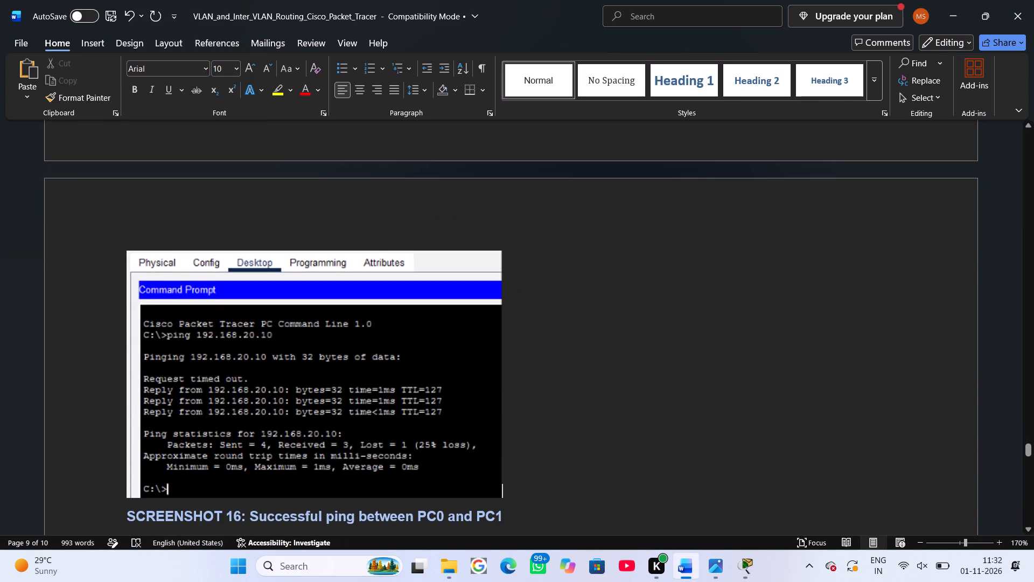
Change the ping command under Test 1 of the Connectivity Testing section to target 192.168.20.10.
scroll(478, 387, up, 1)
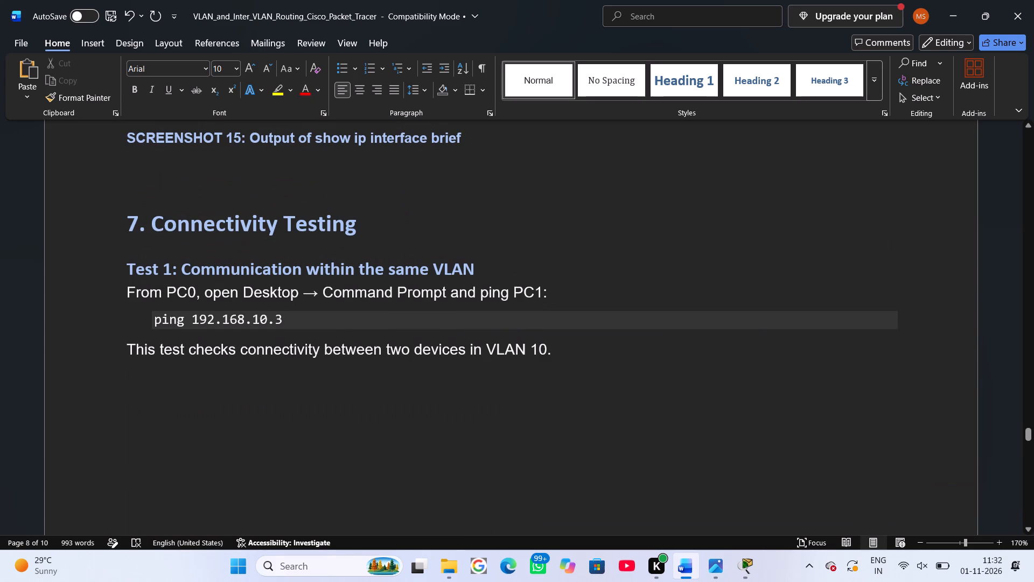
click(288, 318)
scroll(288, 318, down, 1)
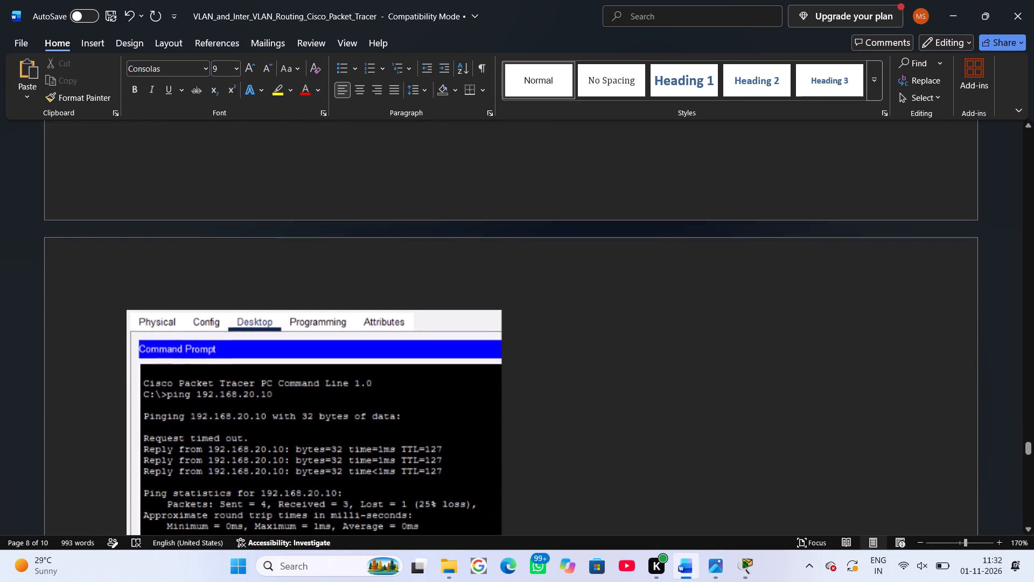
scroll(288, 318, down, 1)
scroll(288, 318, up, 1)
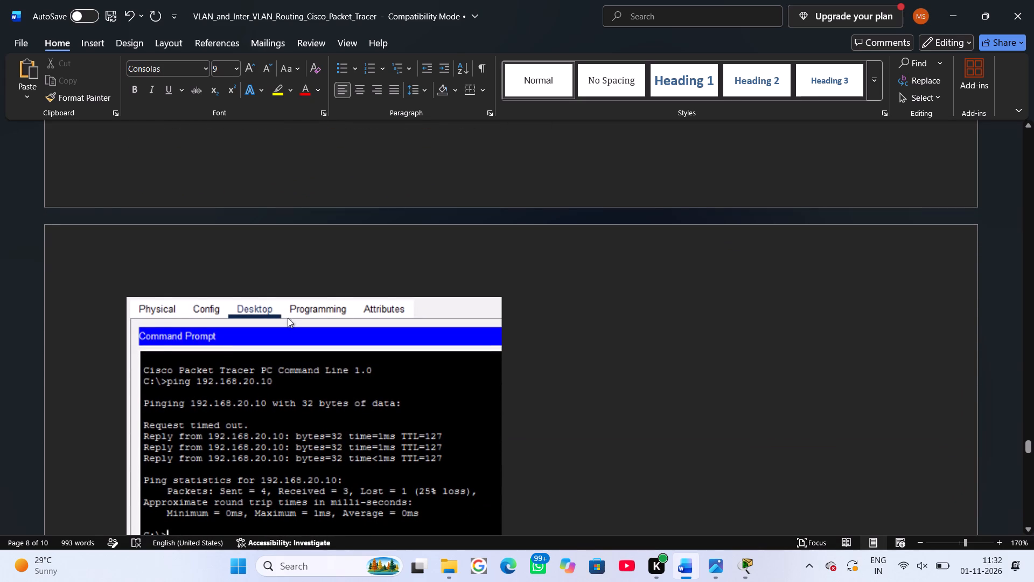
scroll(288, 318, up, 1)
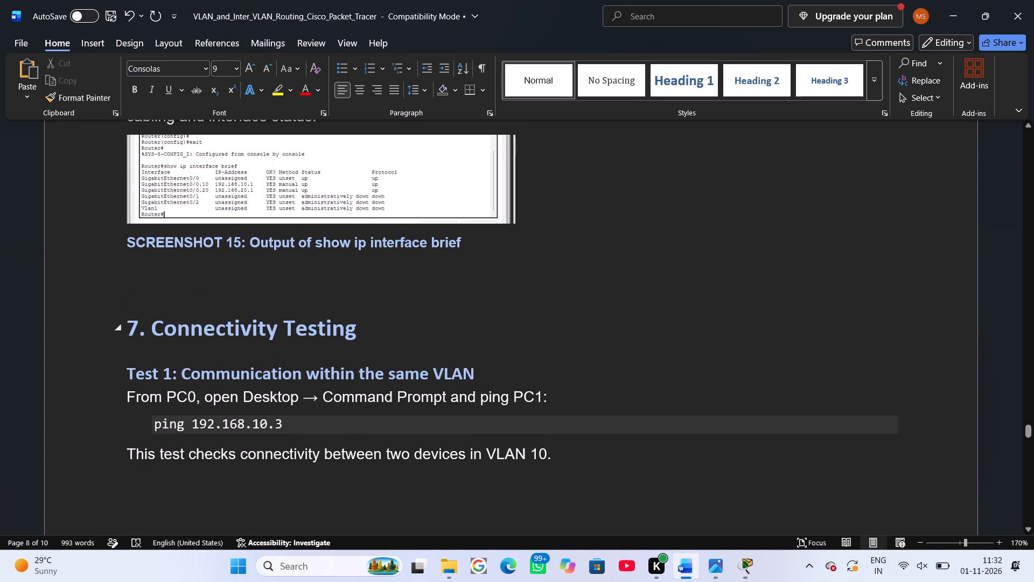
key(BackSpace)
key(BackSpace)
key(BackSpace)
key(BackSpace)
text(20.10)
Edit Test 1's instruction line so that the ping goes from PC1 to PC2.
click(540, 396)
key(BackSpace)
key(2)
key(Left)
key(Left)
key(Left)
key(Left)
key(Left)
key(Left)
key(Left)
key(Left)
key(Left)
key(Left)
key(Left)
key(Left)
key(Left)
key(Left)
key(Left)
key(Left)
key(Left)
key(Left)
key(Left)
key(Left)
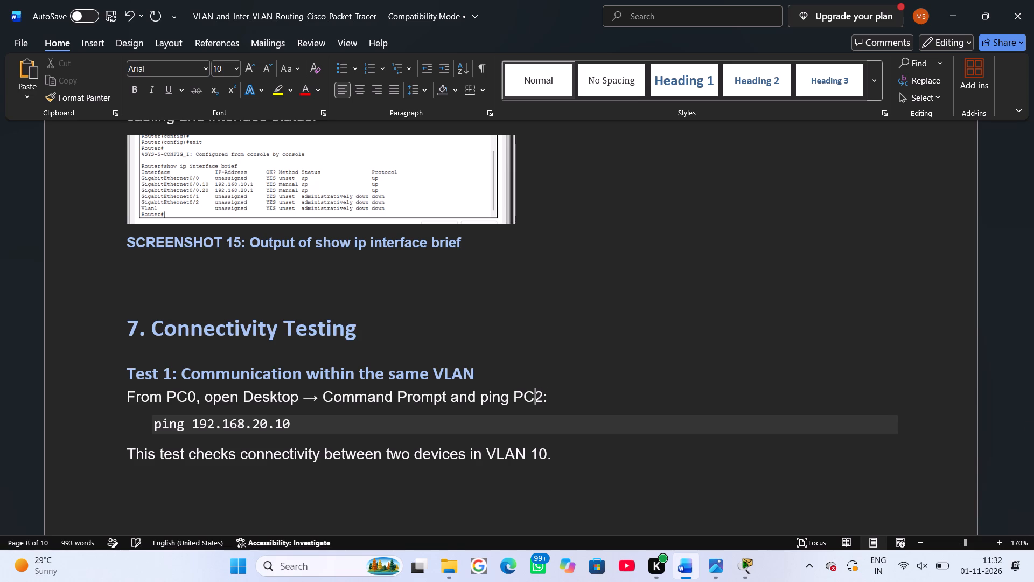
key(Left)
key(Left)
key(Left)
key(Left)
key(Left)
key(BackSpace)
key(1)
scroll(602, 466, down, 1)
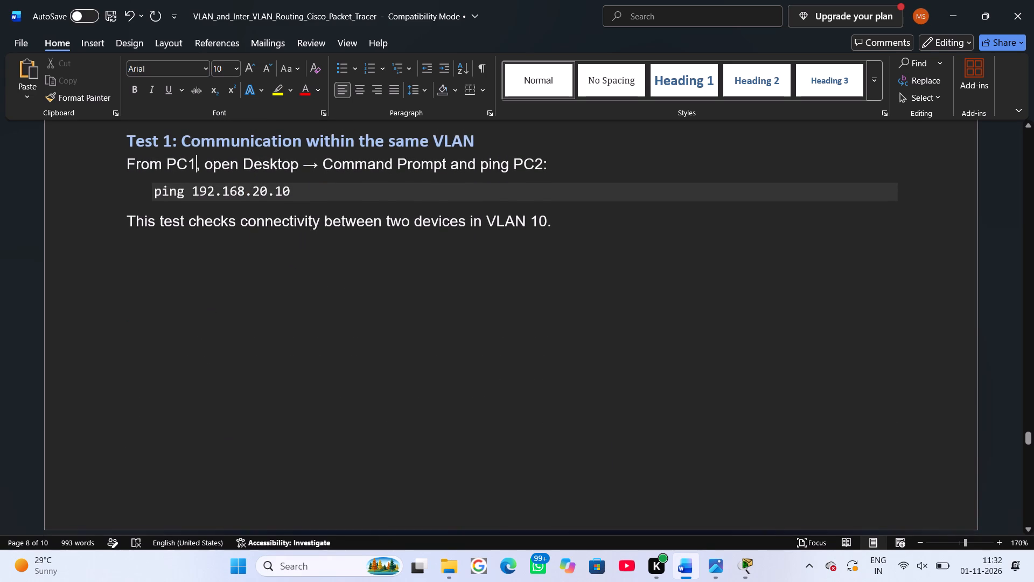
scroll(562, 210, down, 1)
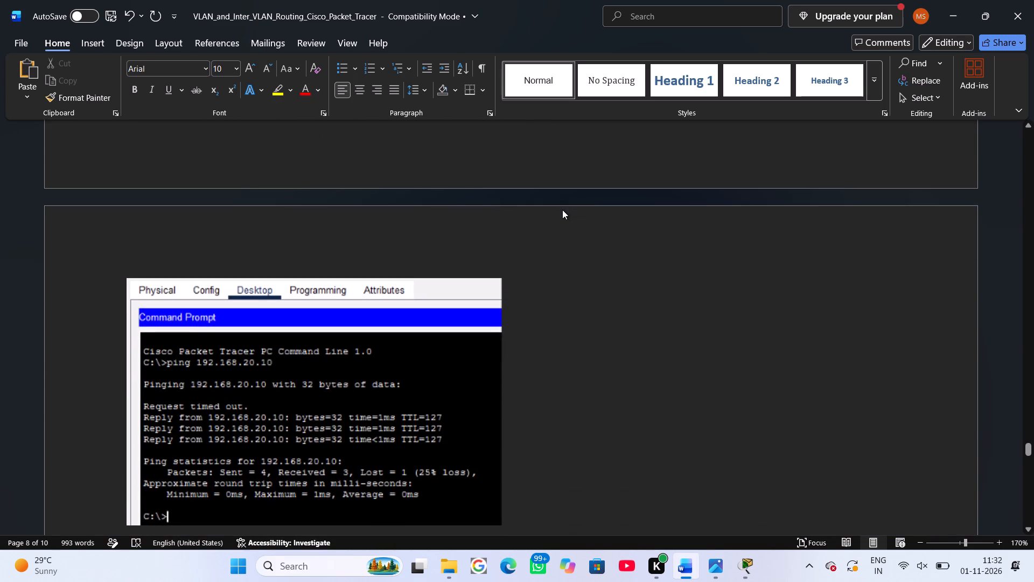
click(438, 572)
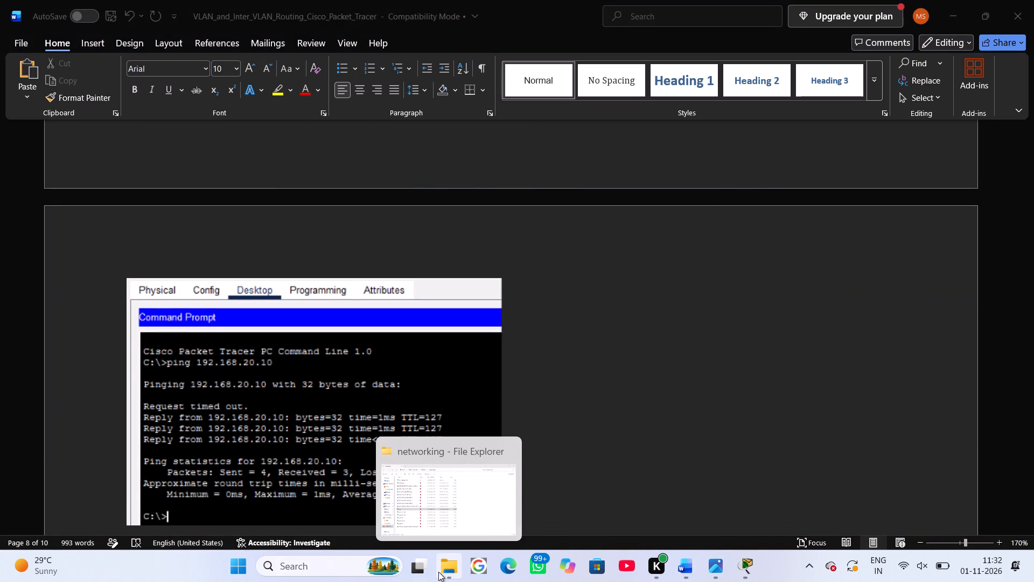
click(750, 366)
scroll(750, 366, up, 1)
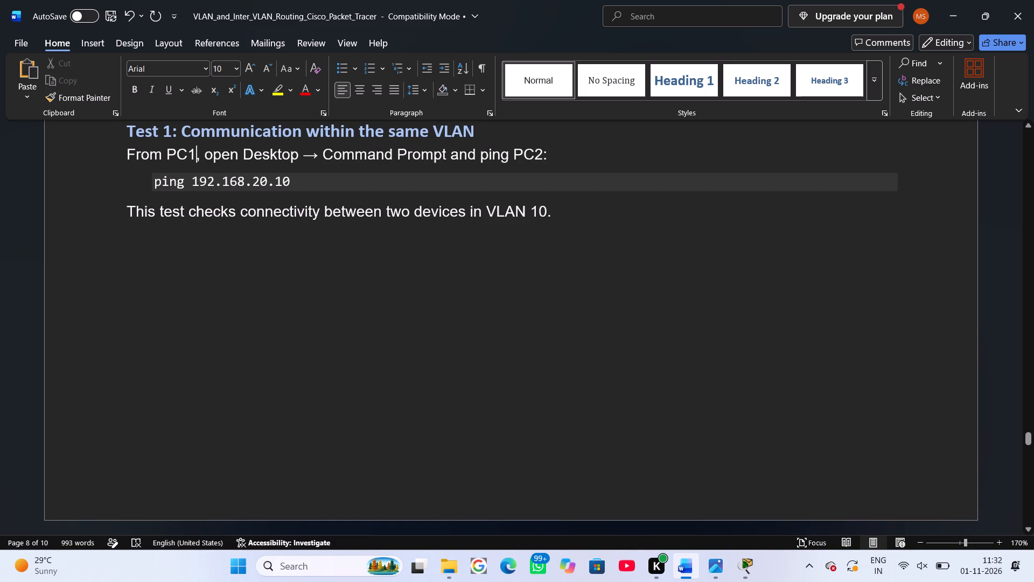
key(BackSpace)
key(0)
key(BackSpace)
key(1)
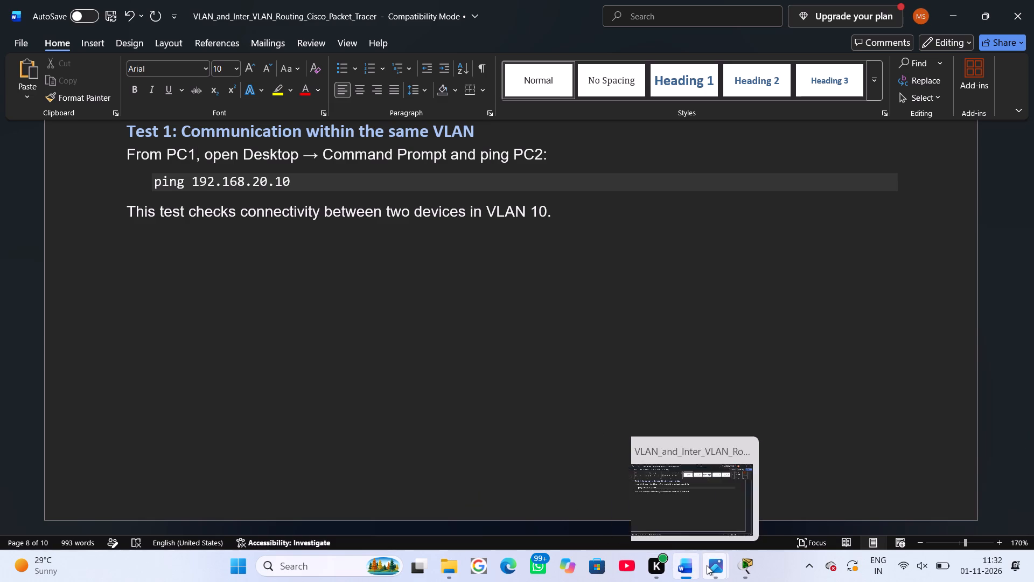
Switch to PC1's Command Prompt in Packet Tracer, ping 192.168.10.11, and close the PC1 window.
click(743, 560)
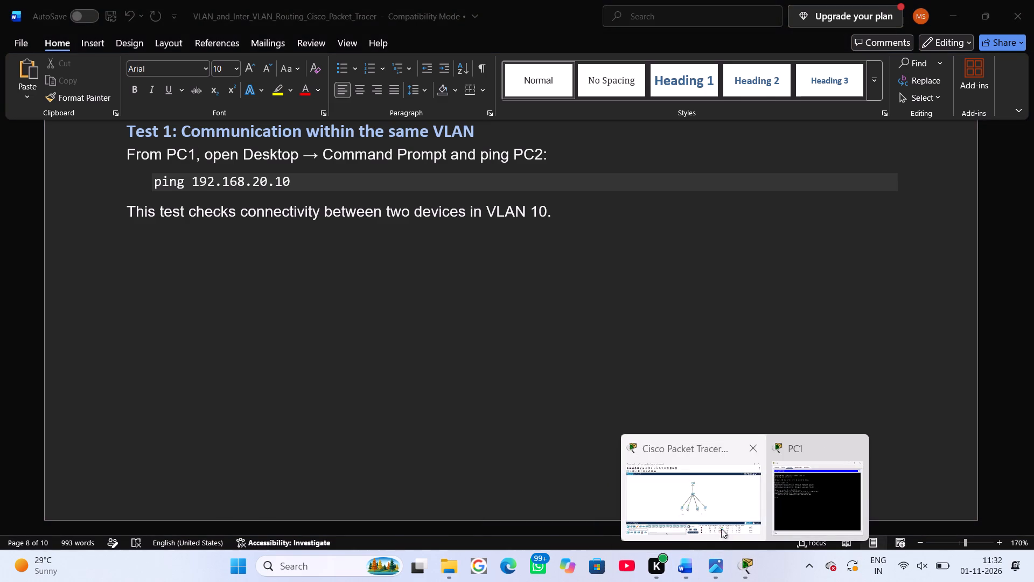
click(791, 497)
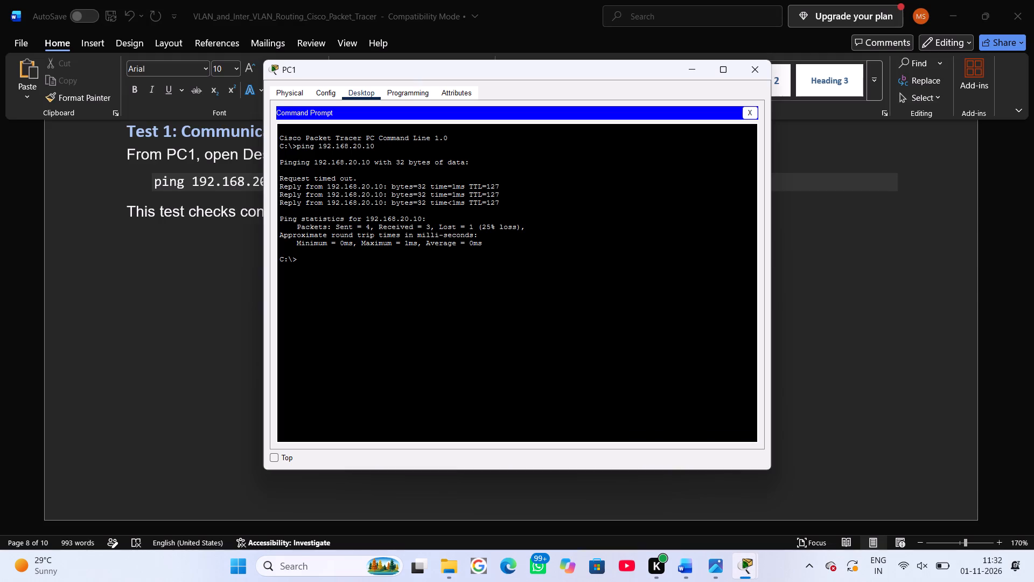
key(Up)
key(Left)
key(Left)
key(Left)
key(Left)
key(BackSpace)
key(1)
key(Right)
key(Right)
key(Right)
key(Right)
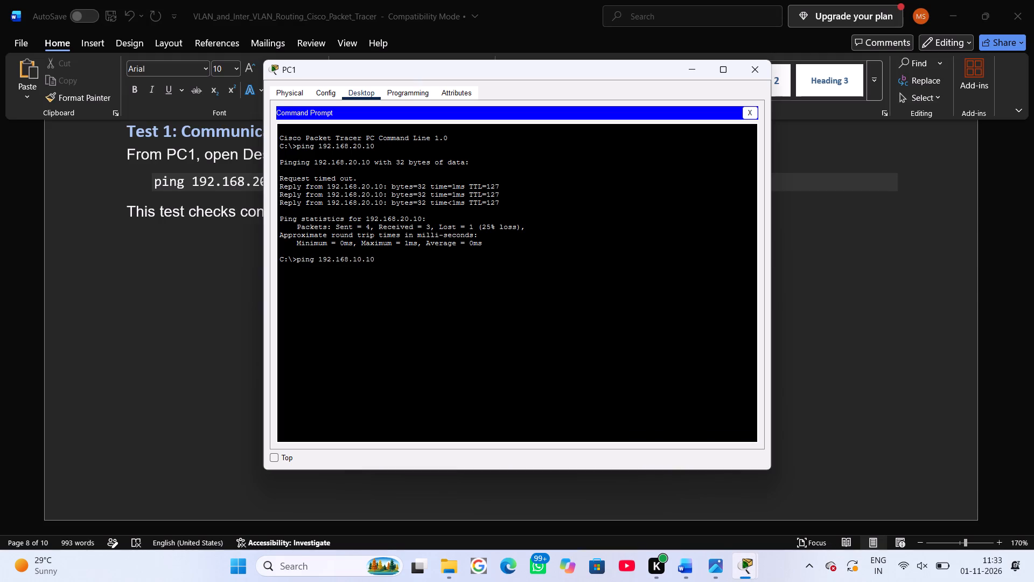
key(BackSpace)
key(1)
key(Return)
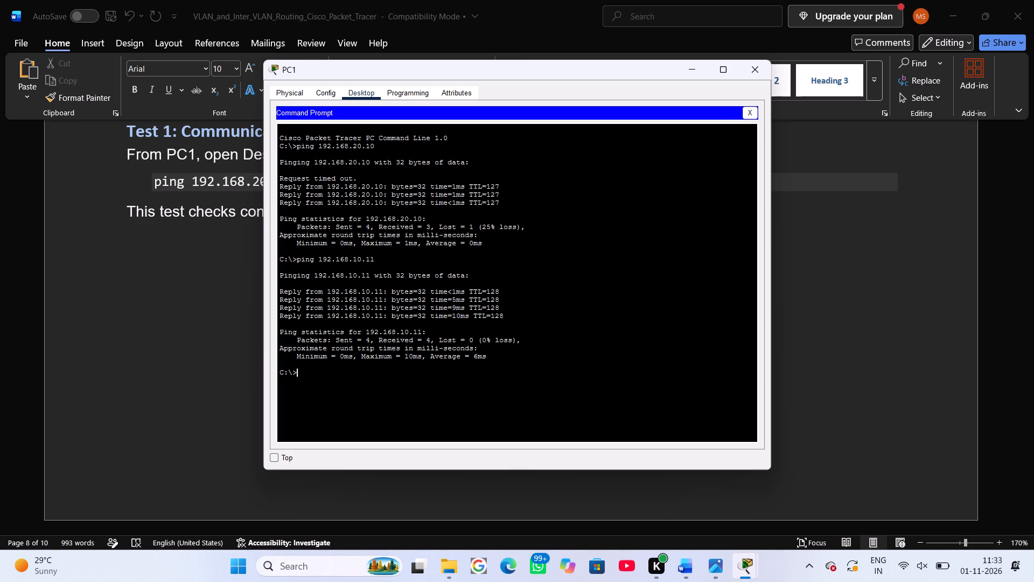
key(Print)
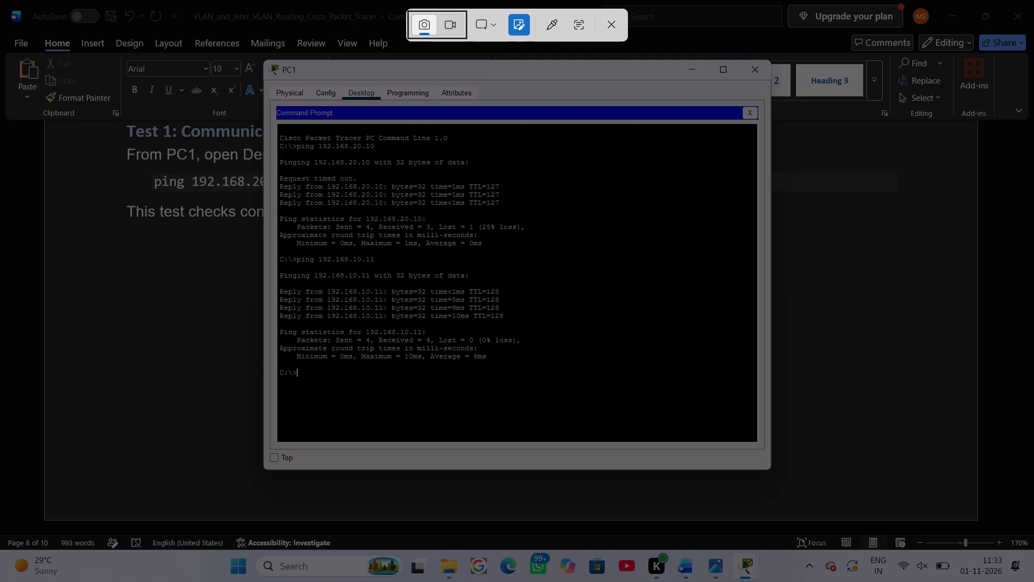
click(604, 31)
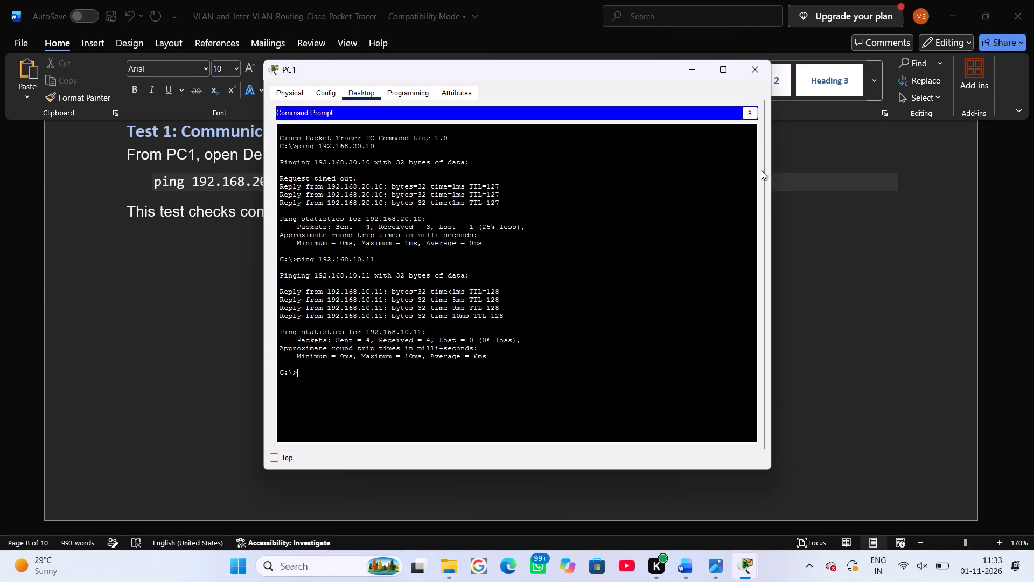
click(747, 110)
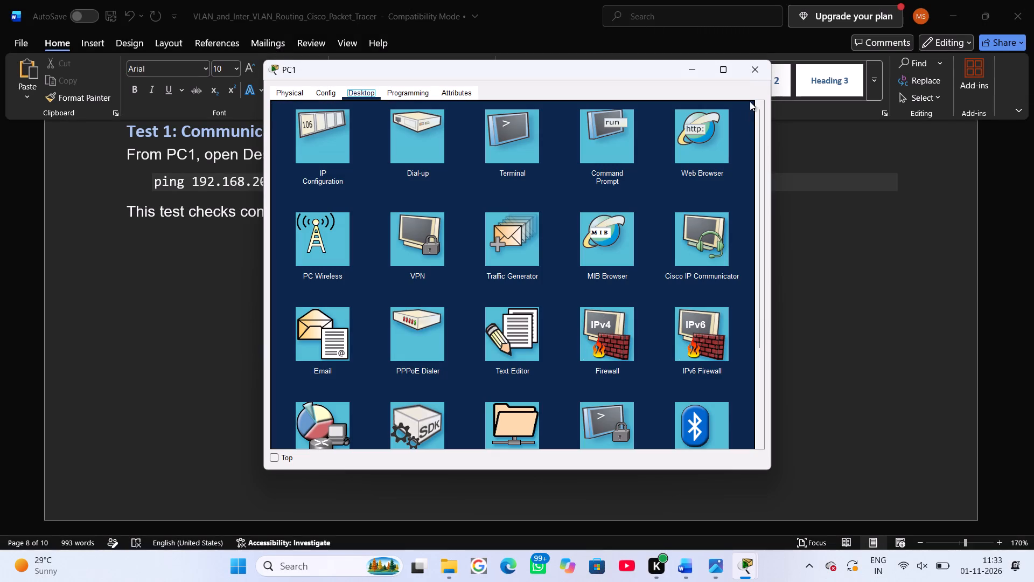
click(760, 69)
Change the ping command under Test 1 in the Word report to target 192.168.10.11.
scroll(579, 276, up, 1)
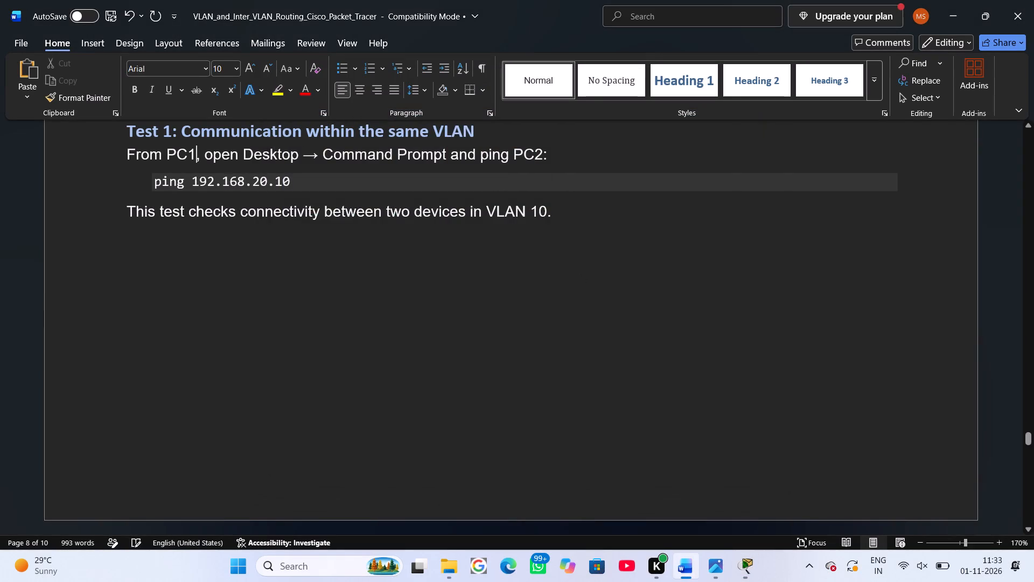
scroll(579, 276, up, 1)
click(302, 341)
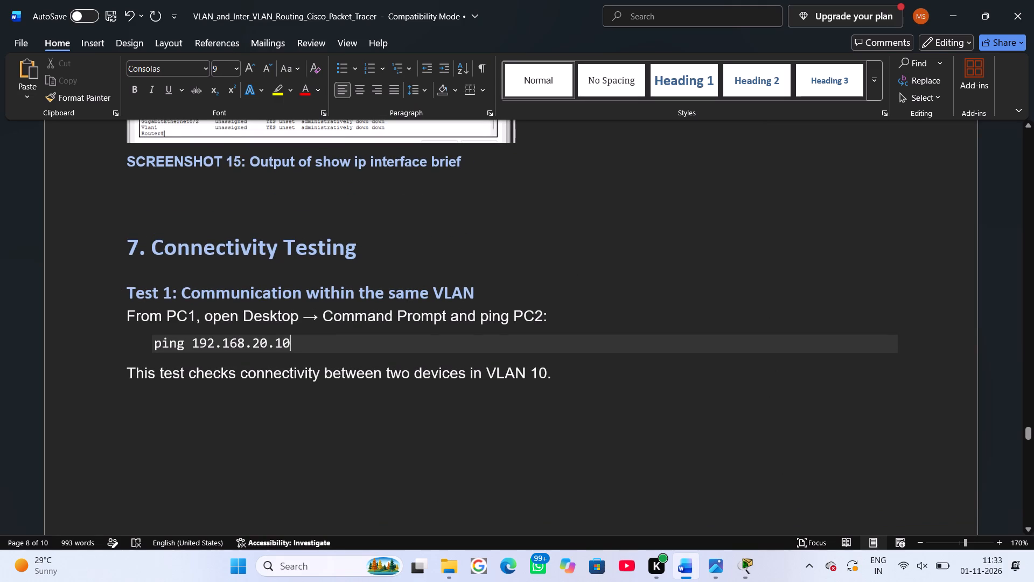
key(BackSpace)
key(1)
key(Left)
key(Left)
key(Left)
key(Left)
key(Left)
key(Right)
key(BackSpace)
key(1)
Edit Test 1's instruction line so that the ping goes from PC0 to PC1.
click(194, 317)
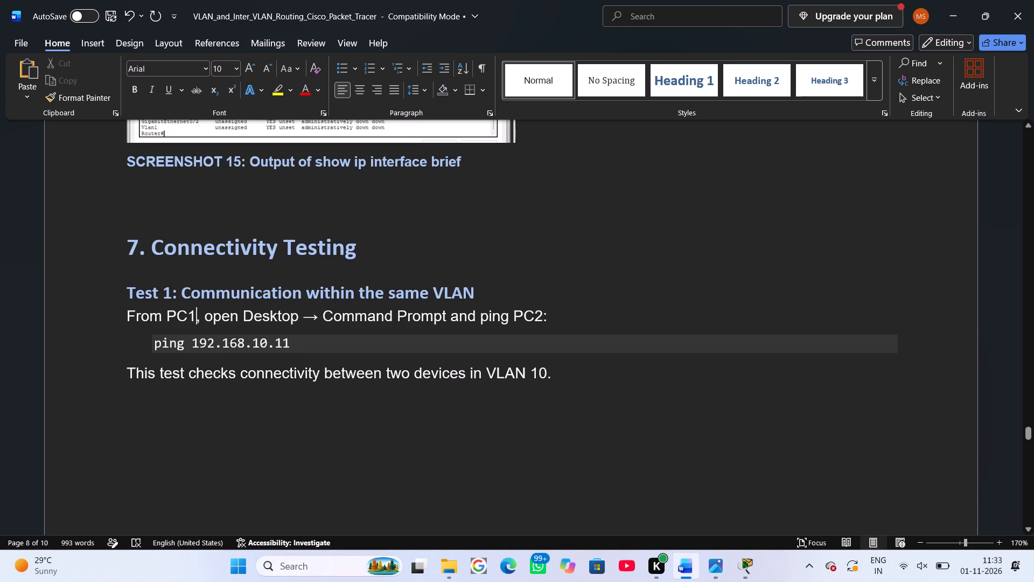
key(BackSpace)
key(0)
key(Right)
key(Right)
key(Right)
key(Right)
key(Right)
key(Right)
key(Right)
key(Right)
key(Right)
key(Right)
key(Right)
key(Right)
key(Right)
key(Right)
key(Right)
key(Right)
key(Right)
key(Right)
key(Right)
key(Right)
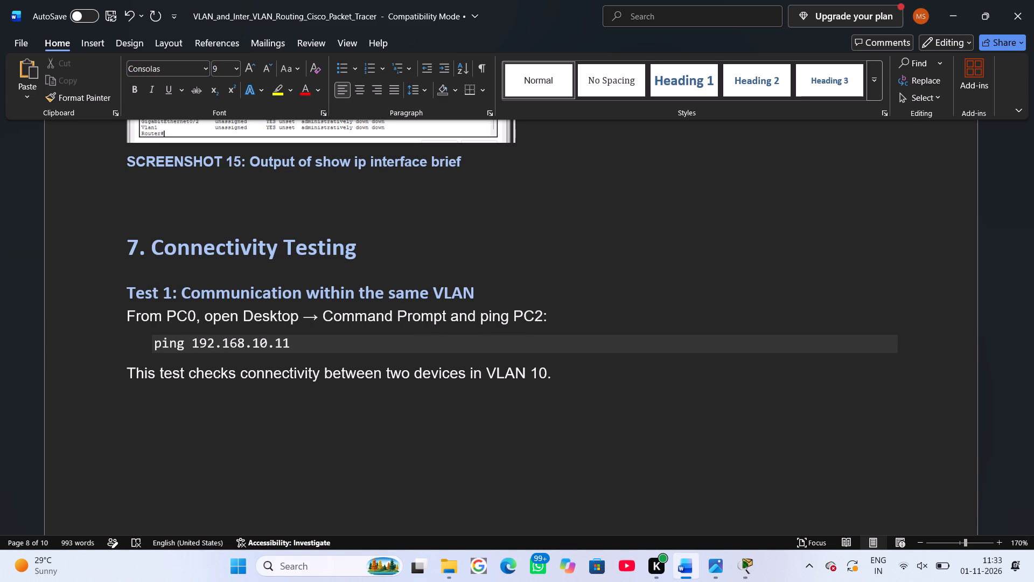
click(543, 311)
key(BackSpace)
key(1)
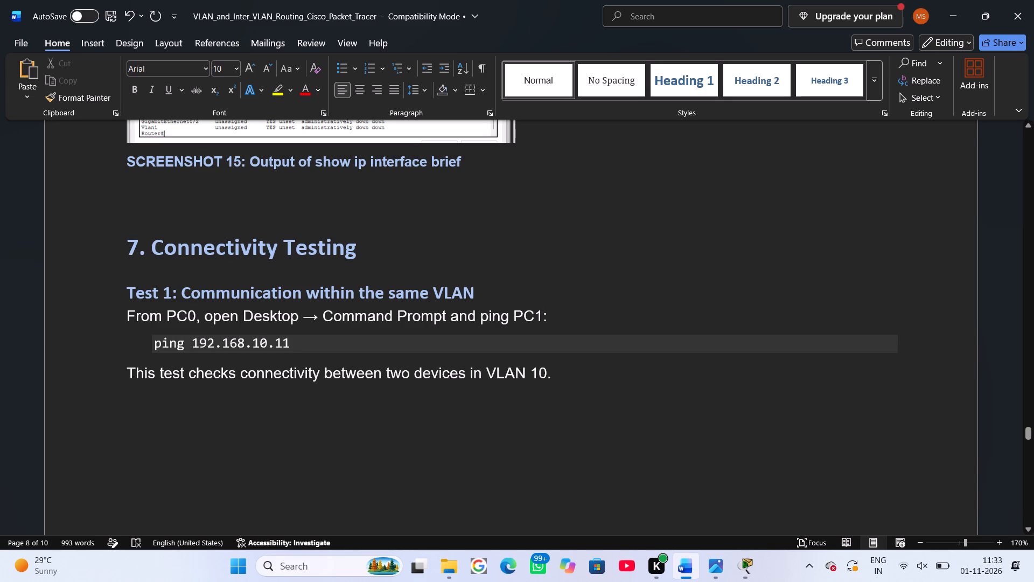
Switch to Packet Tracer, open PC4's Command Prompt, and ping 192.168.10.11.
scroll(498, 425, down, 1)
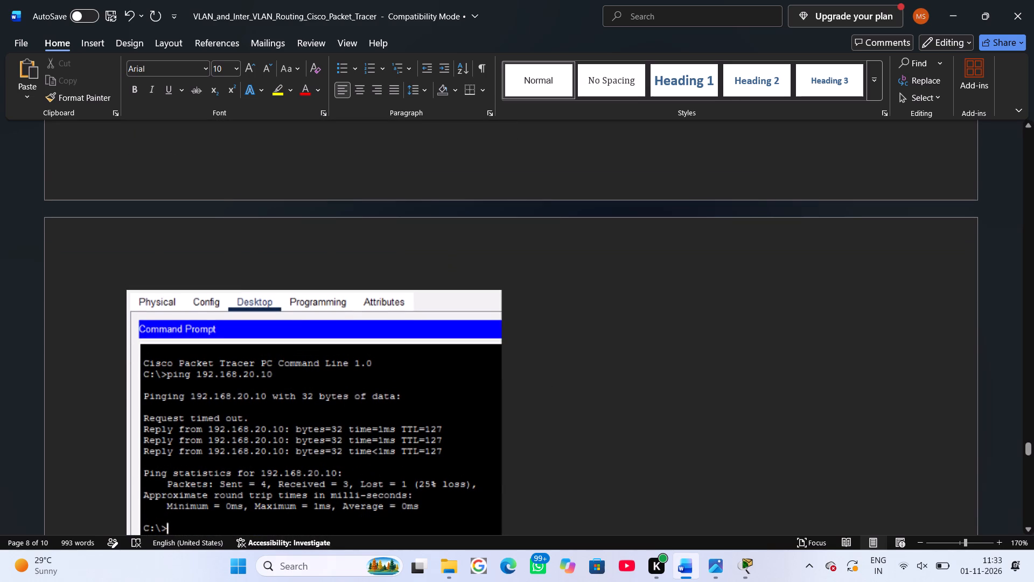
click(444, 567)
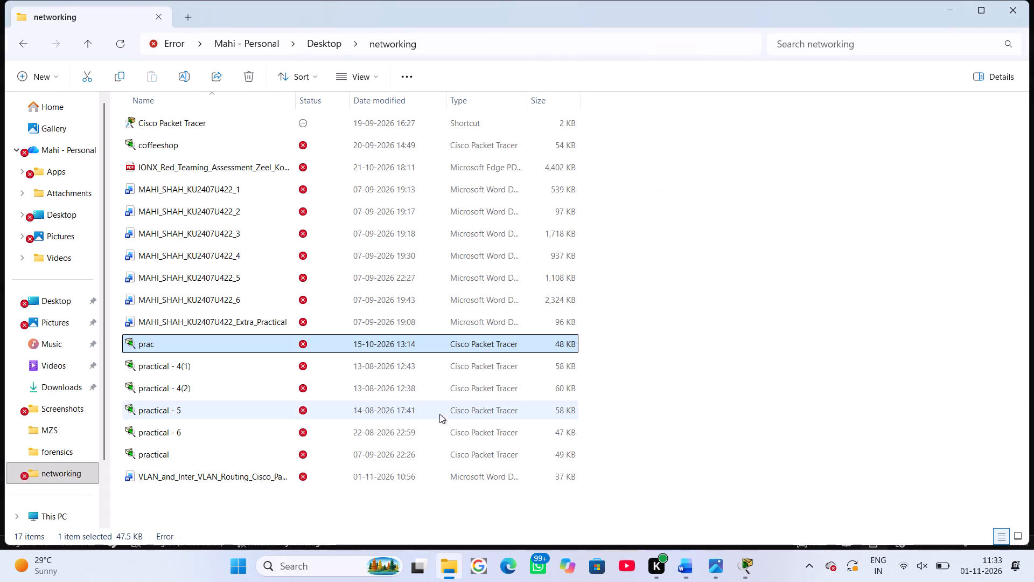
click(732, 570)
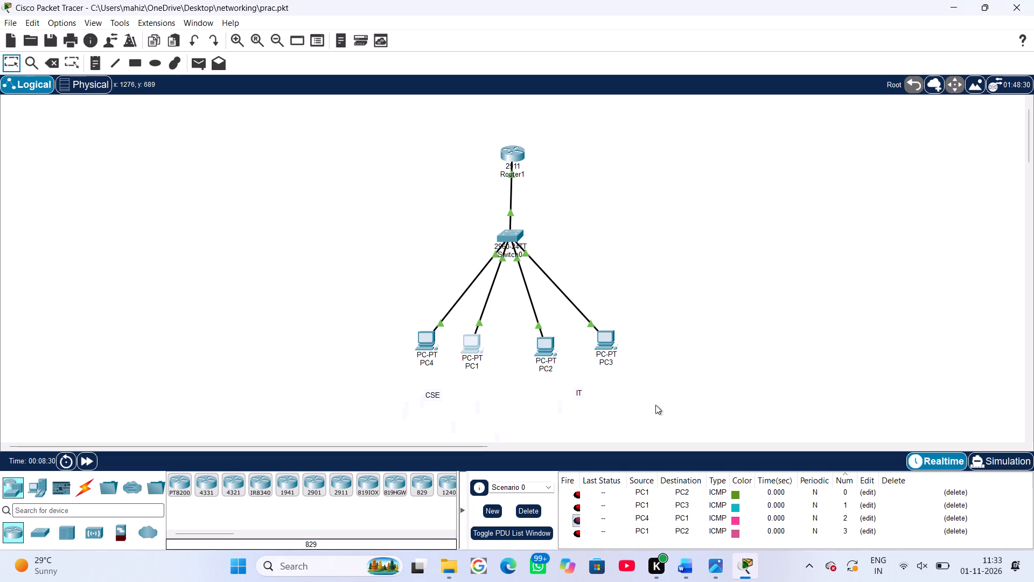
click(430, 337)
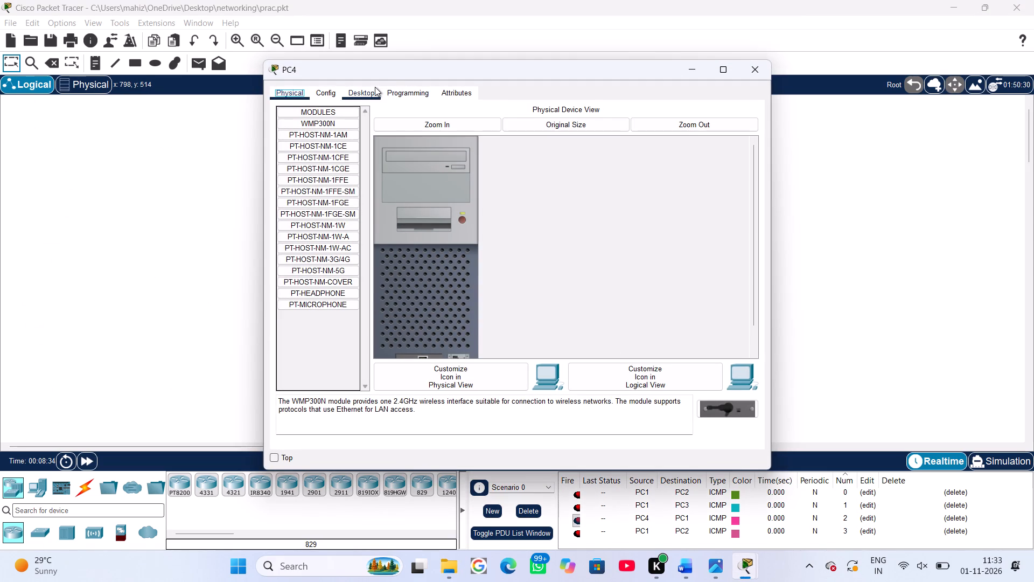
click(375, 87)
click(593, 133)
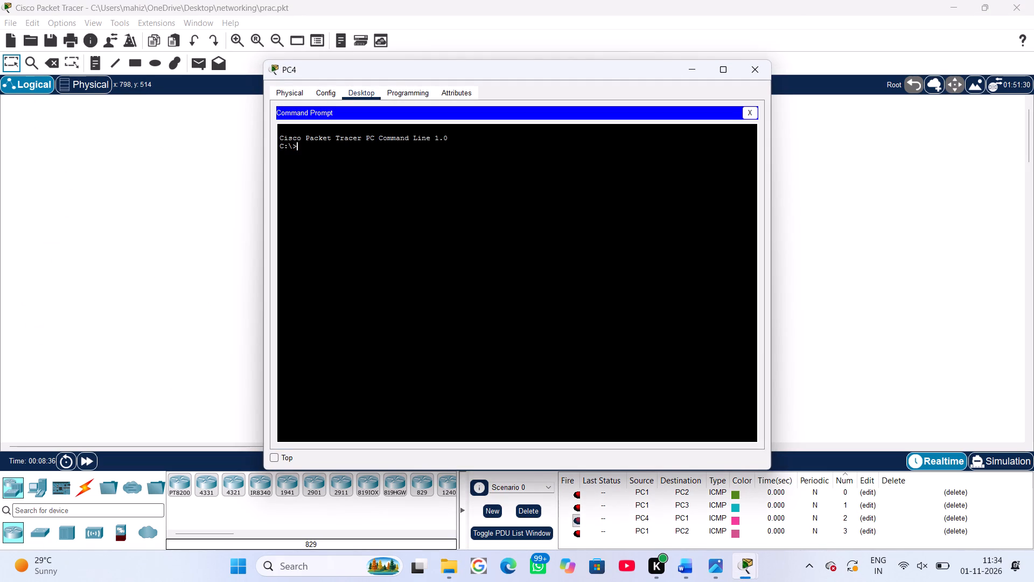
text(ping 192.168.10.11)
key(Return)
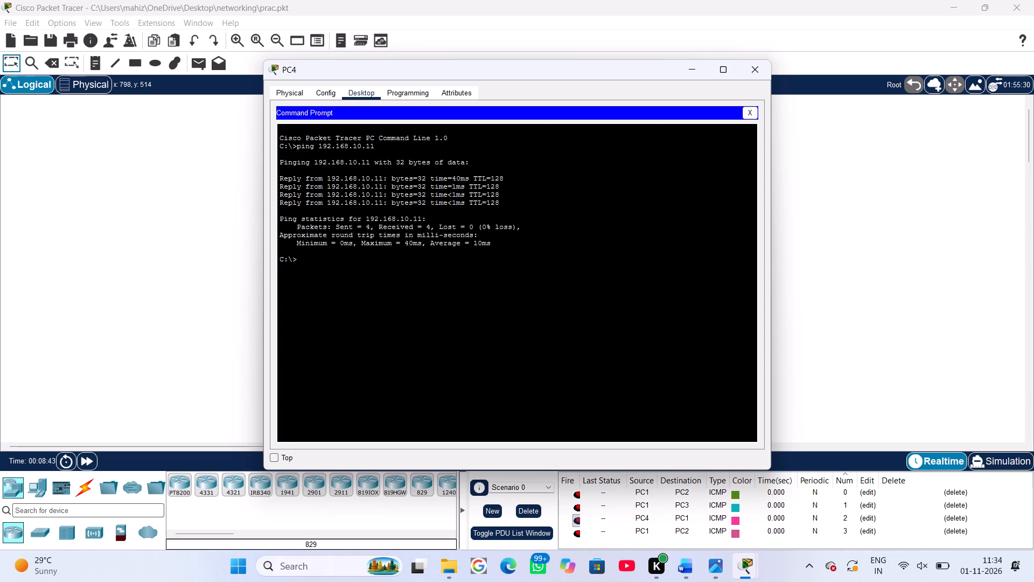
Capture PC4's ping output and use it in the Word report to replace the ping picture above the Screenshot 16 caption.
key(Print)
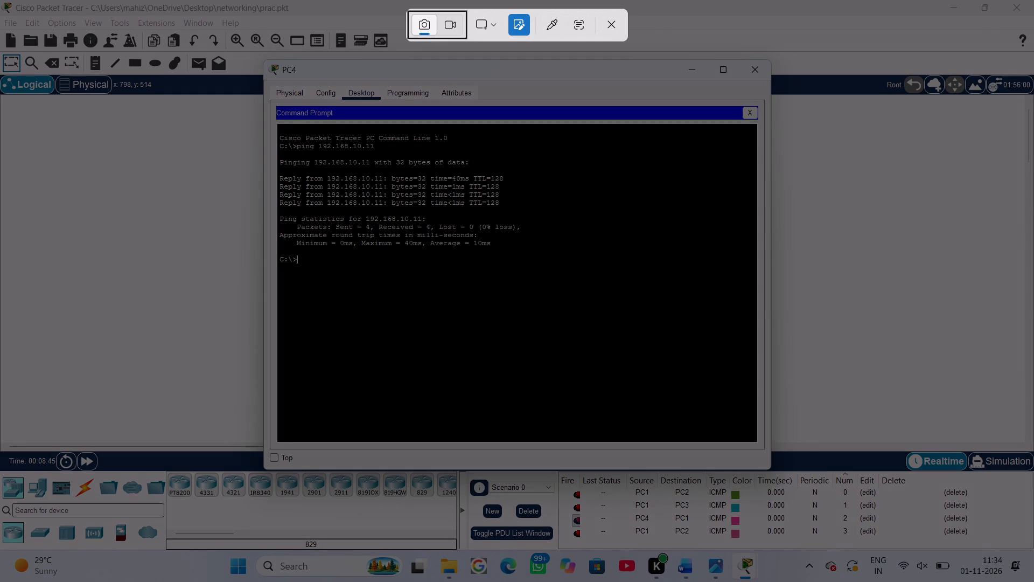
drag(269, 84, 561, 278)
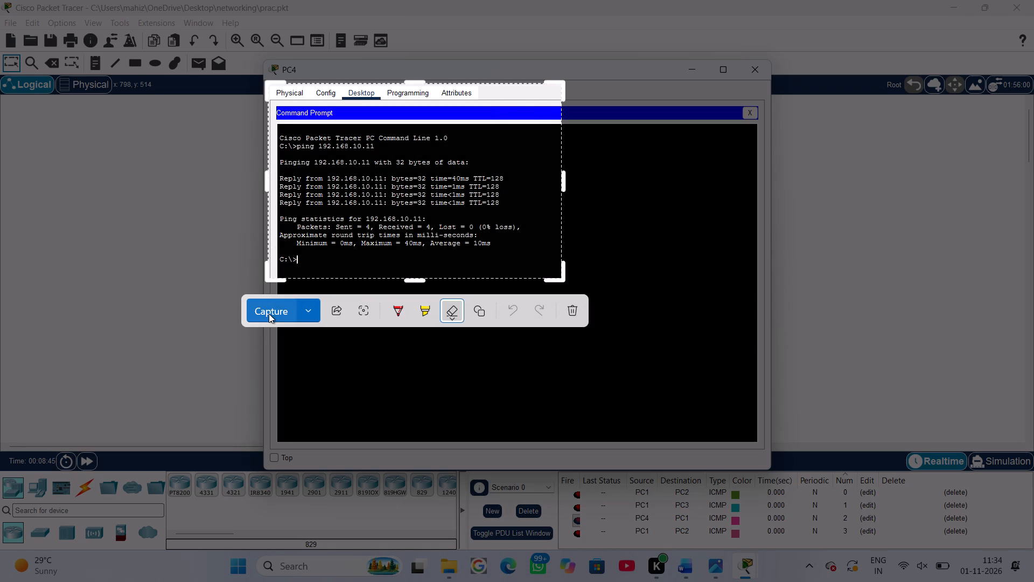
click(269, 314)
click(687, 575)
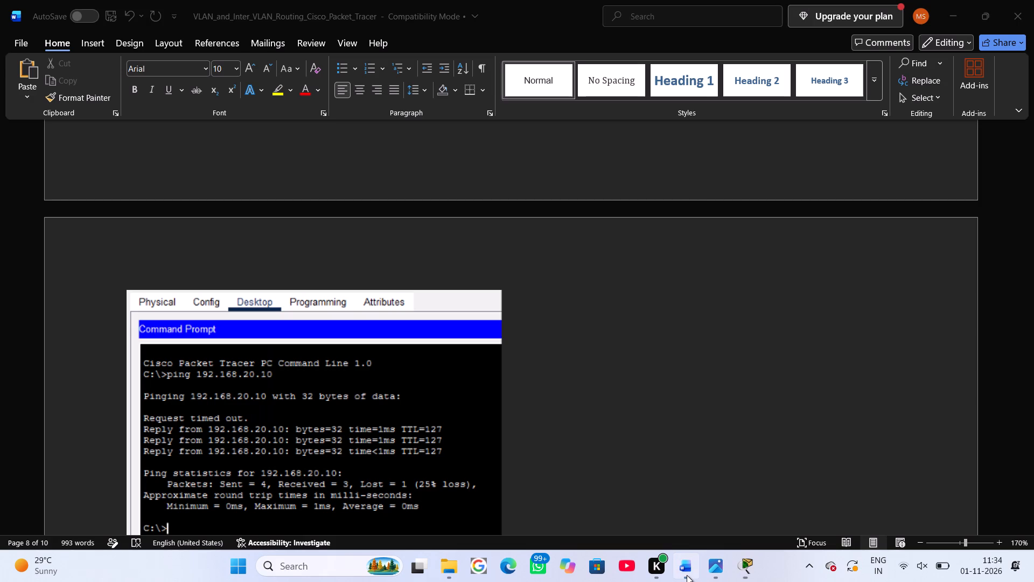
click(353, 417)
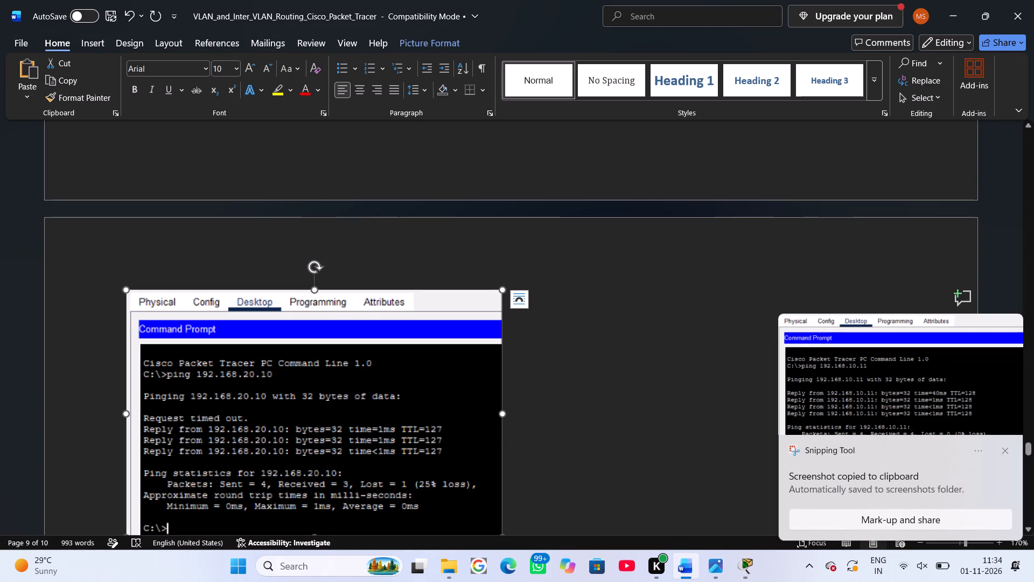
key(BackSpace)
key(ctrl+v)
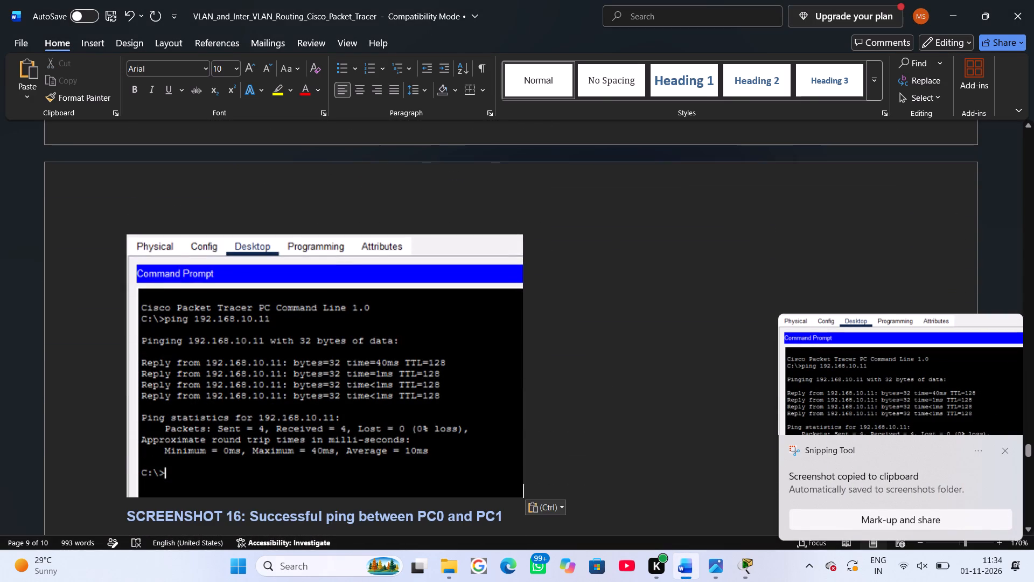
Return to the prac network in Packet Tracer and close the PC4 window.
scroll(353, 417, up, 2)
scroll(353, 417, down, 2)
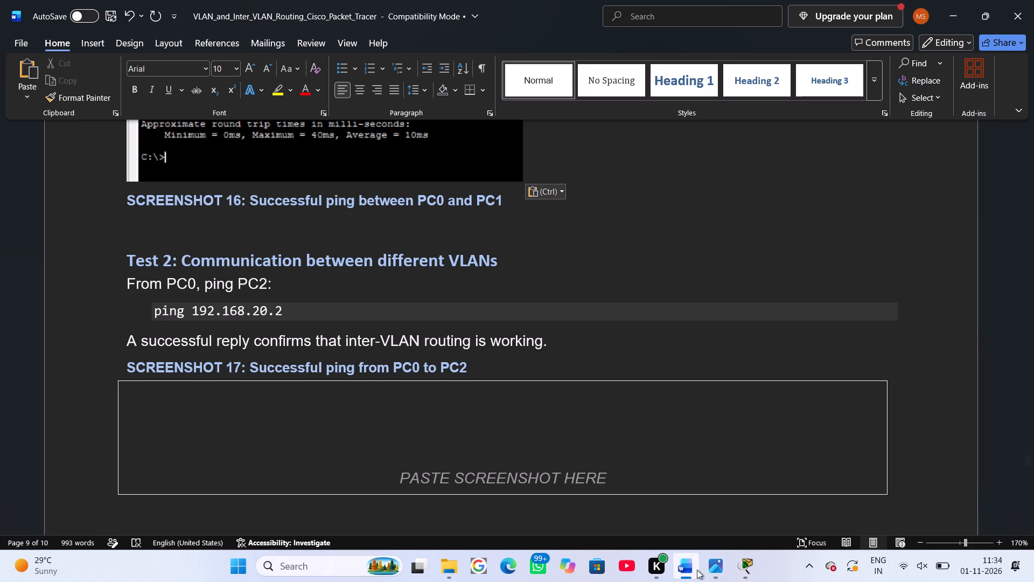
click(736, 560)
click(713, 494)
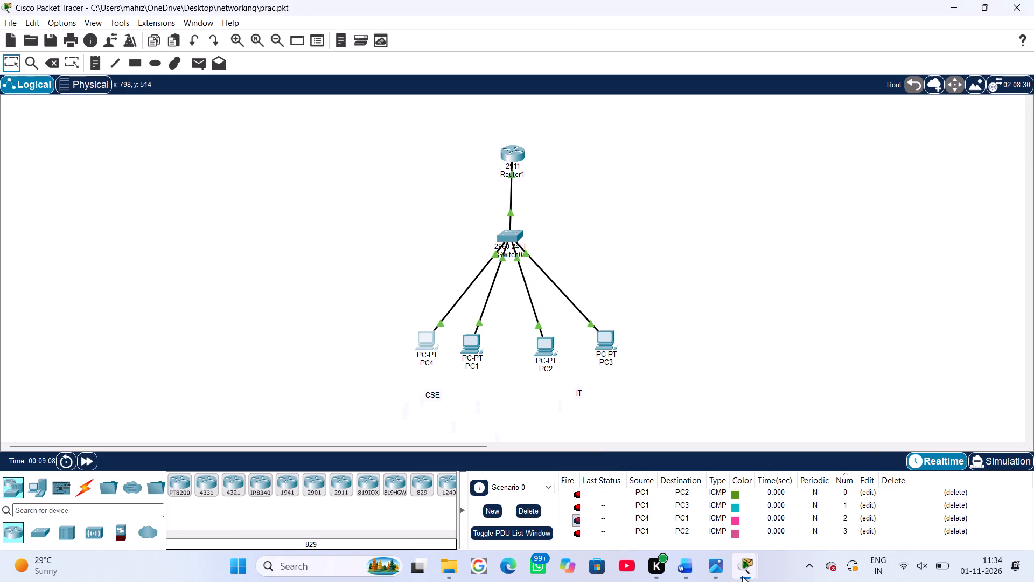
click(818, 521)
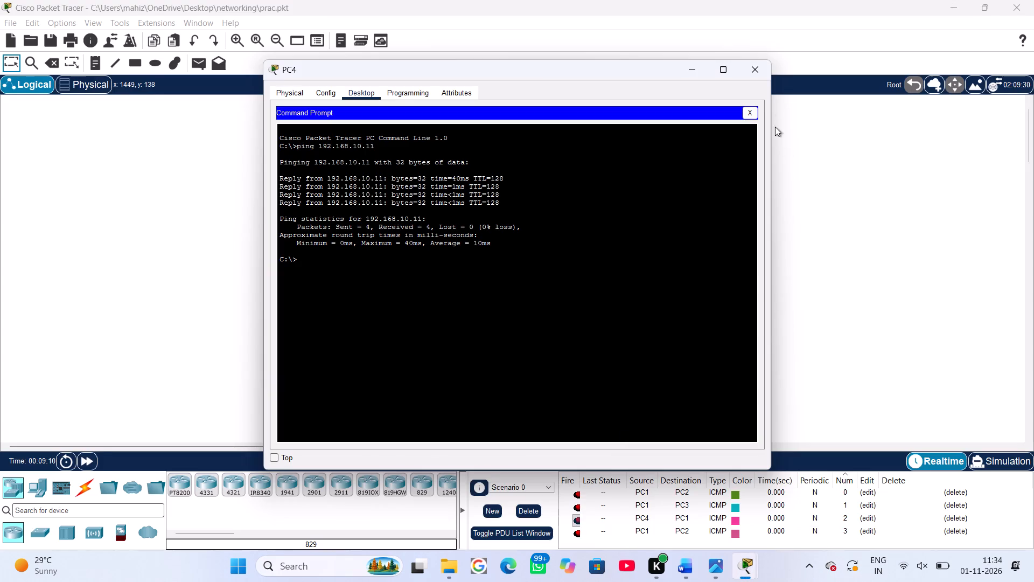
drag(759, 59, 753, 565)
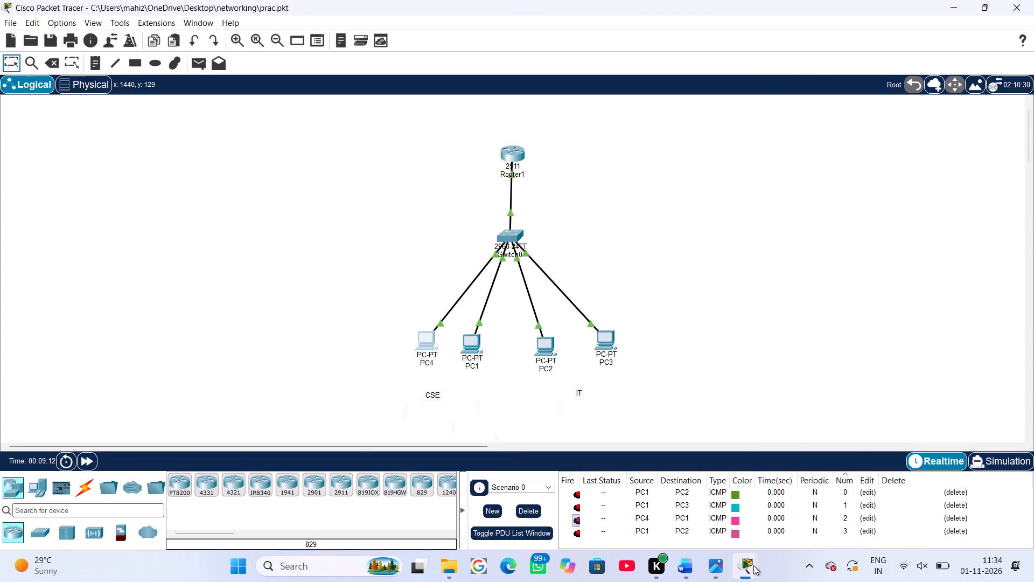
drag(753, 565, 753, 566)
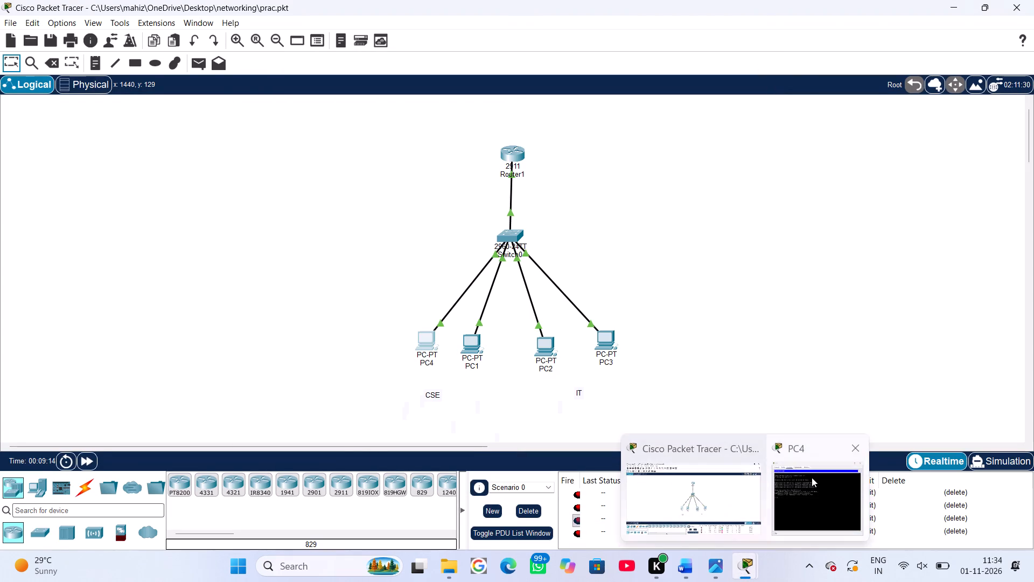
click(812, 477)
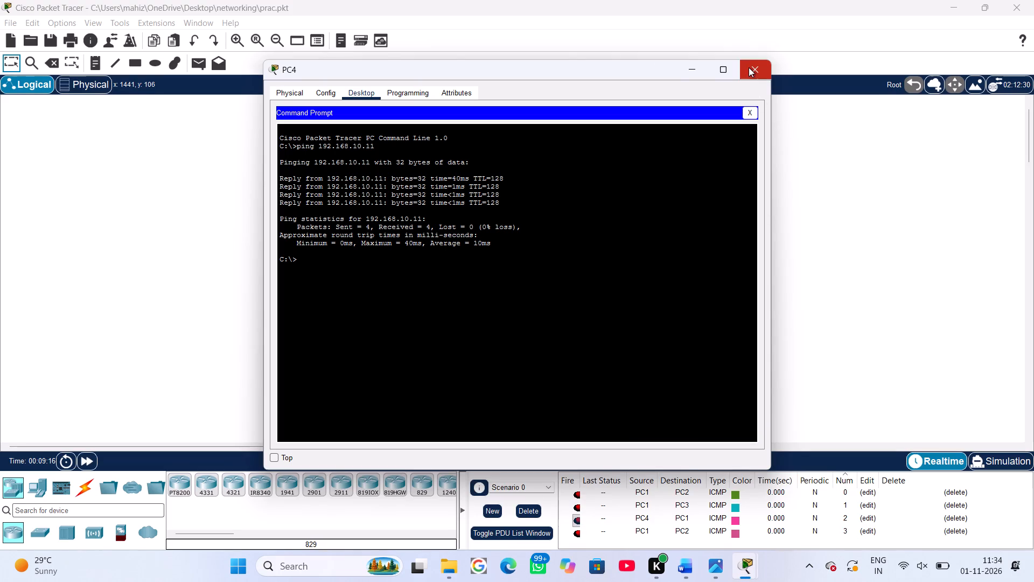
click(749, 67)
Open PC1's Command Prompt and capture only the output of the ping to 192.168.20.10, including the window's header area.
click(415, 414)
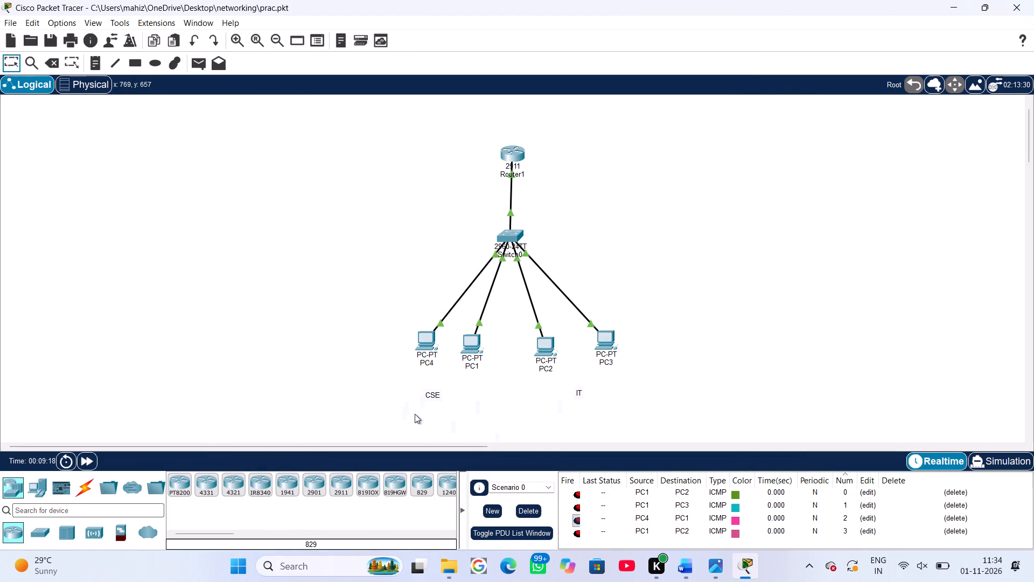
click(477, 356)
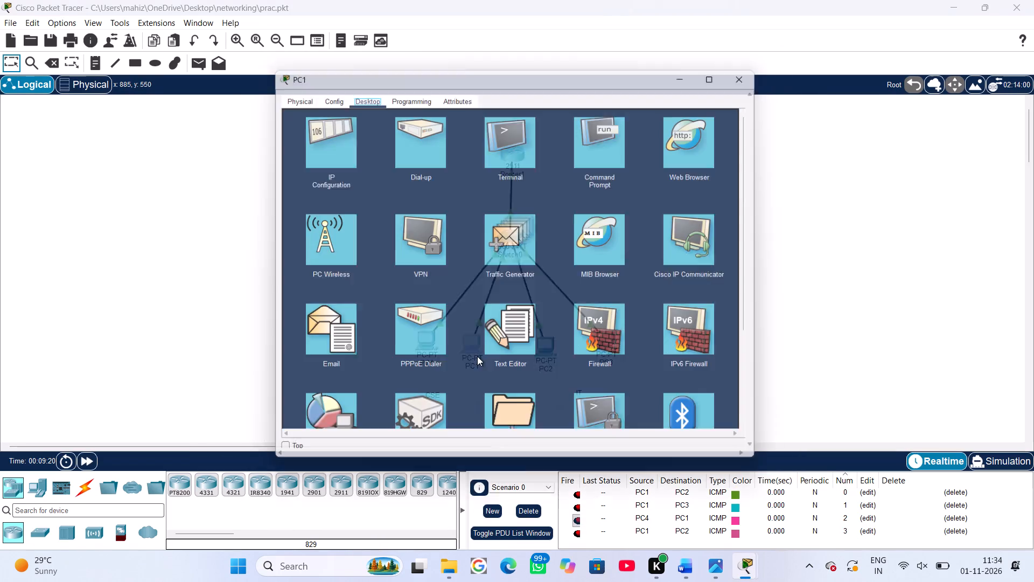
click(604, 134)
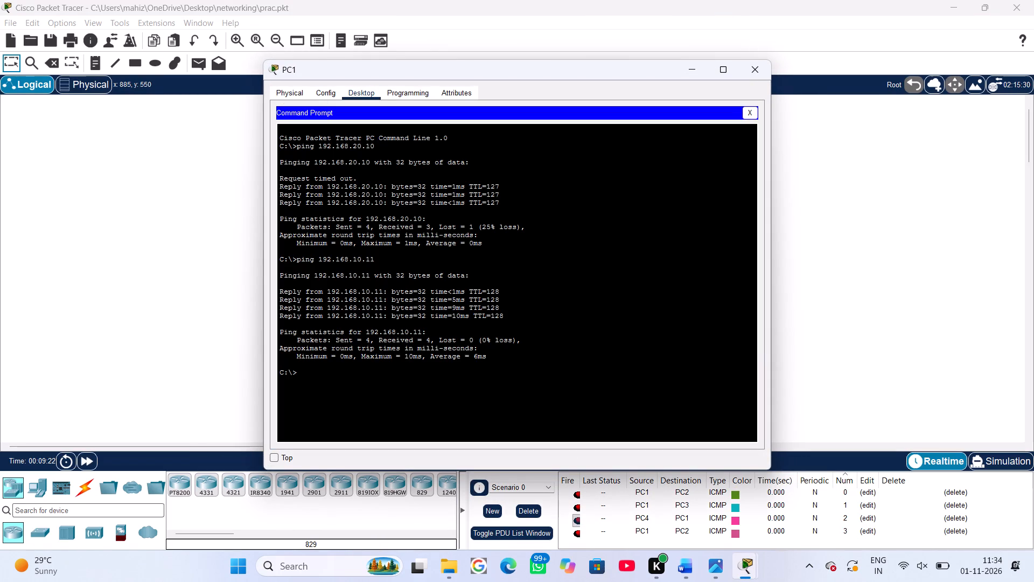
key(Print)
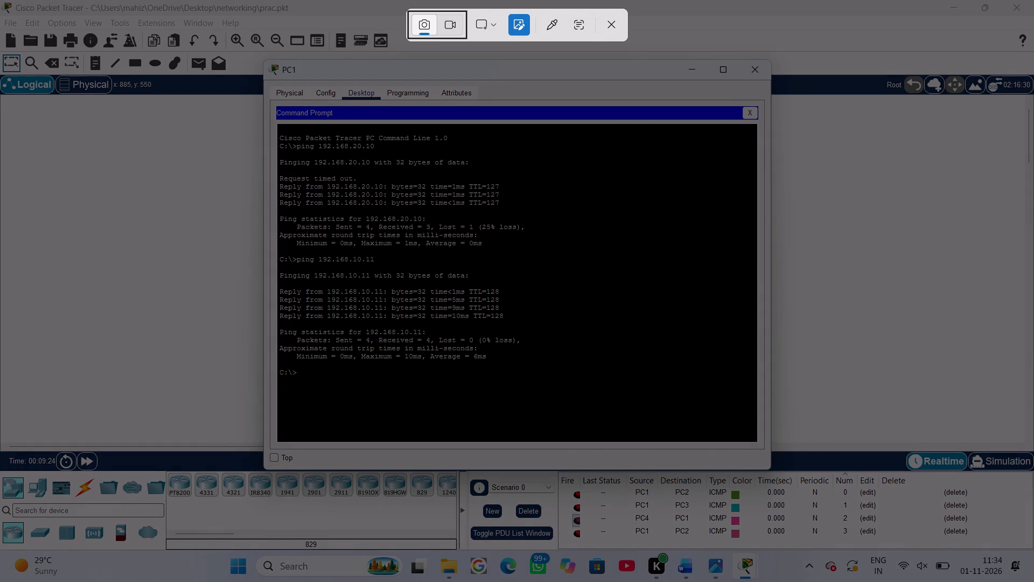
drag(266, 85, 546, 144)
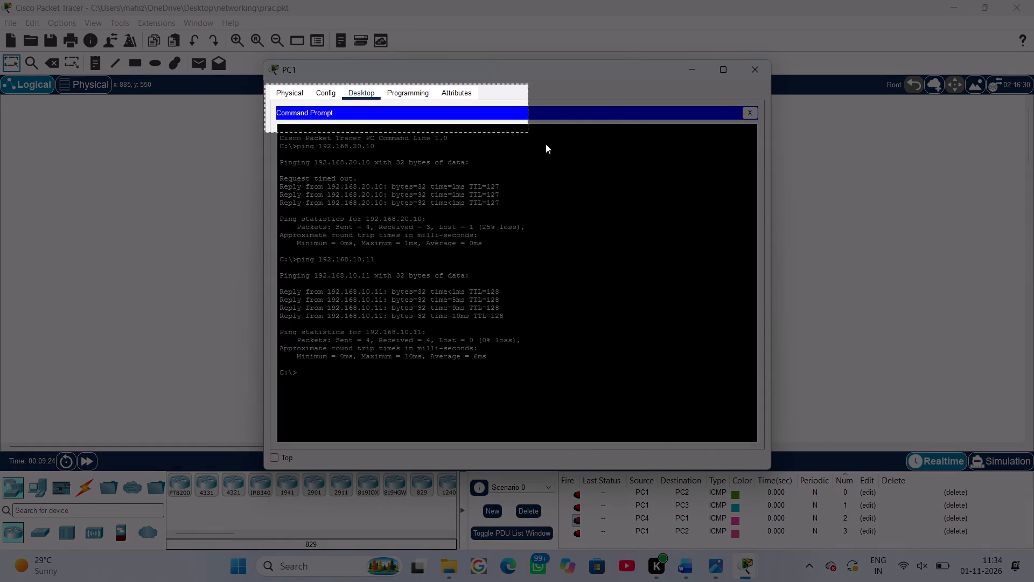
drag(546, 144, 611, 251)
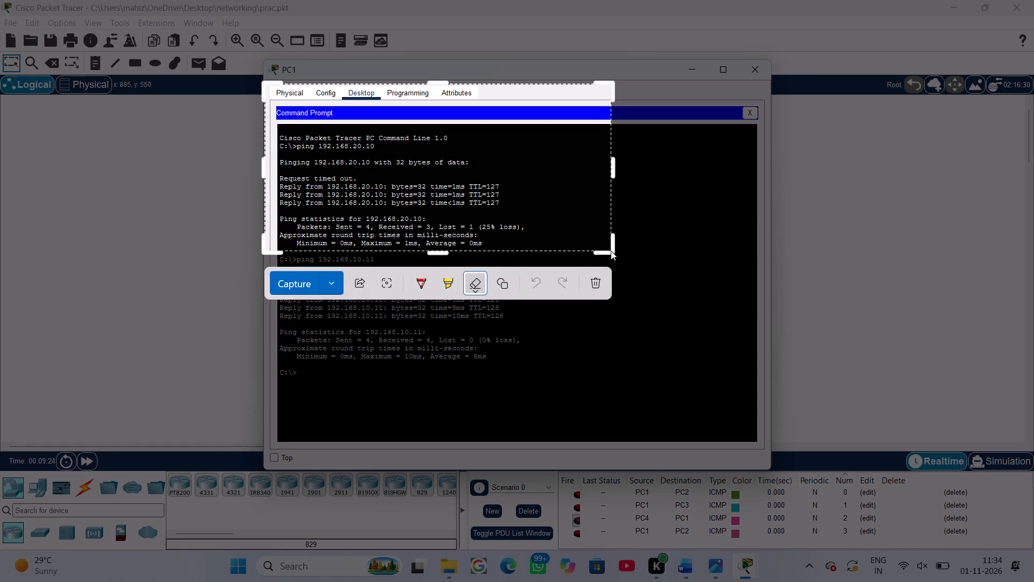
click(287, 287)
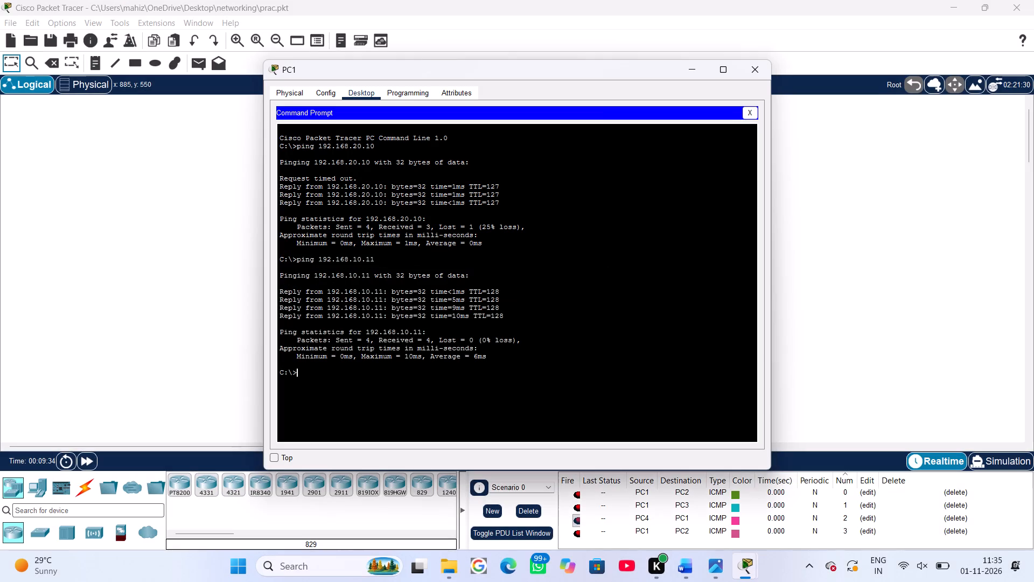
Switch to the Word report and change the ping command under Test 2 to target 192.168.20.10.
click(679, 578)
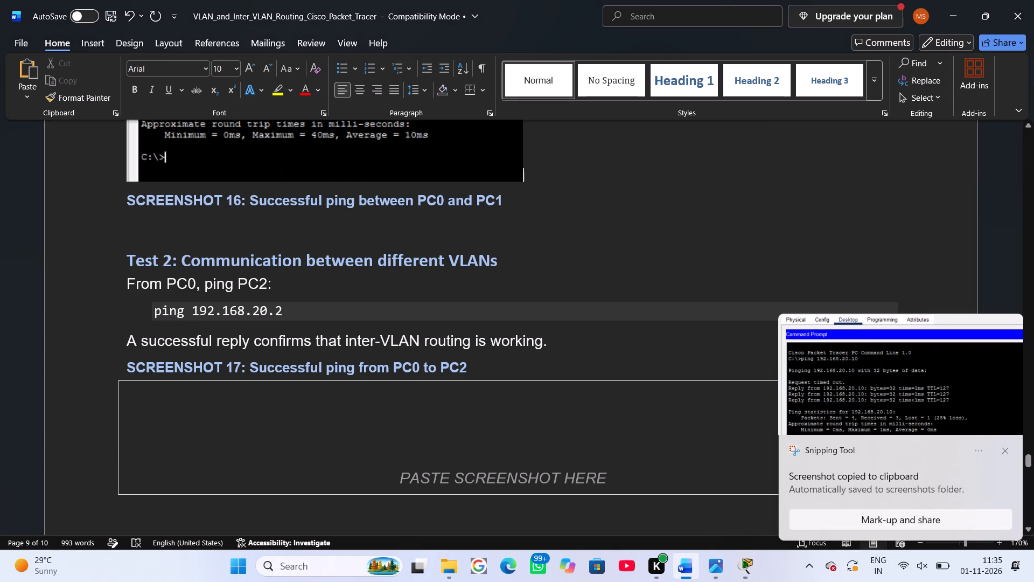
scroll(572, 318, up, 1)
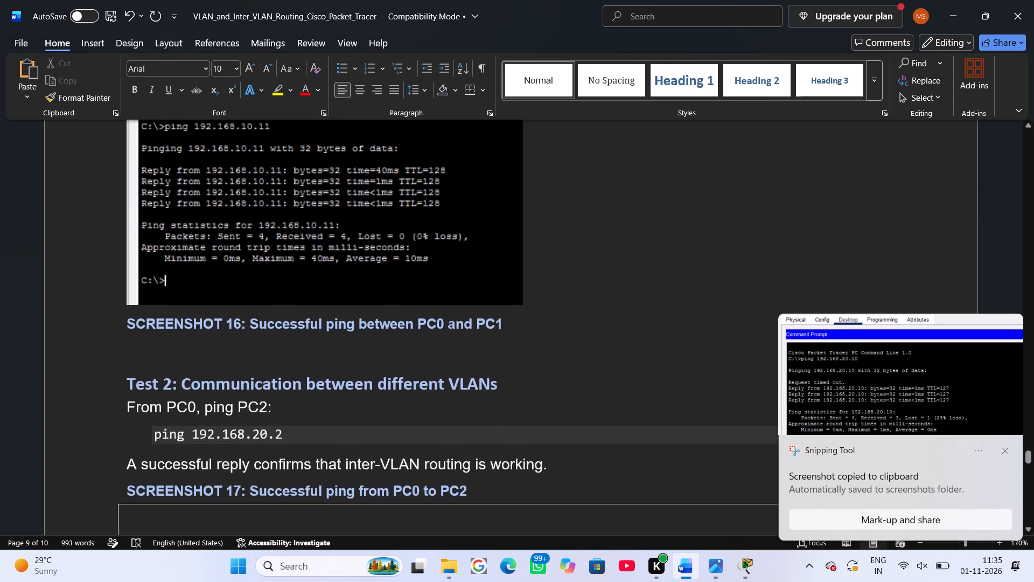
scroll(572, 318, down, 1)
click(410, 254)
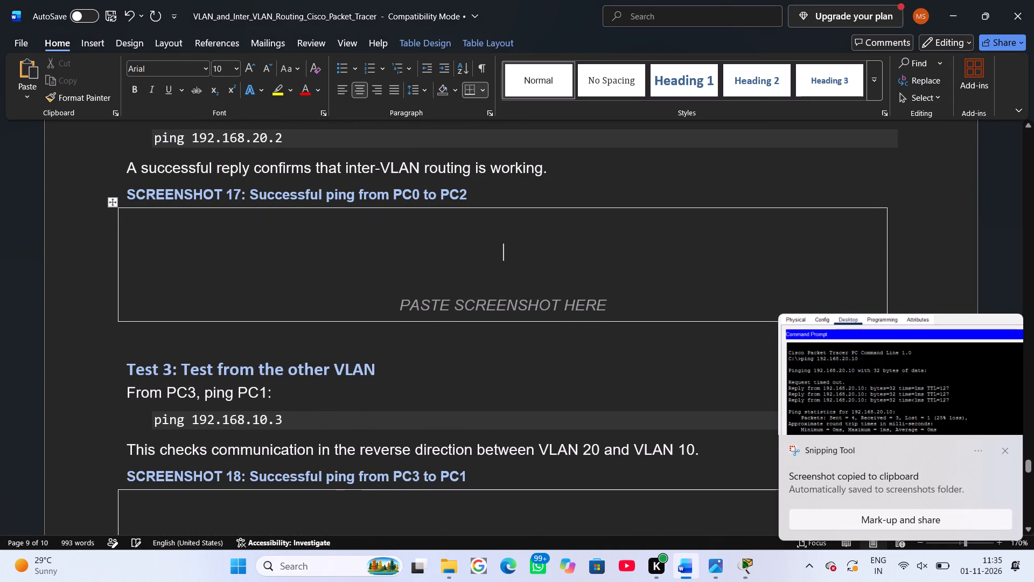
click(285, 141)
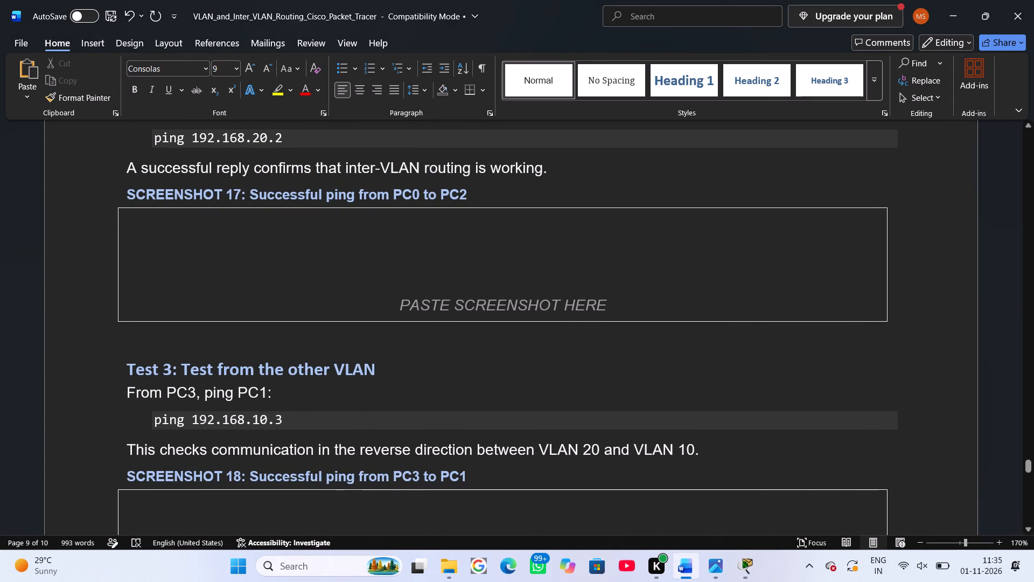
key(BackSpace)
text(10)
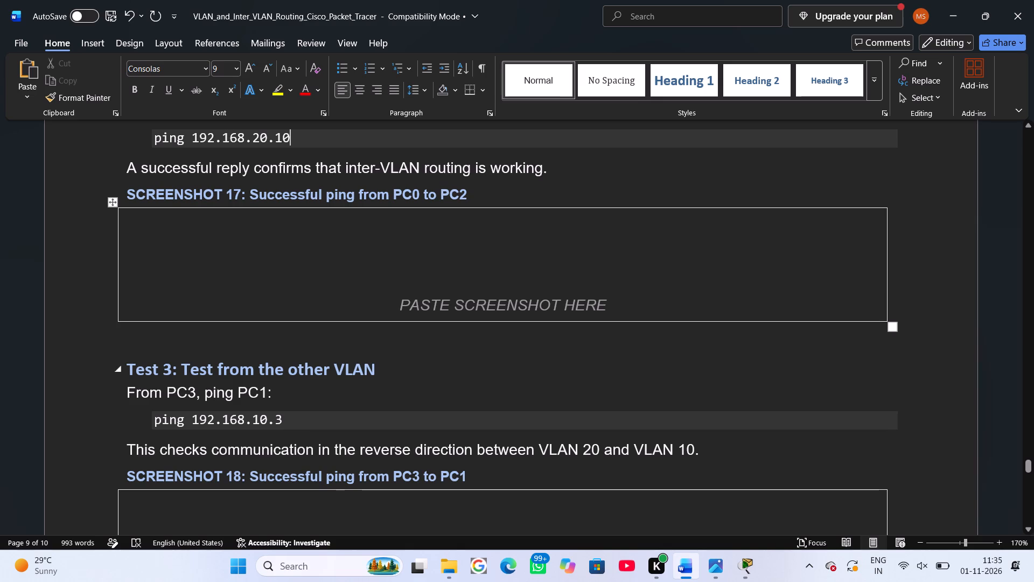
Delete the placeholder table below the Screenshot 17 caption.
click(893, 328)
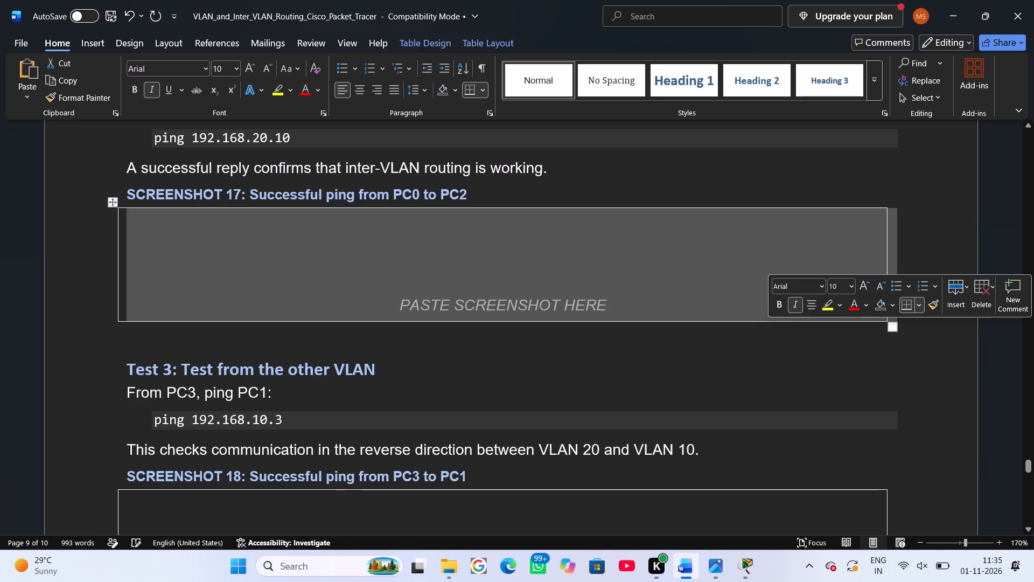
click(200, 244)
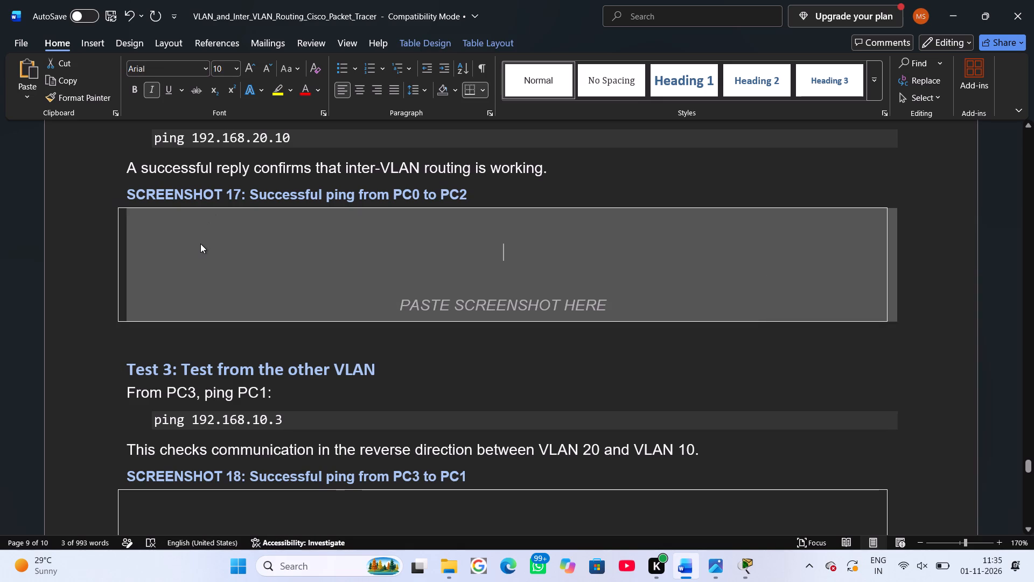
right_click(111, 204)
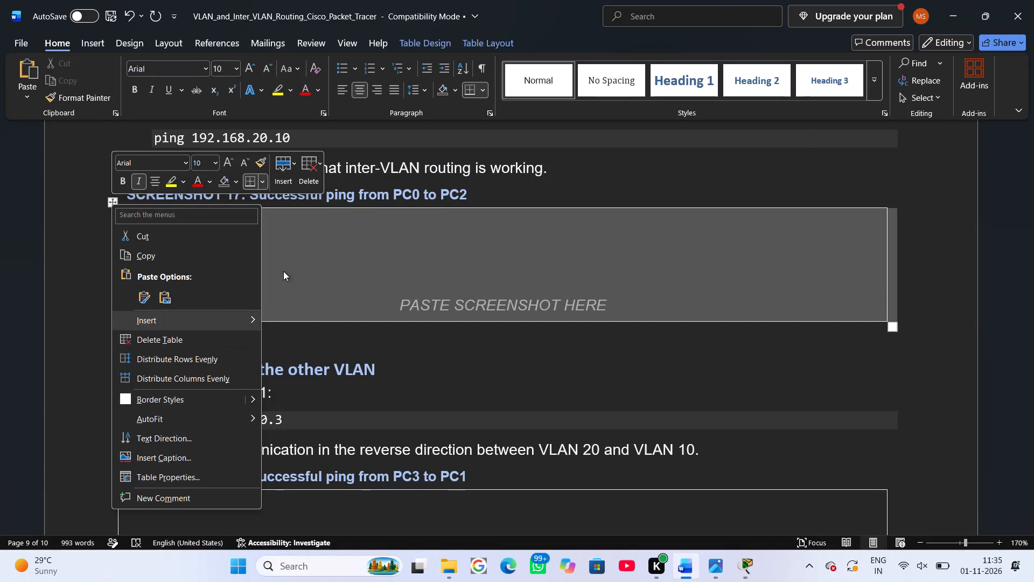
click(323, 269)
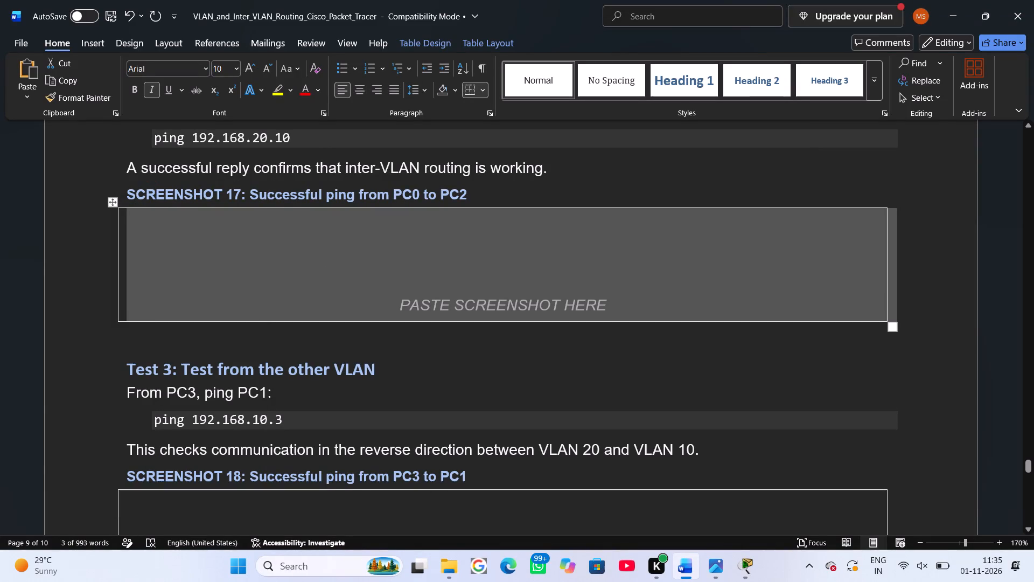
right_click(114, 204)
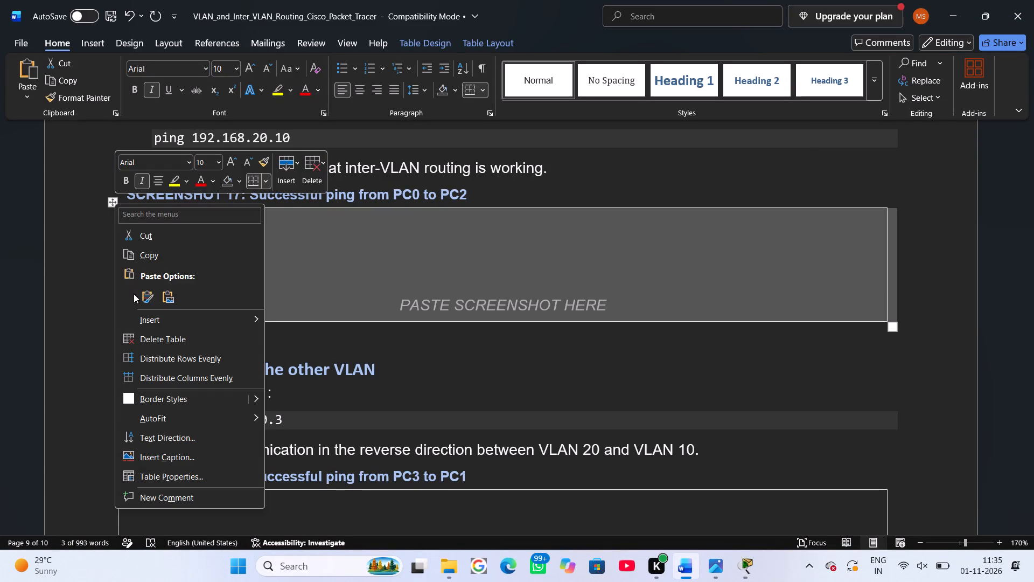
click(214, 330)
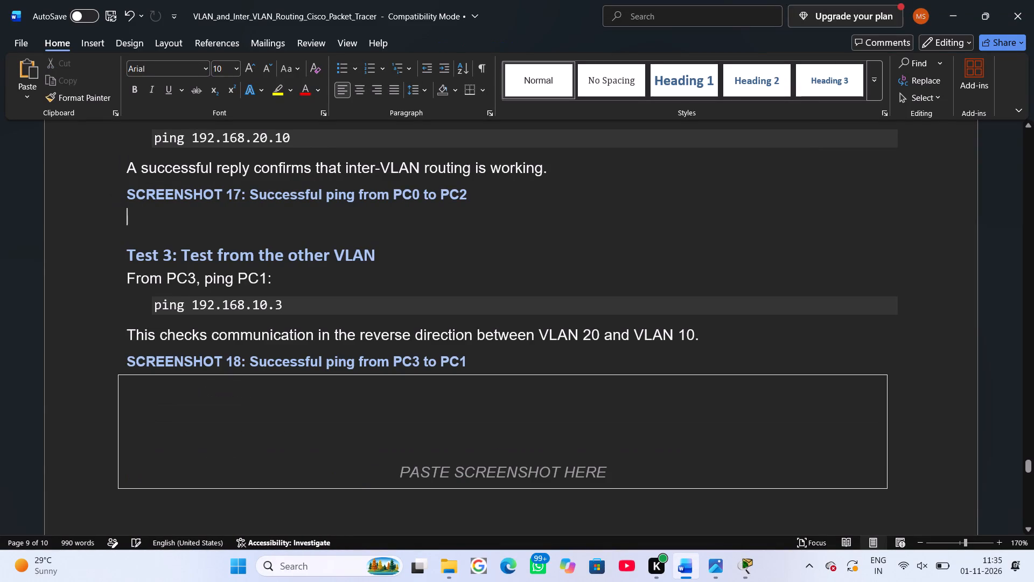
Paste the captured ping output under Test 2 and move the Screenshot 17 caption directly below the image.
key(ctrl+v)
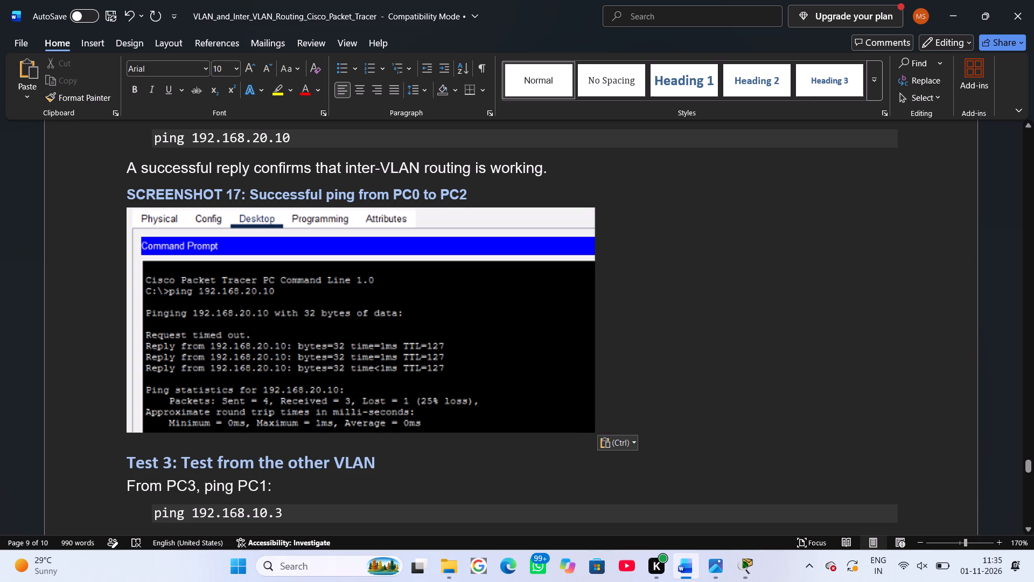
drag(485, 195, 116, 198)
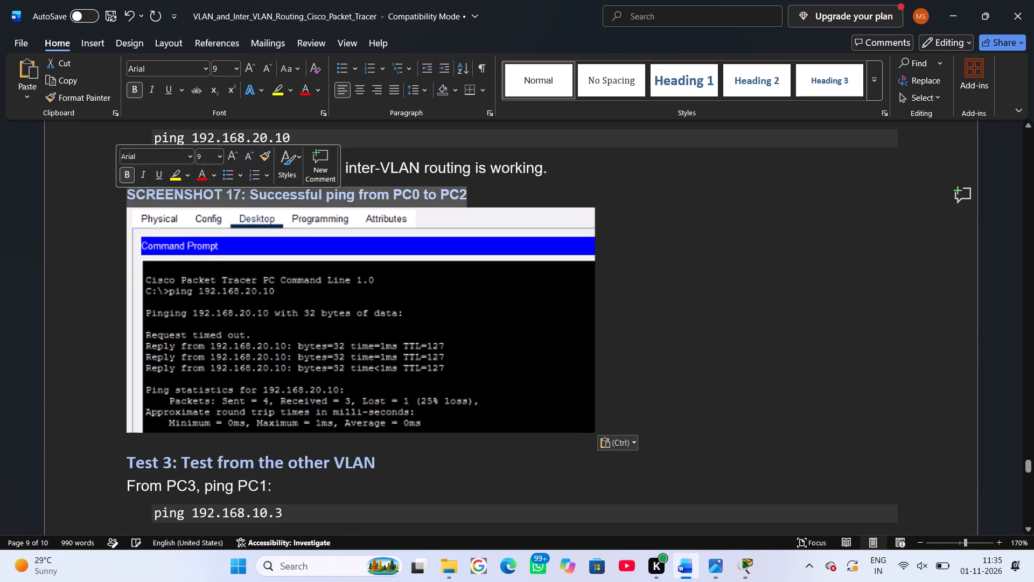
key(ctrl+x)
click(613, 419)
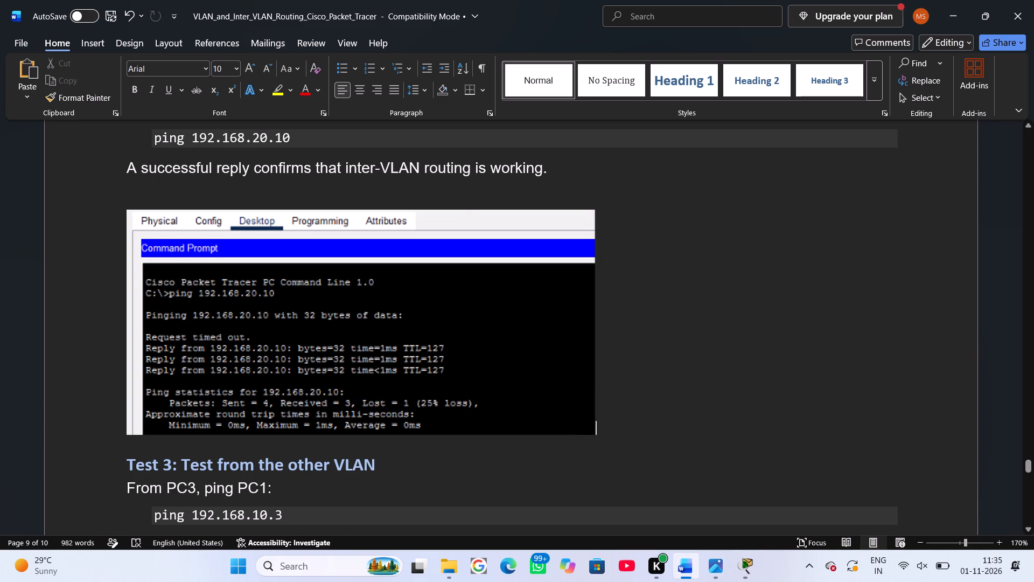
key(Return)
key(ctrl+v)
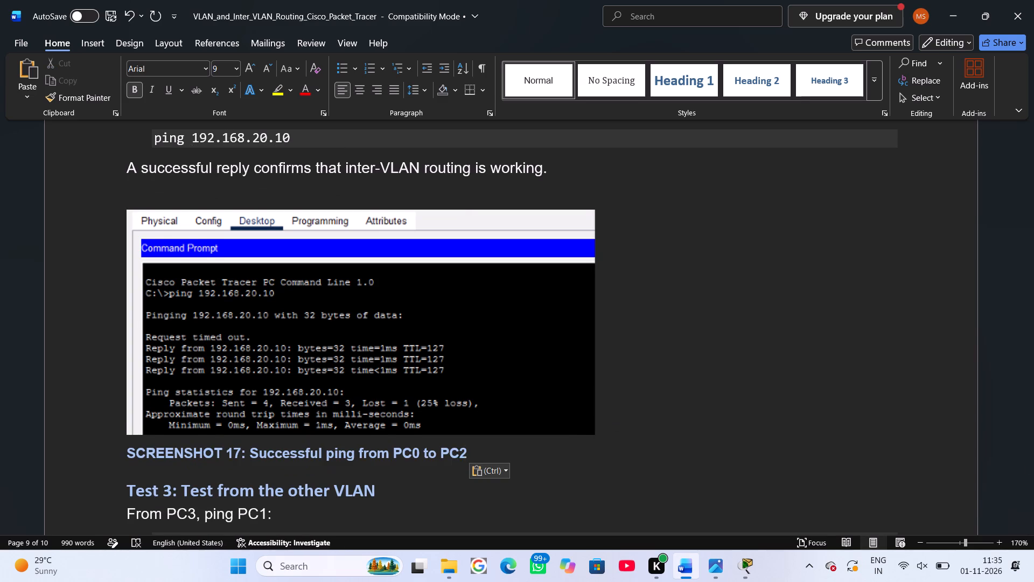
Switch to Packet Tracer, open PC3's Command Prompt and enter the command ping 192.168.10.10 without running it.
scroll(613, 419, down, 1)
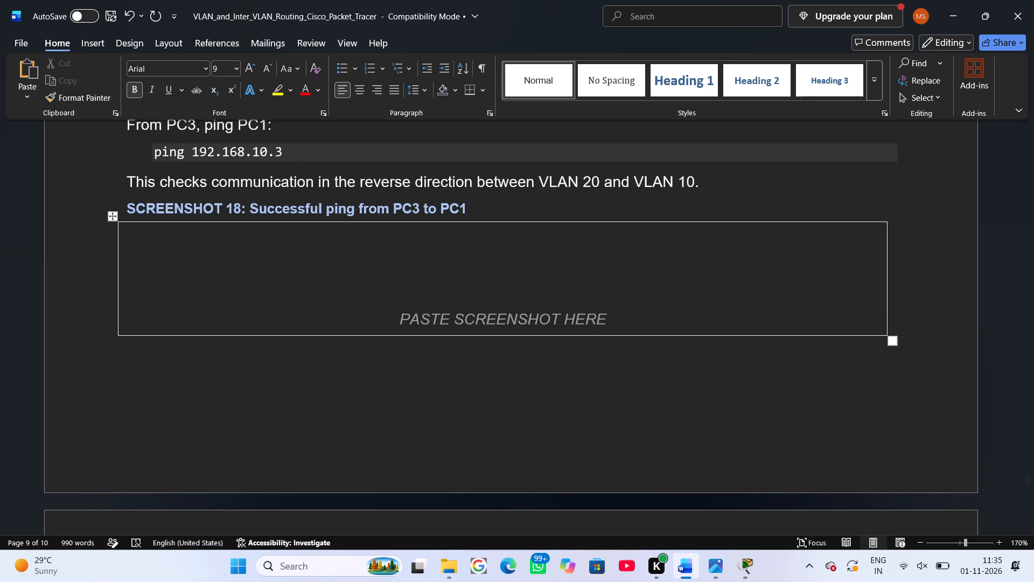
scroll(613, 419, up, 1)
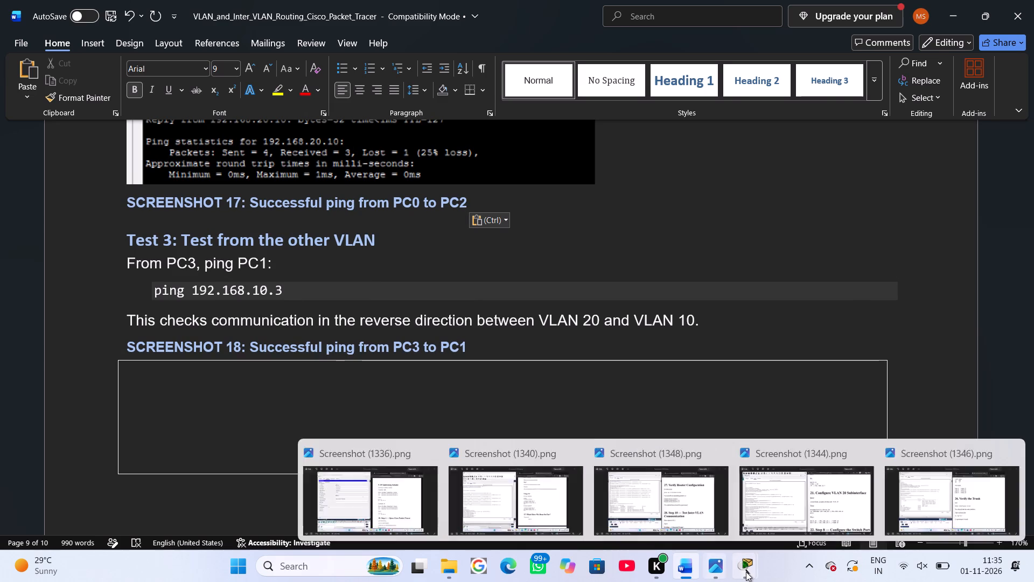
click(746, 572)
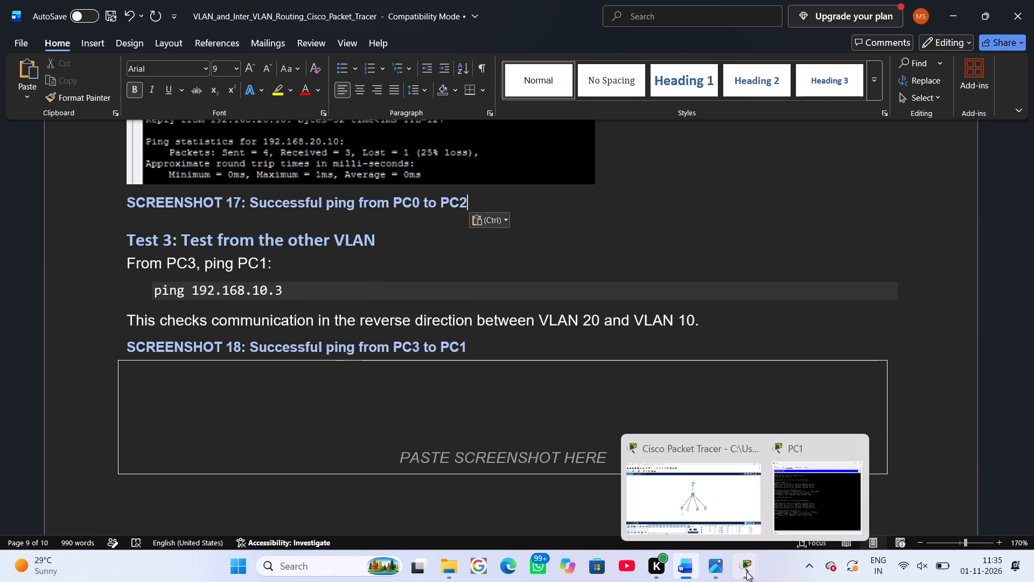
click(685, 495)
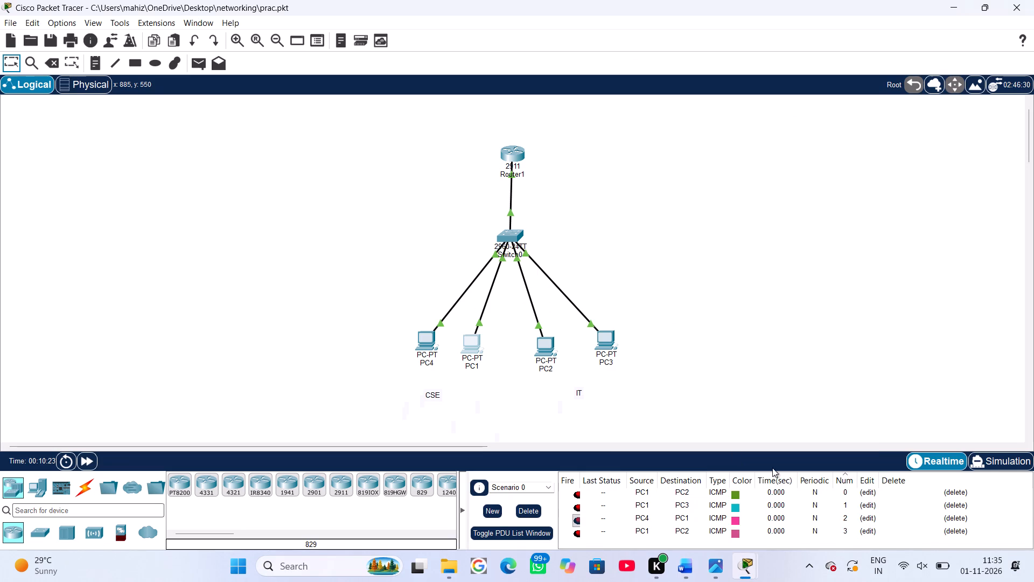
click(610, 343)
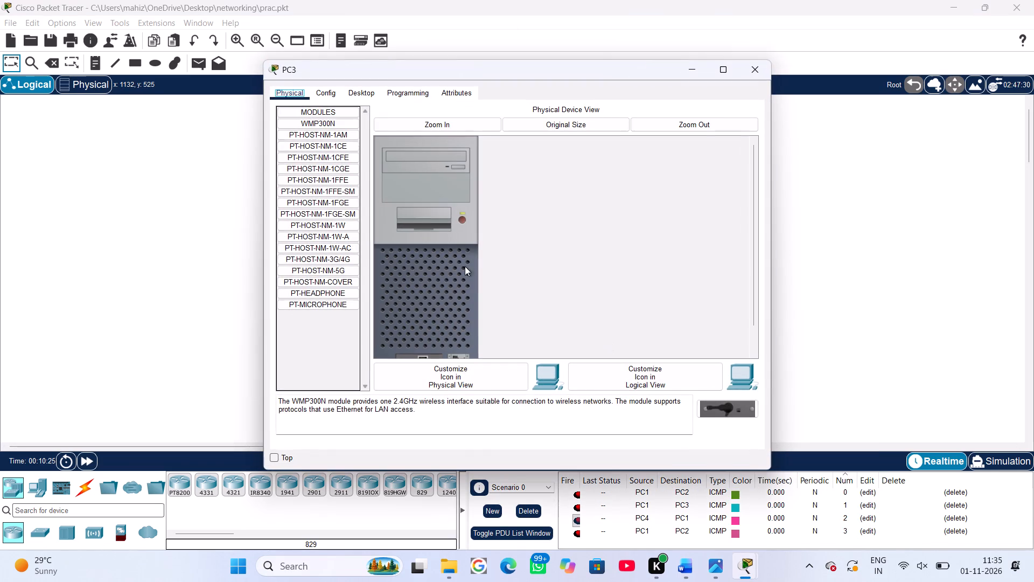
click(371, 90)
click(615, 126)
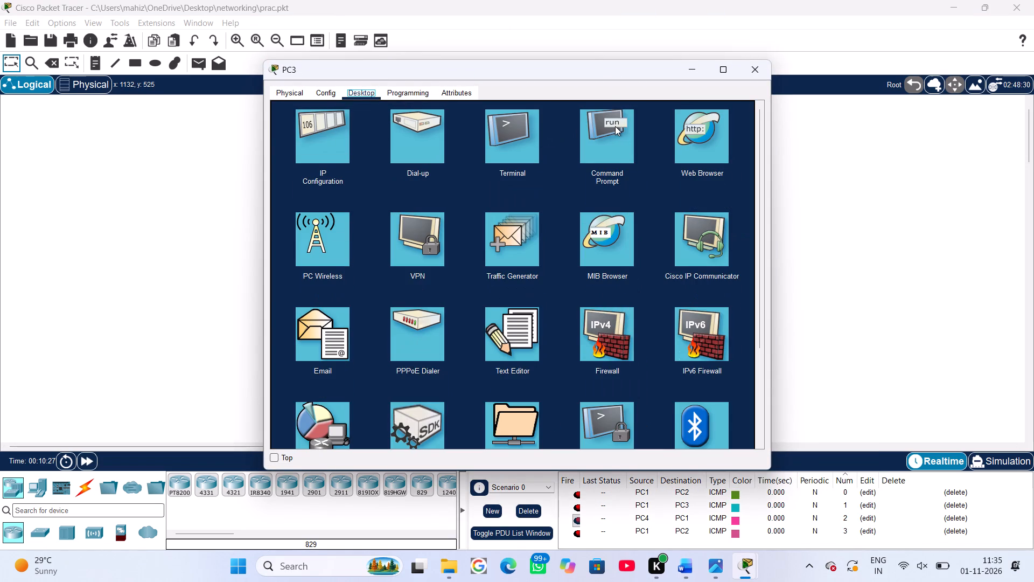
text(ping 192.168.10.)
text(10)
Bring up PC1's Command Prompt window to check it, and close it.
click(687, 563)
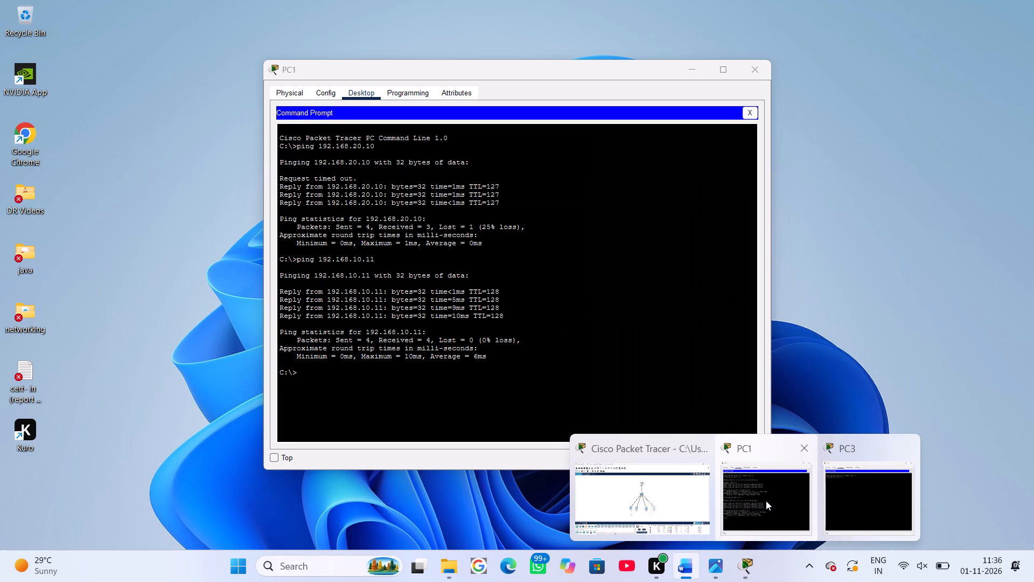
click(766, 501)
click(760, 64)
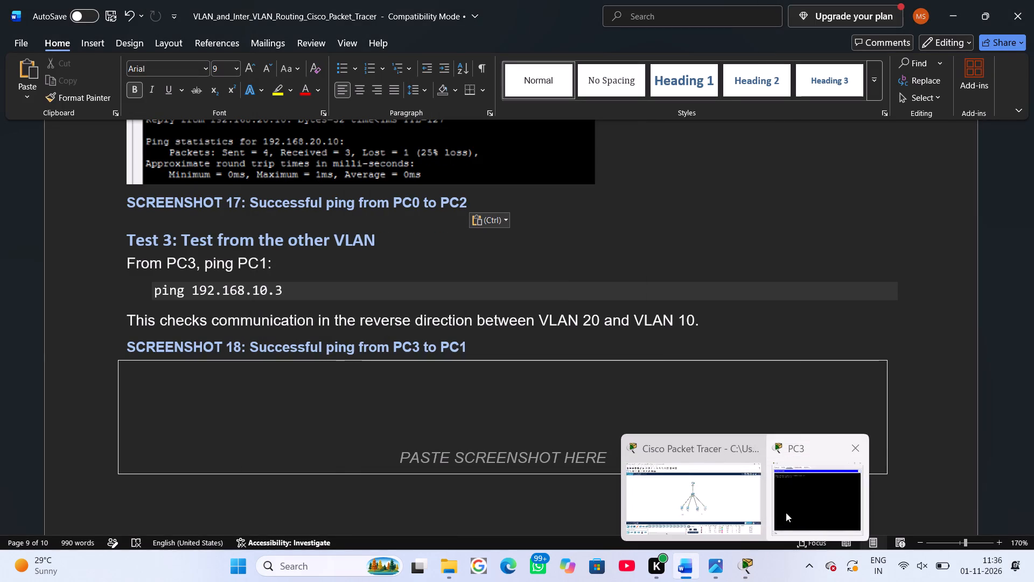
Return to PC3's Command Prompt, correct the ping target to 192.168.10.11 and run the command.
click(790, 510)
key(BackSpace)
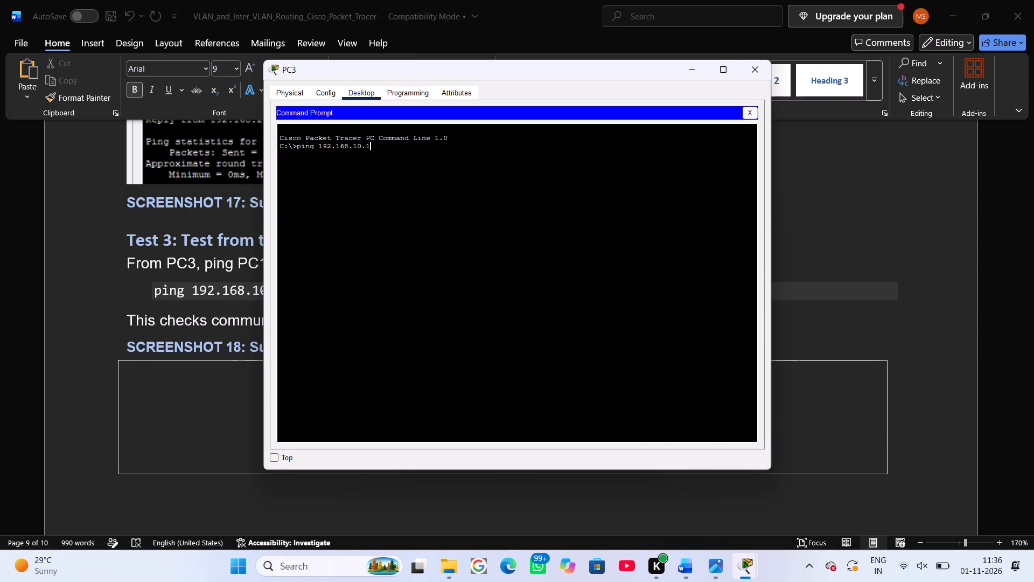
key(1)
key(Return)
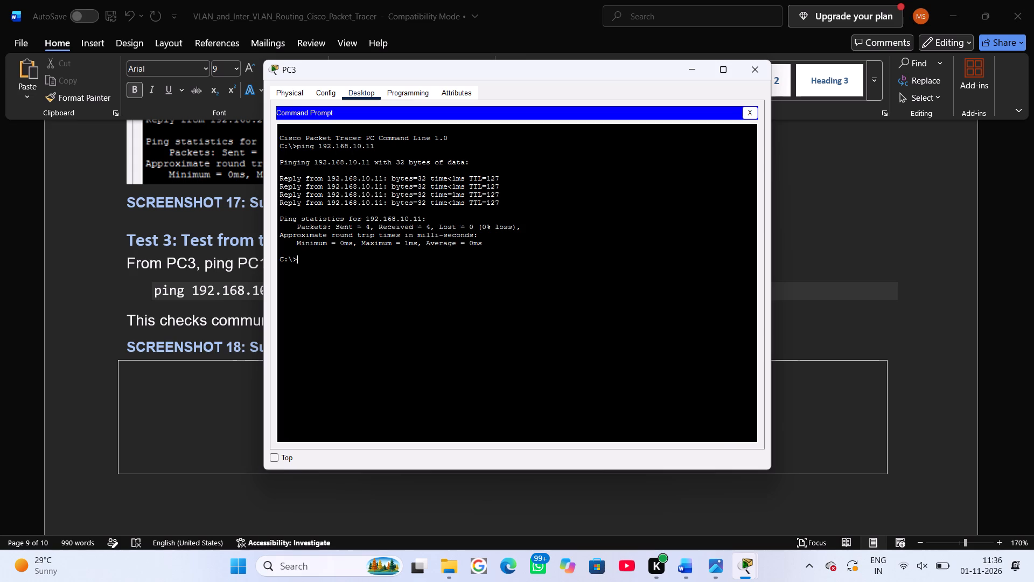
Capture the ping output in PC3's Command Prompt, including the window's header area.
key(Print)
drag(265, 84, 567, 210)
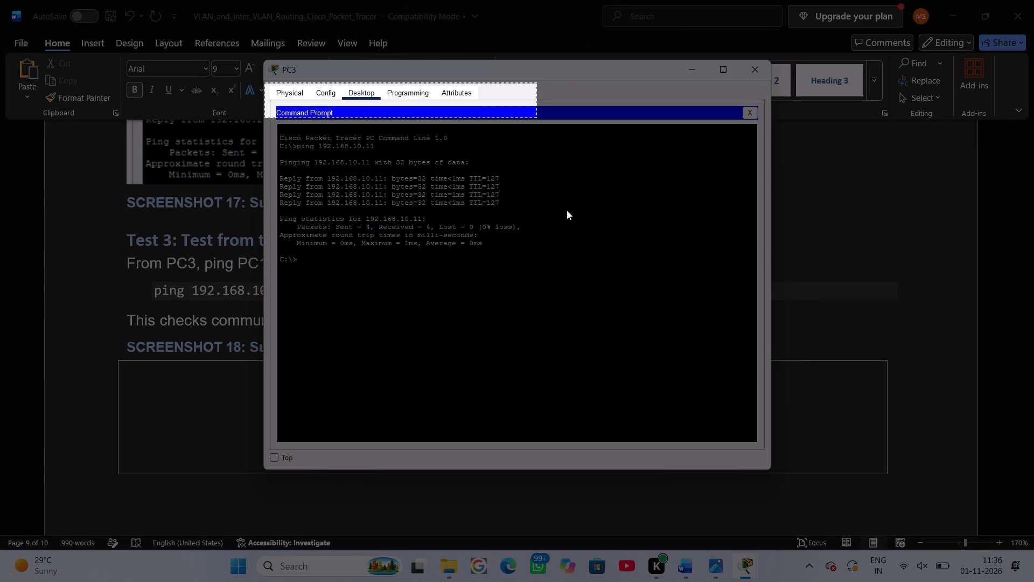
drag(567, 210, 588, 265)
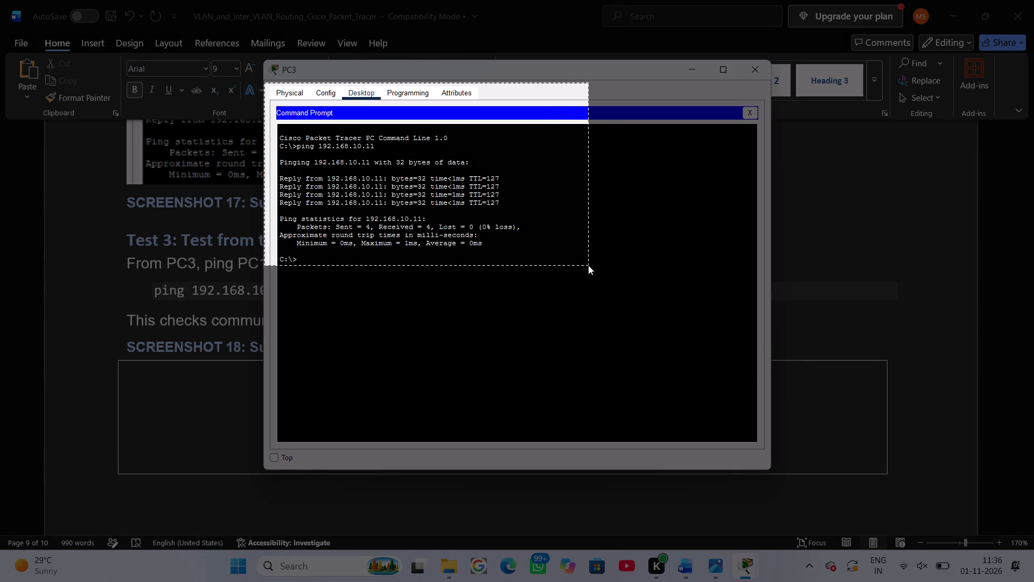
click(285, 306)
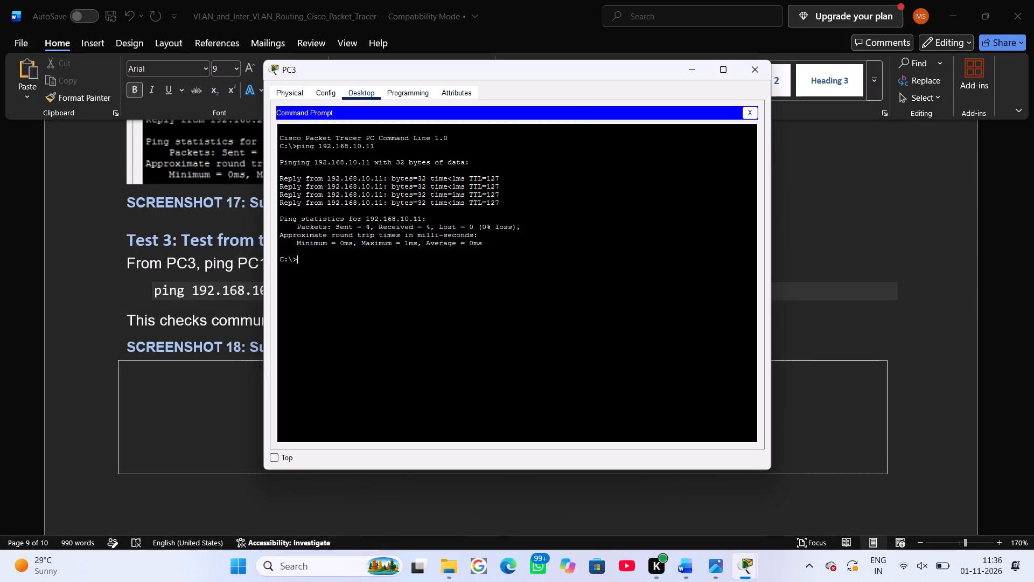
Switch to the Word report and delete the placeholder table below the Screenshot 18 caption.
click(188, 399)
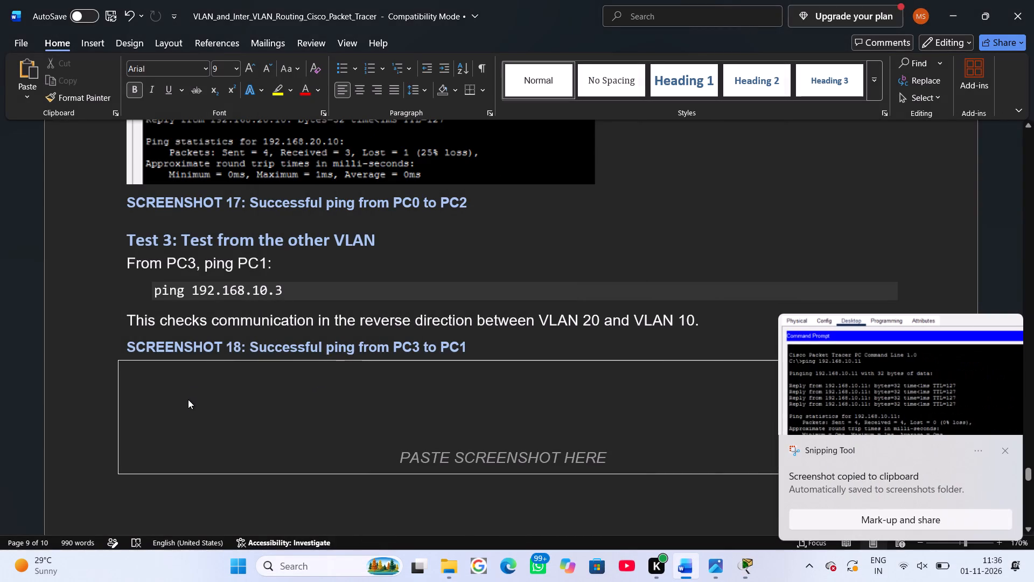
click(188, 399)
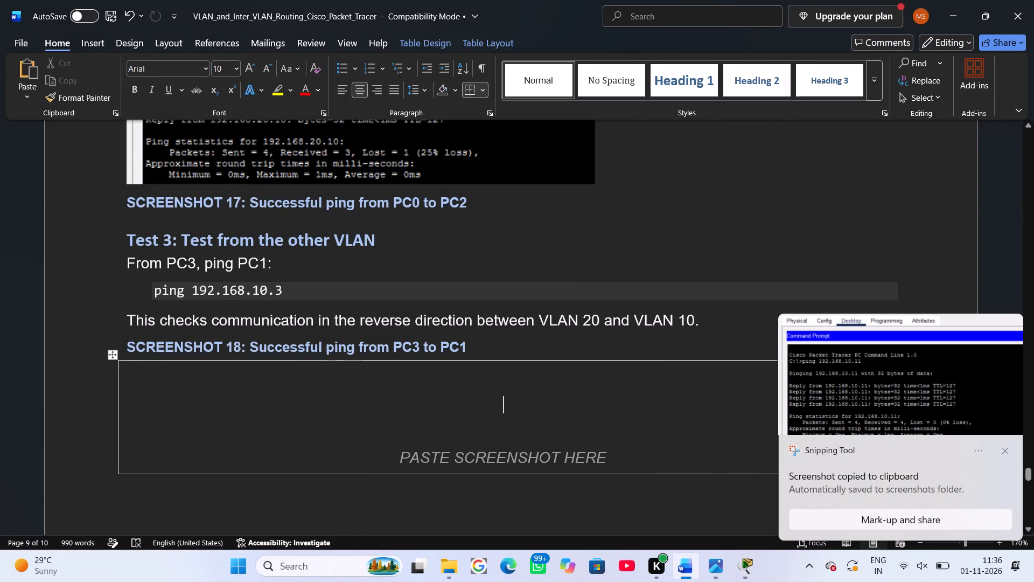
right_click(113, 356)
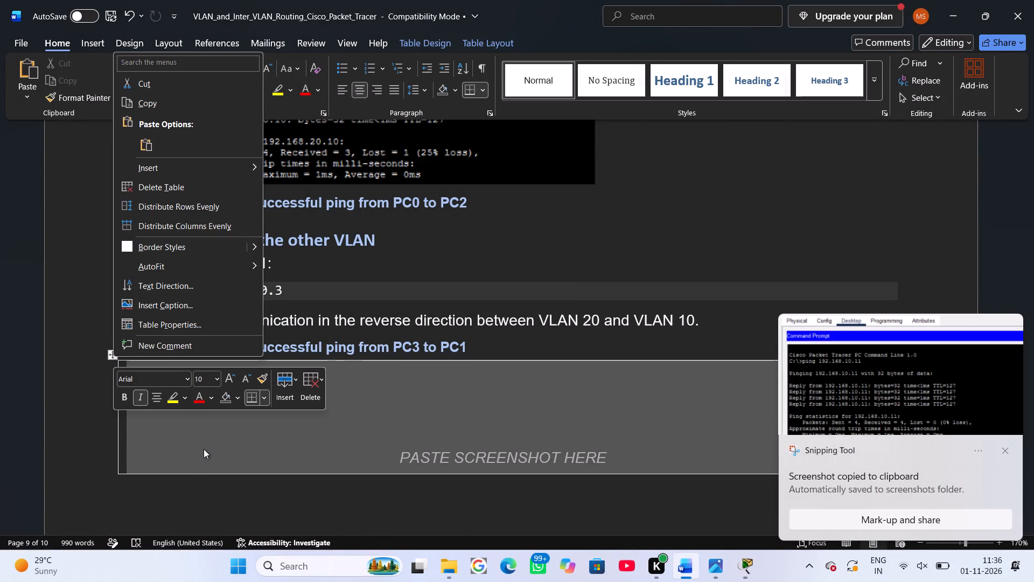
click(204, 447)
right_click(115, 357)
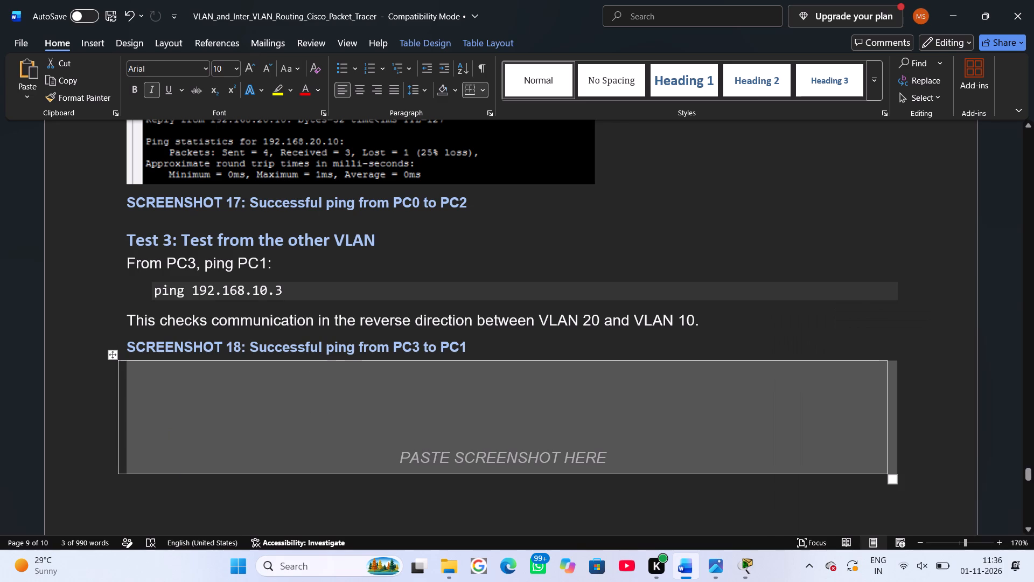
click(165, 184)
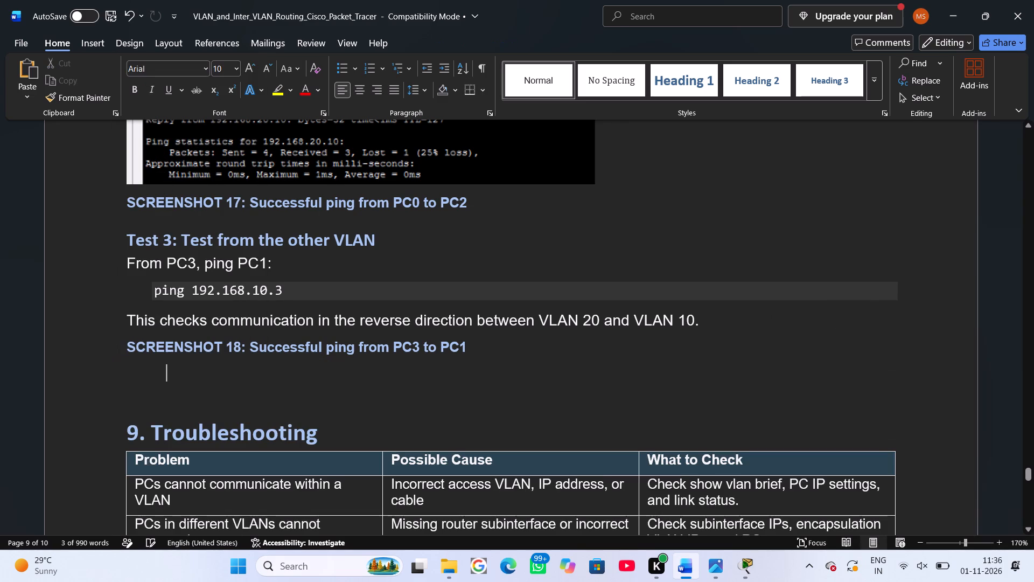
Paste the PC3 ping capture on a new line between the Test 3 explanation and the Screenshot 18 caption.
click(712, 315)
key(Return)
key(ctrl+v)
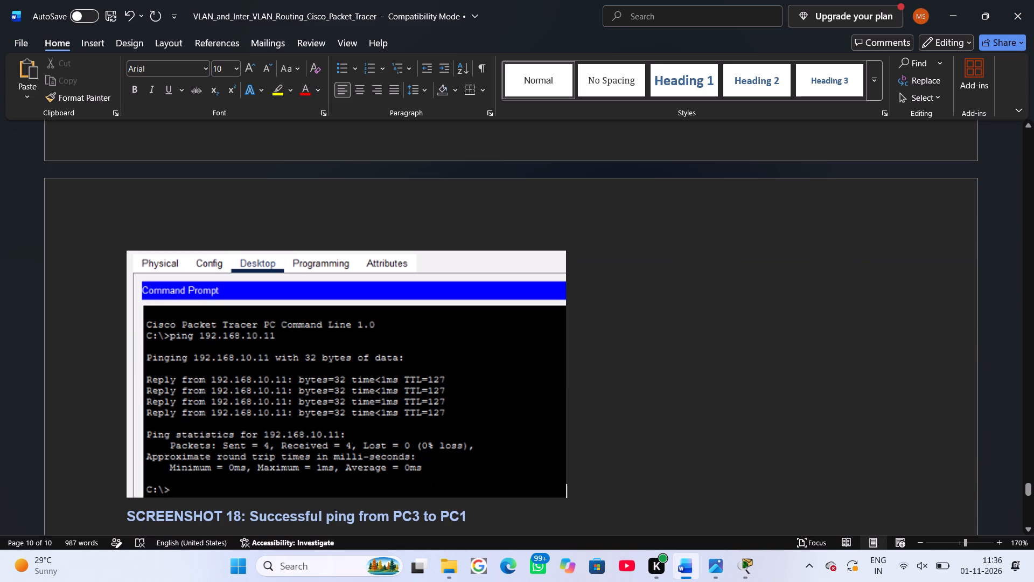
Review the report's connectivity tests, ping screenshots, troubleshooting table, expected results and conclusion.
scroll(712, 315, up, 3)
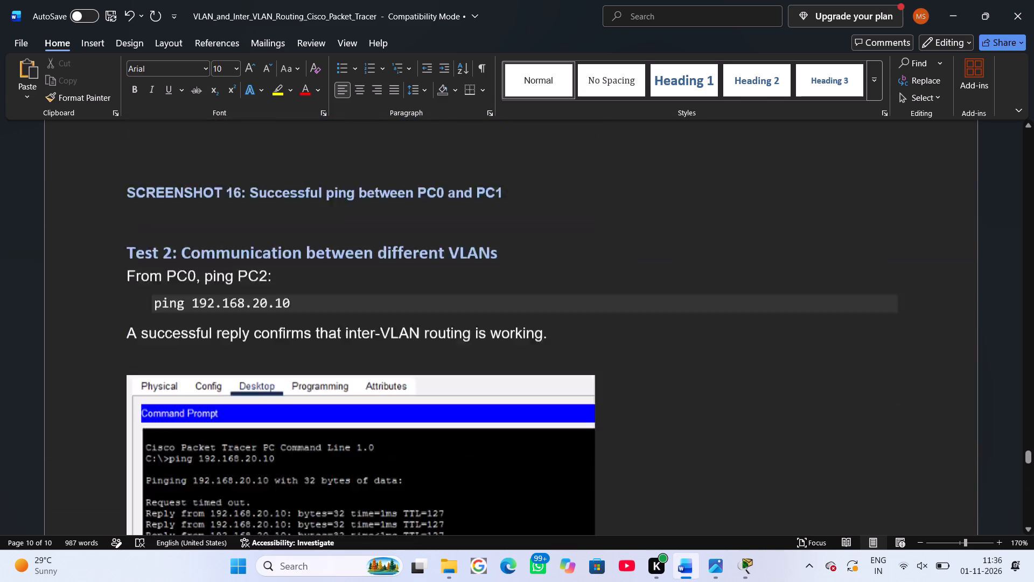
scroll(712, 315, up, 2)
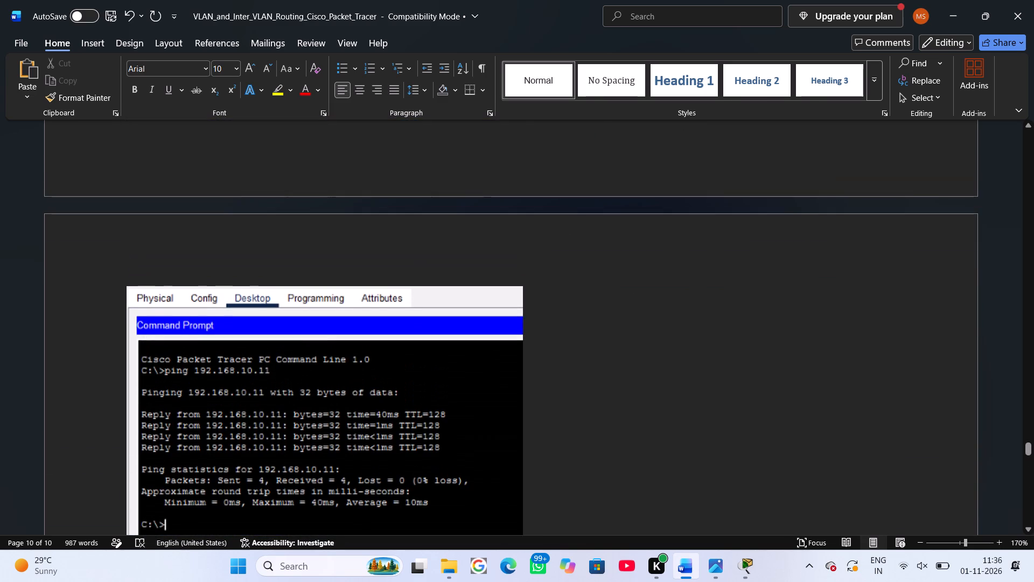
scroll(712, 315, up, 2)
scroll(712, 315, down, 4)
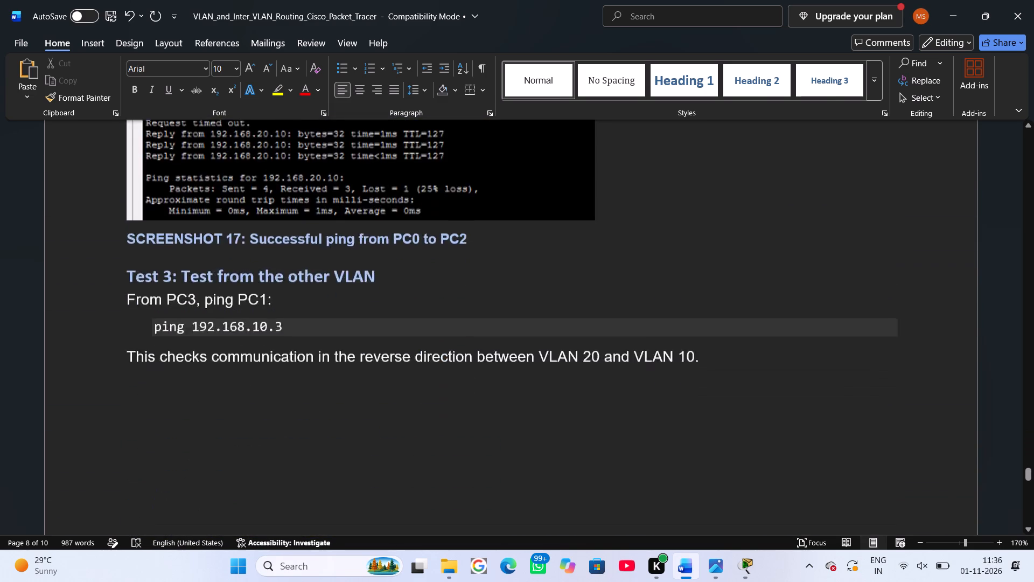
scroll(712, 315, down, 7)
scroll(712, 315, up, 11)
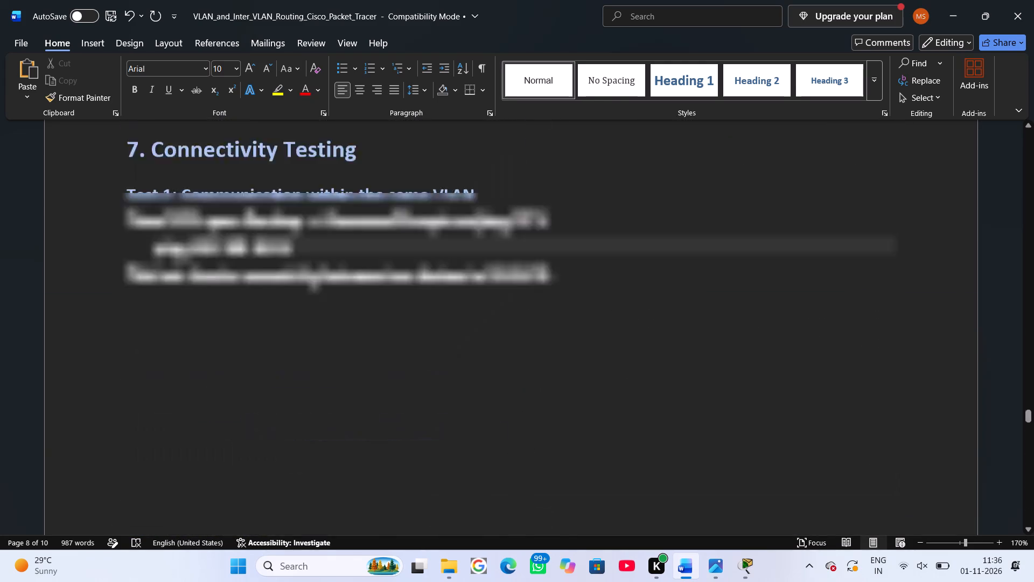
scroll(712, 315, up, 20)
scroll(712, 315, up, 3)
scroll(712, 315, down, 11)
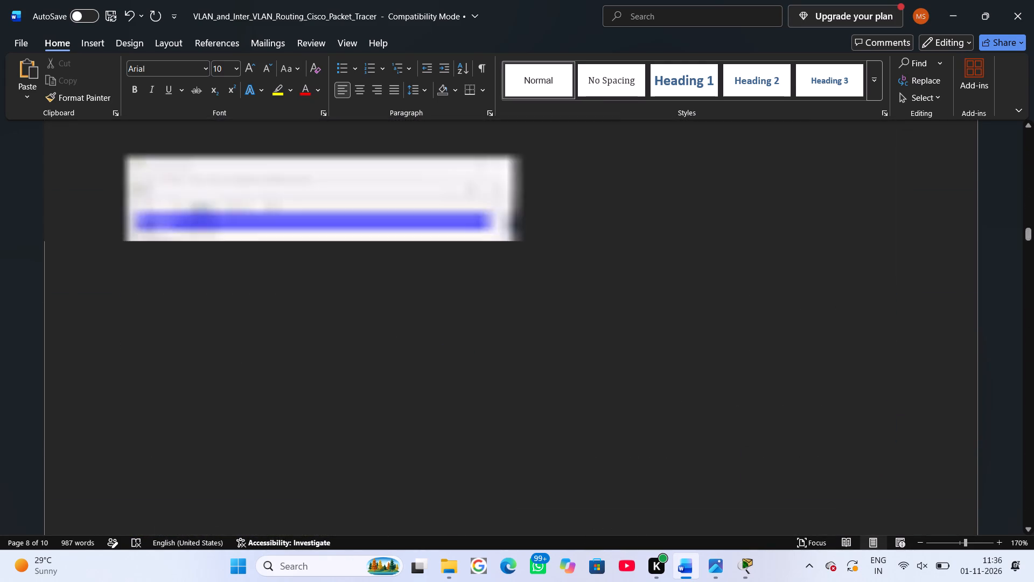
scroll(712, 315, down, 8)
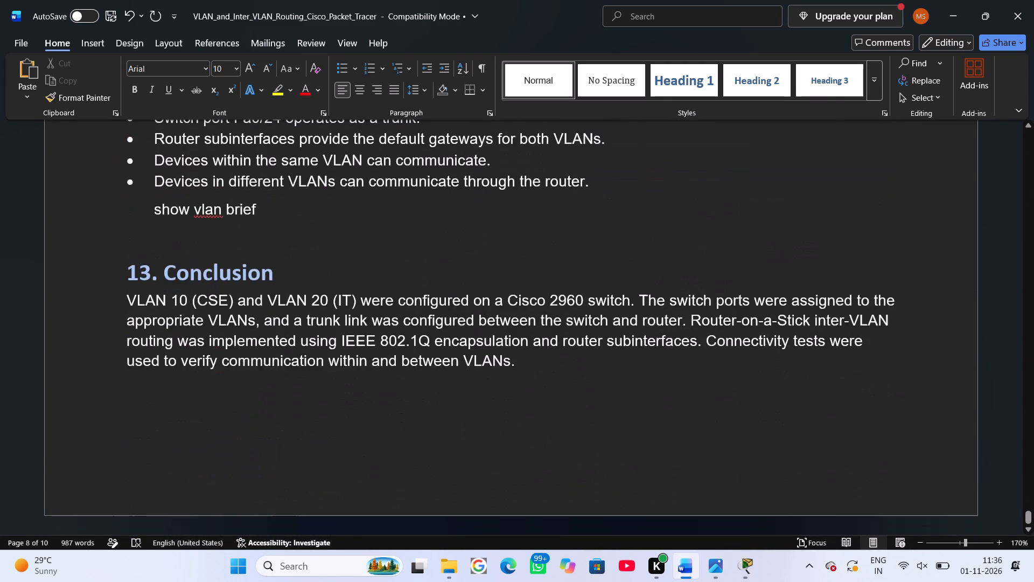
scroll(712, 315, up, 1)
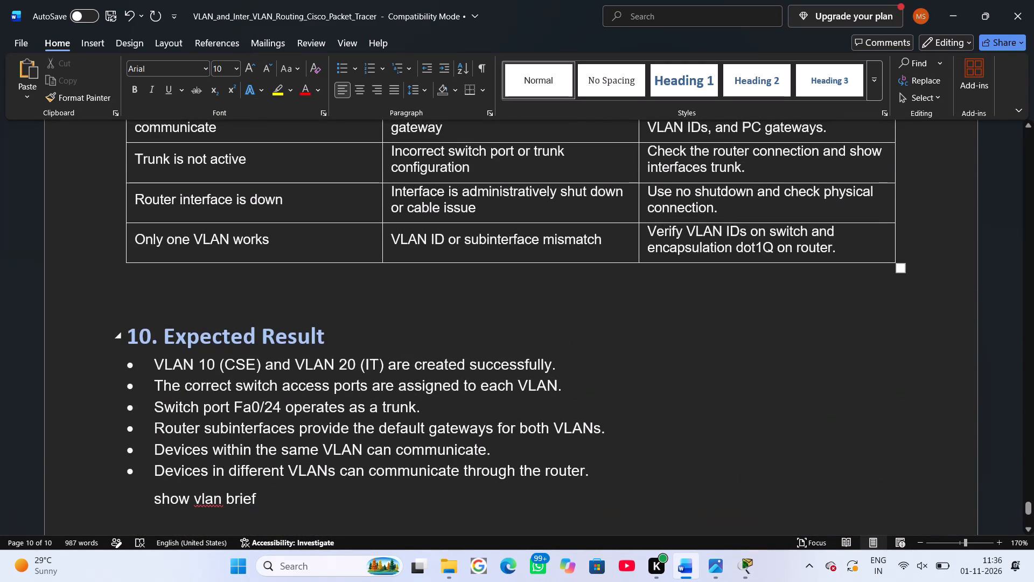
scroll(712, 315, up, 1)
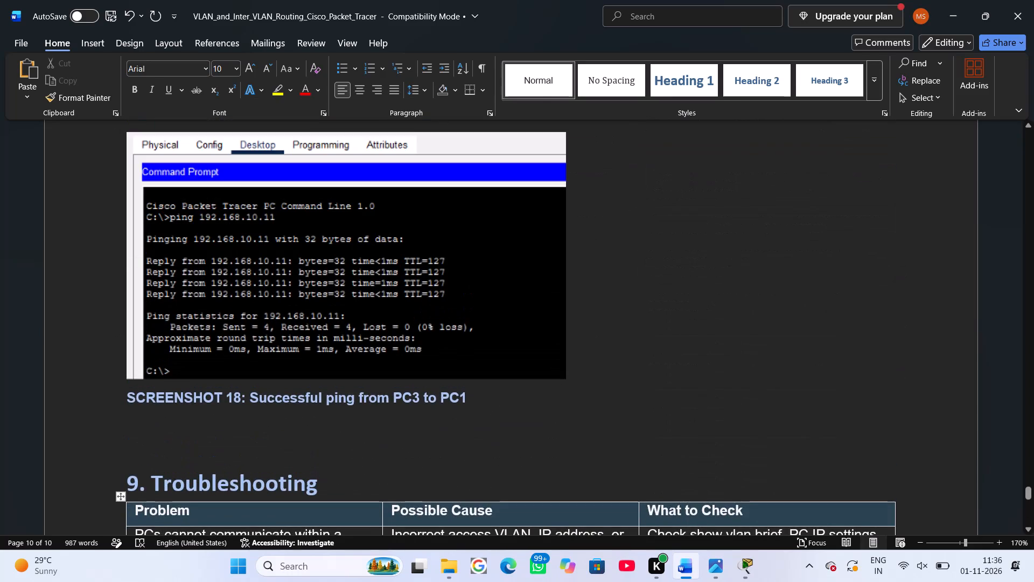
scroll(712, 315, down, 3)
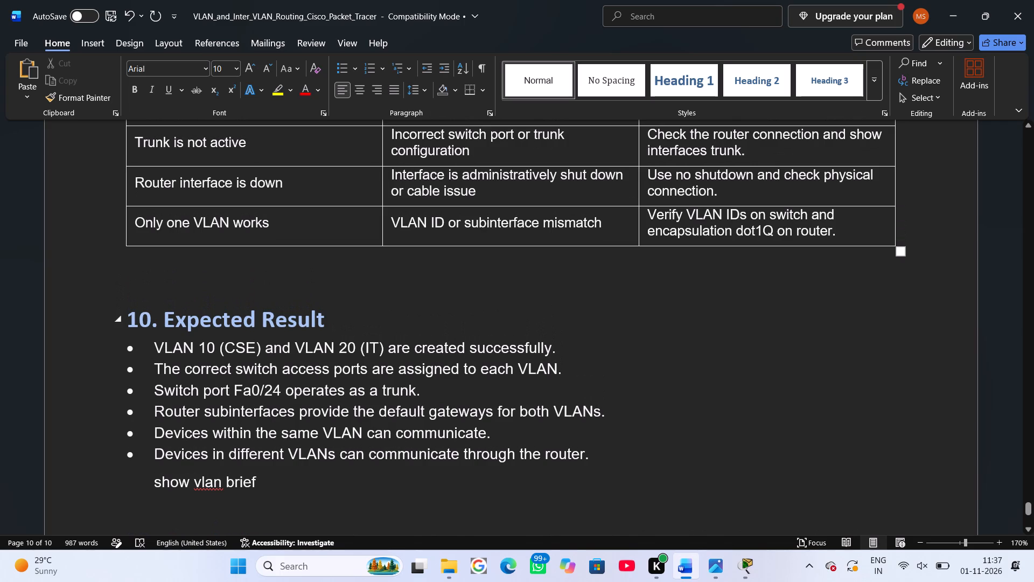
scroll(712, 315, up, 2)
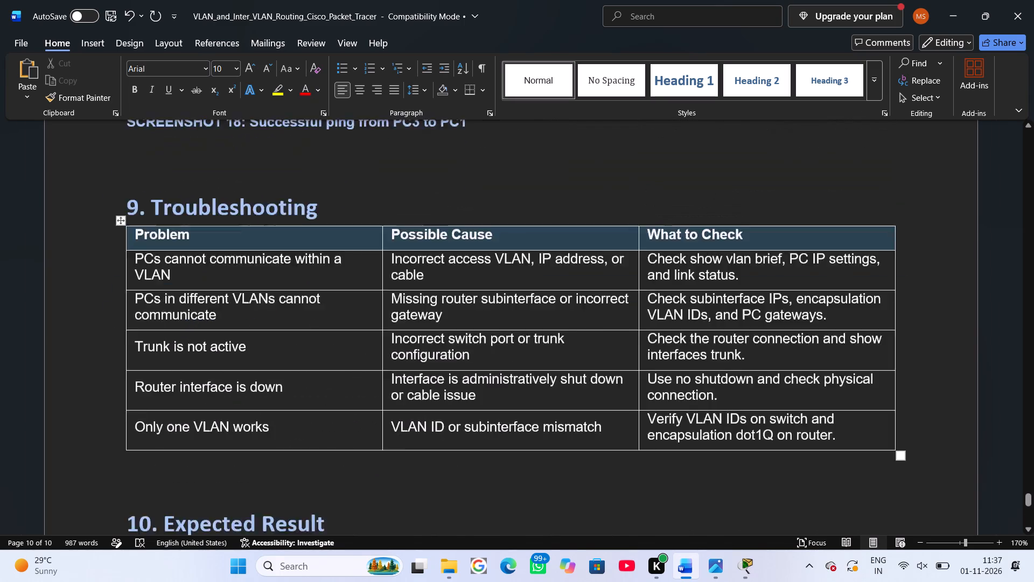
scroll(712, 315, up, 2)
scroll(712, 315, down, 1)
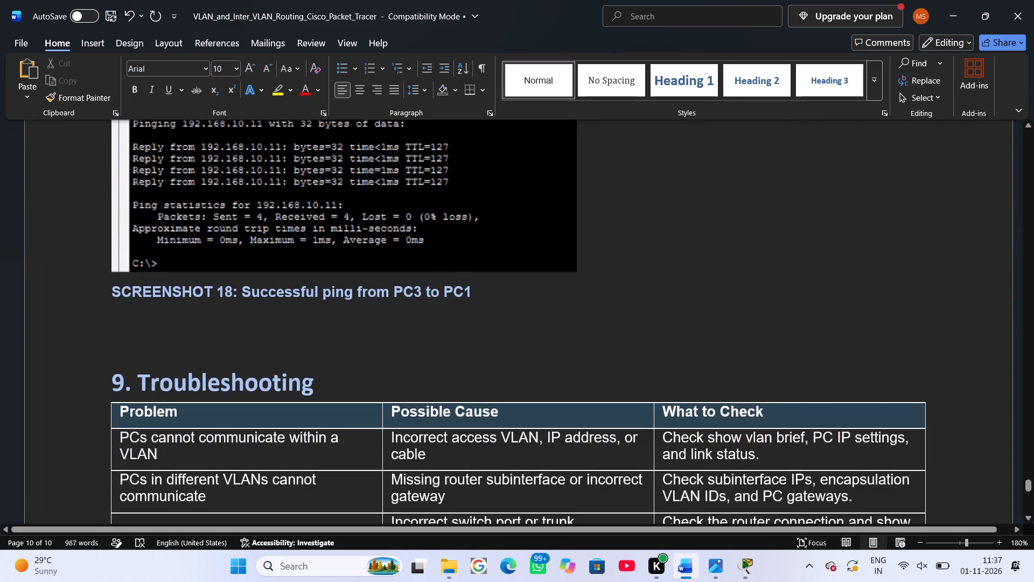
Close the five open screenshot image windows, Screenshot (1336), (1340), (1344), (1346) and (1348).
scroll(712, 315, up, 1)
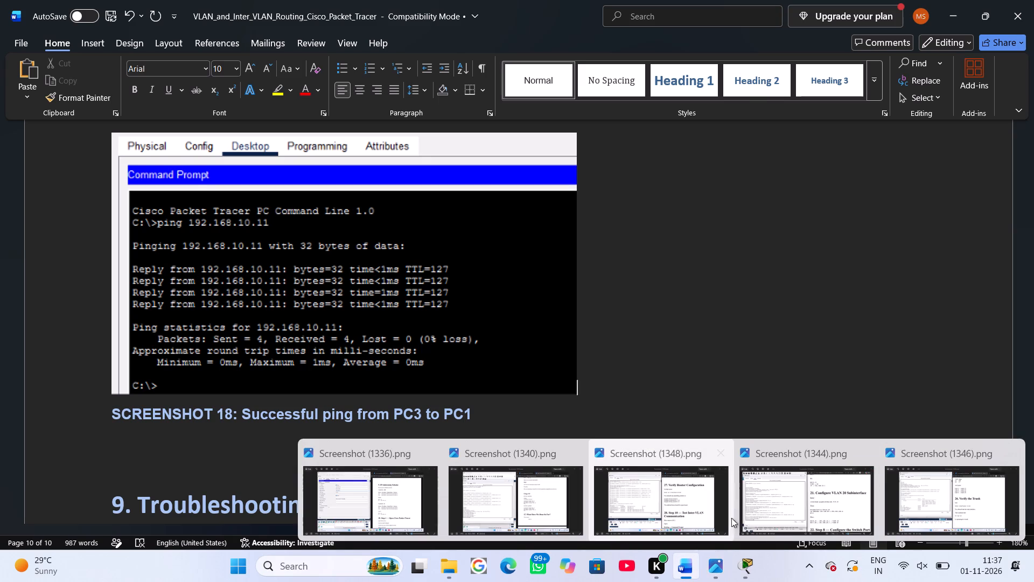
click(717, 459)
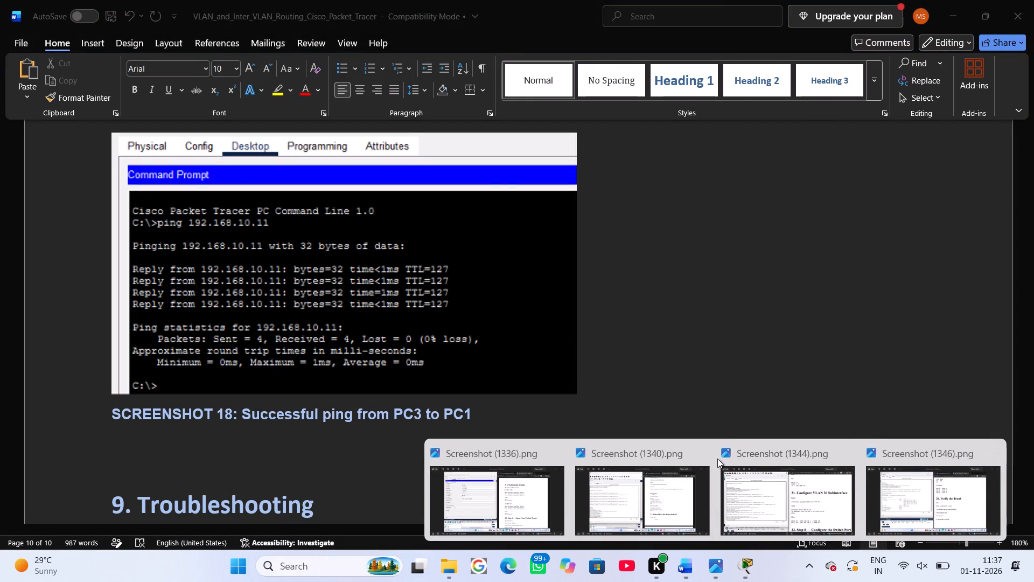
click(706, 453)
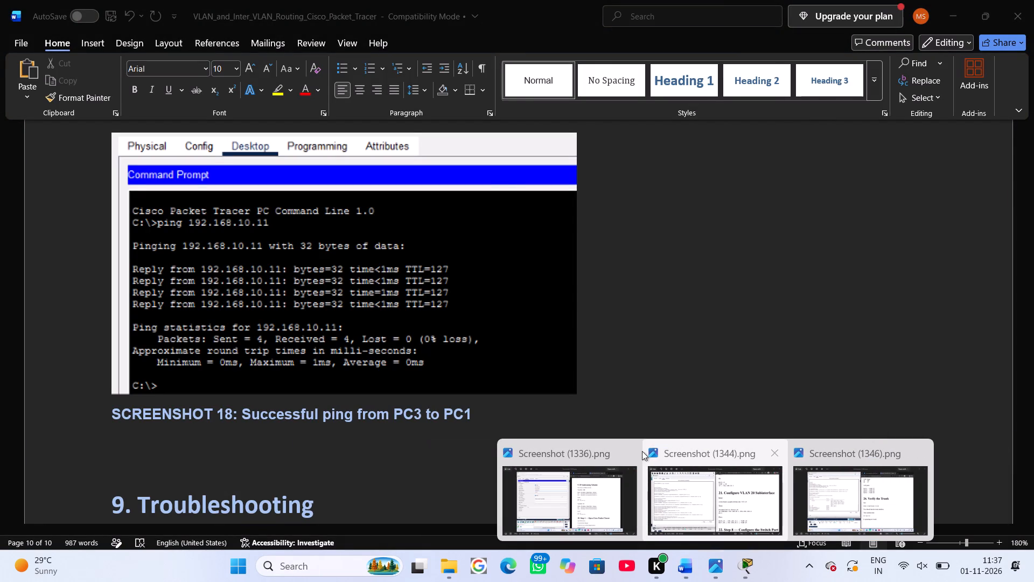
click(634, 455)
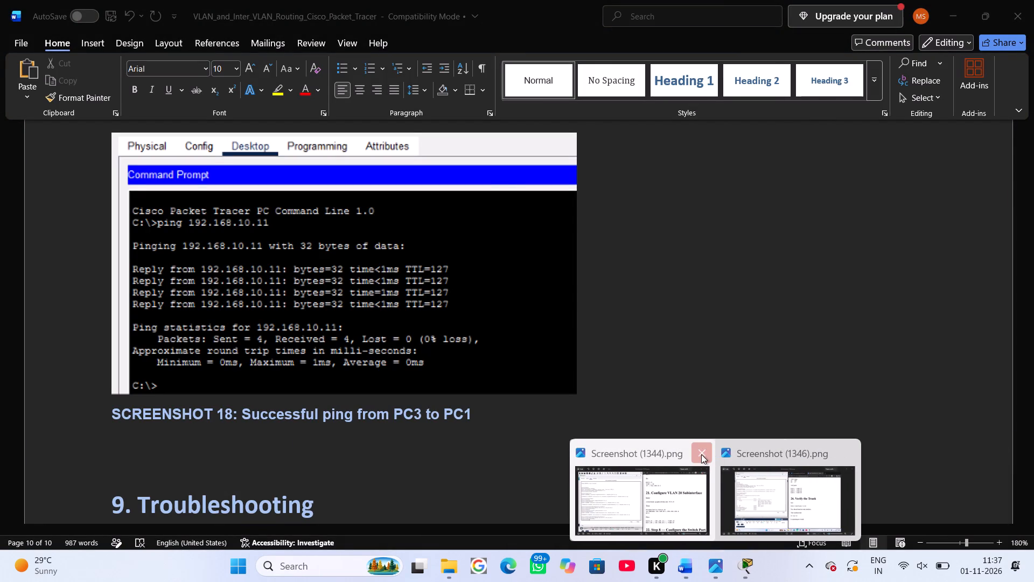
click(700, 454)
click(771, 450)
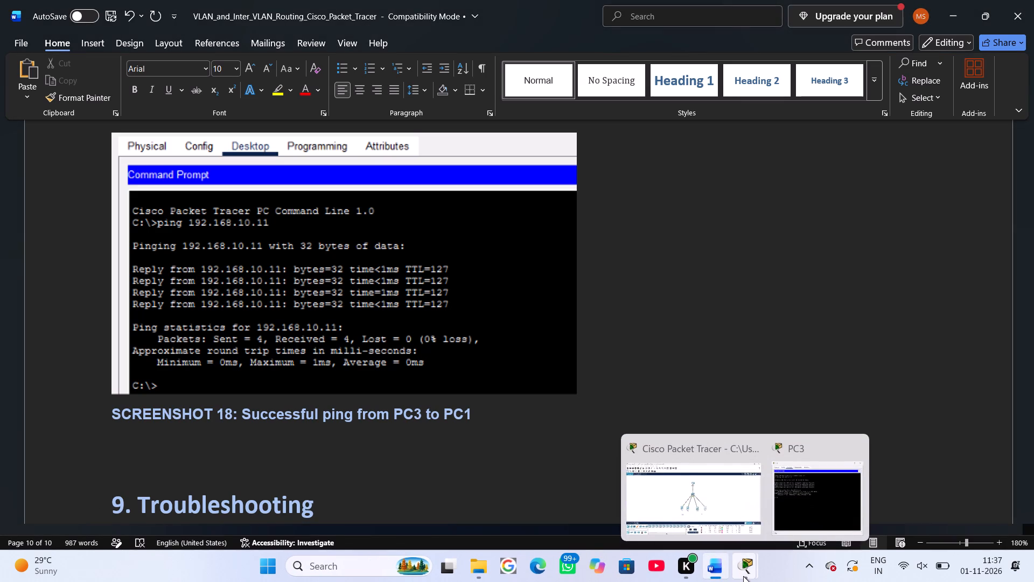
Switch to Packet Tracer's prac network and send a simple PDU from PC3 to PC1.
click(747, 576)
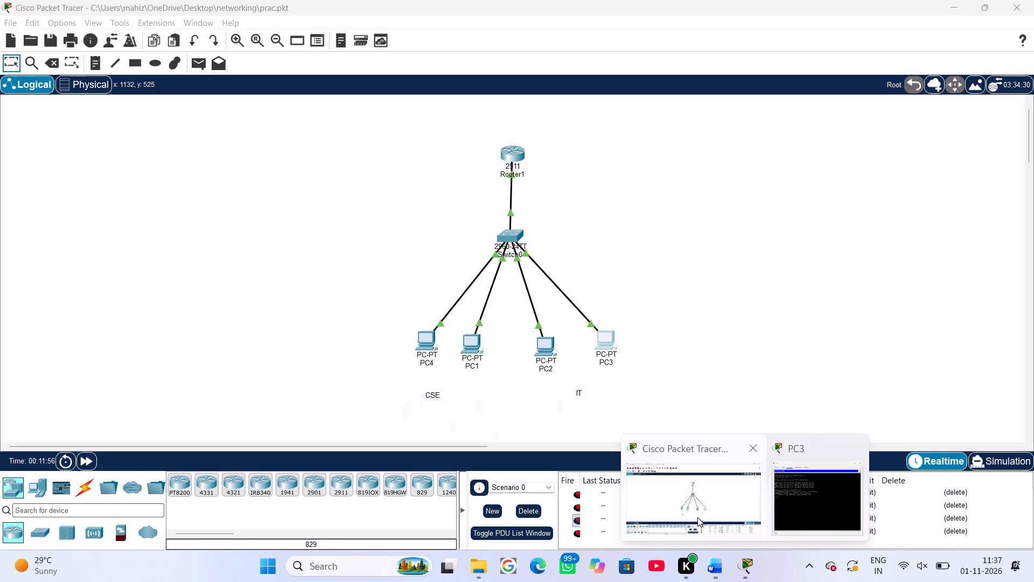
click(697, 517)
scroll(736, 417, down, 1)
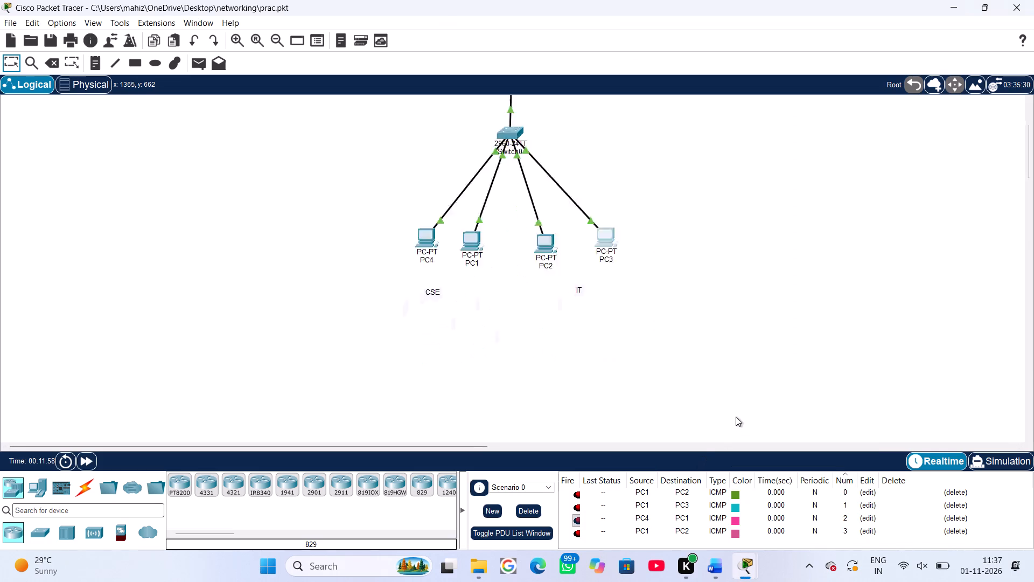
scroll(736, 417, down, 1)
scroll(736, 417, up, 2)
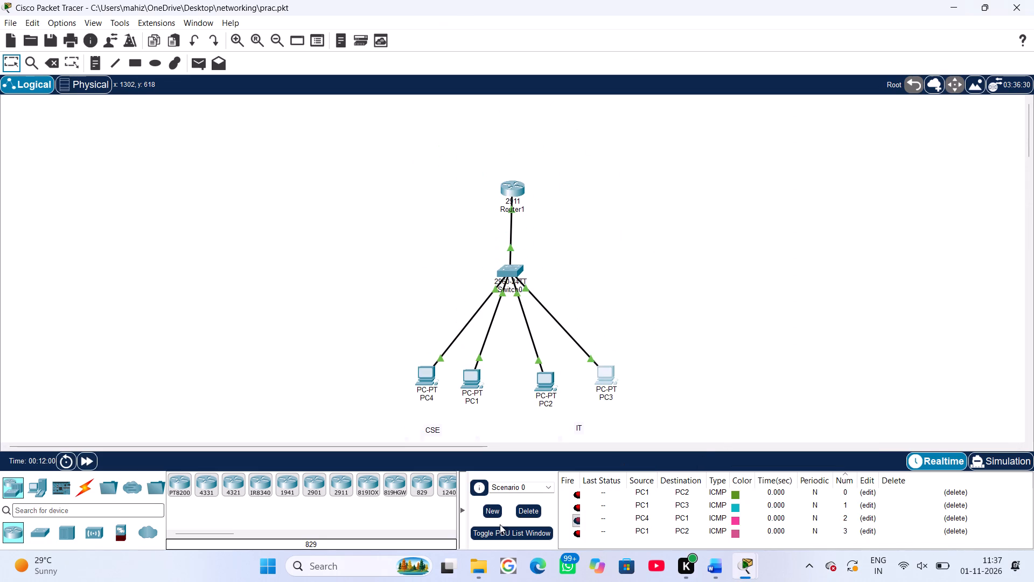
click(284, 391)
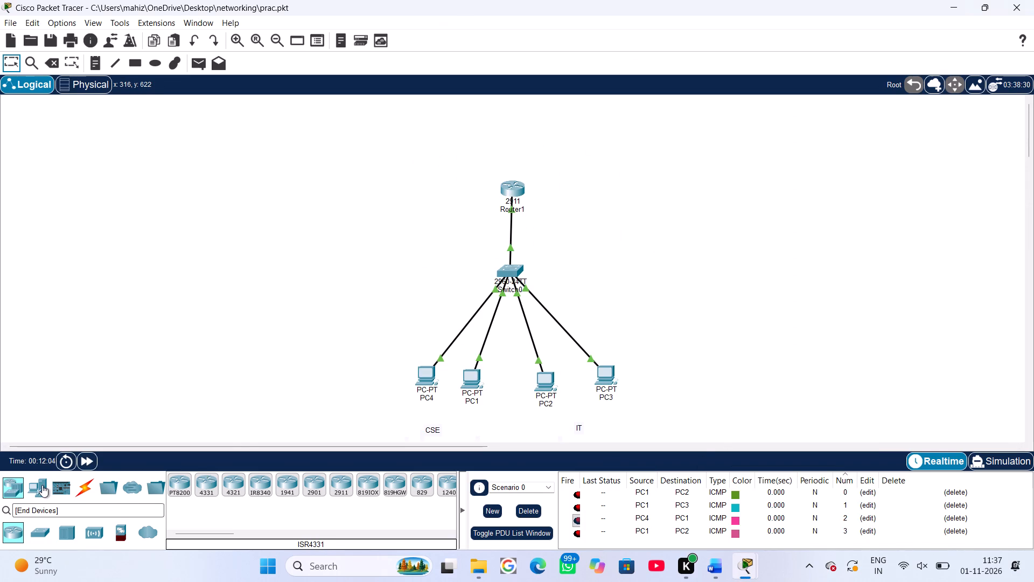
click(195, 76)
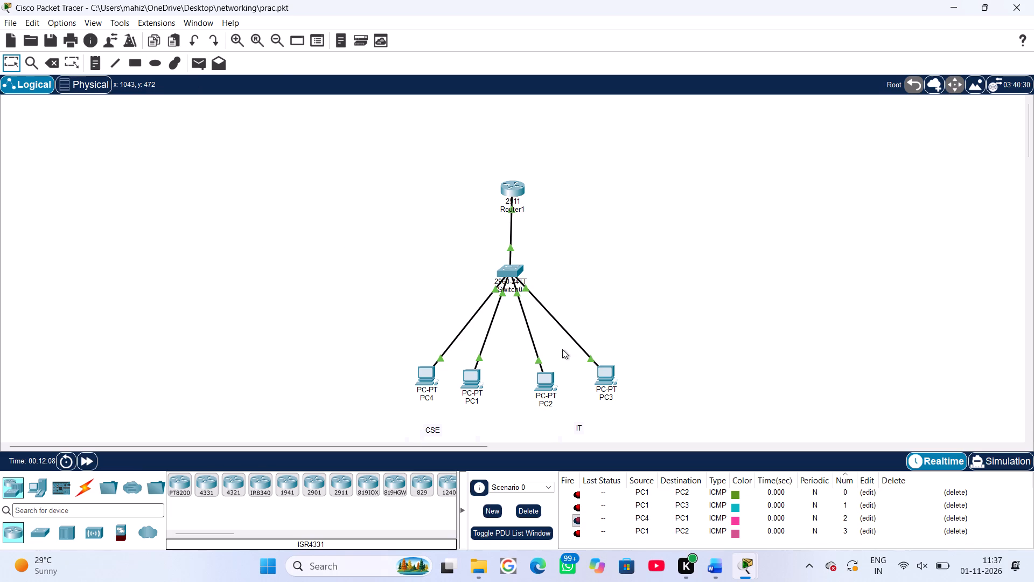
click(205, 58)
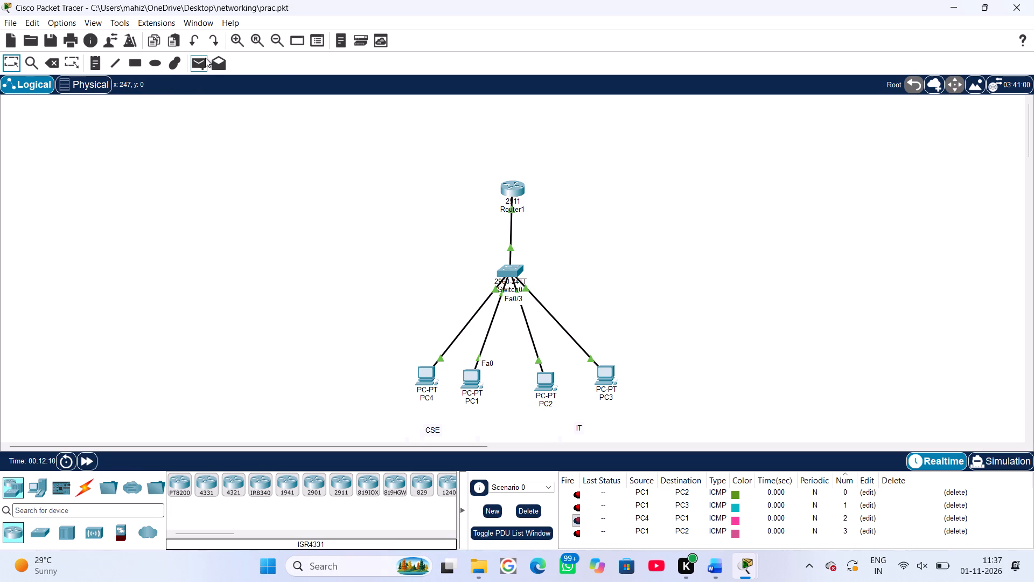
click(600, 370)
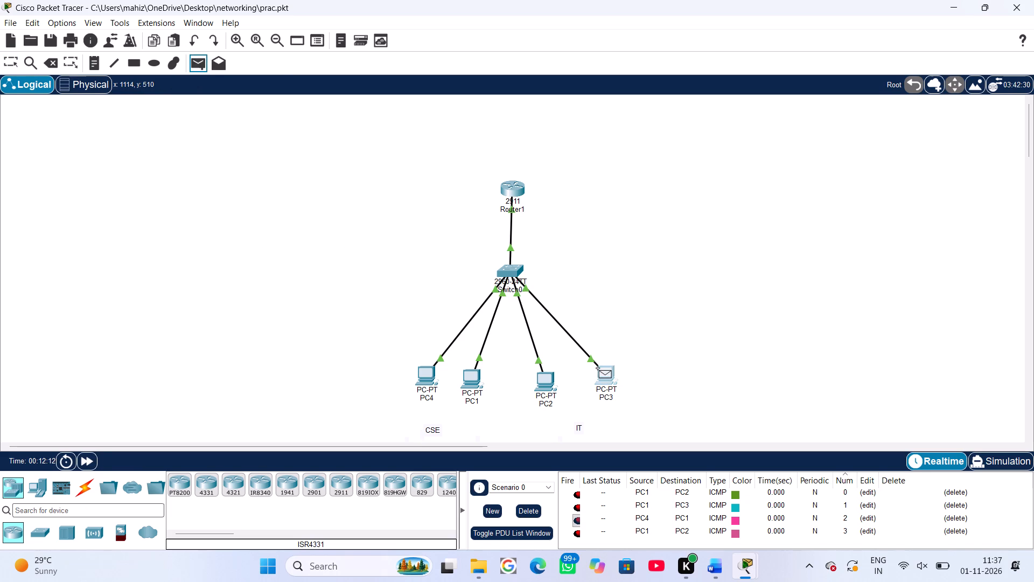
click(469, 381)
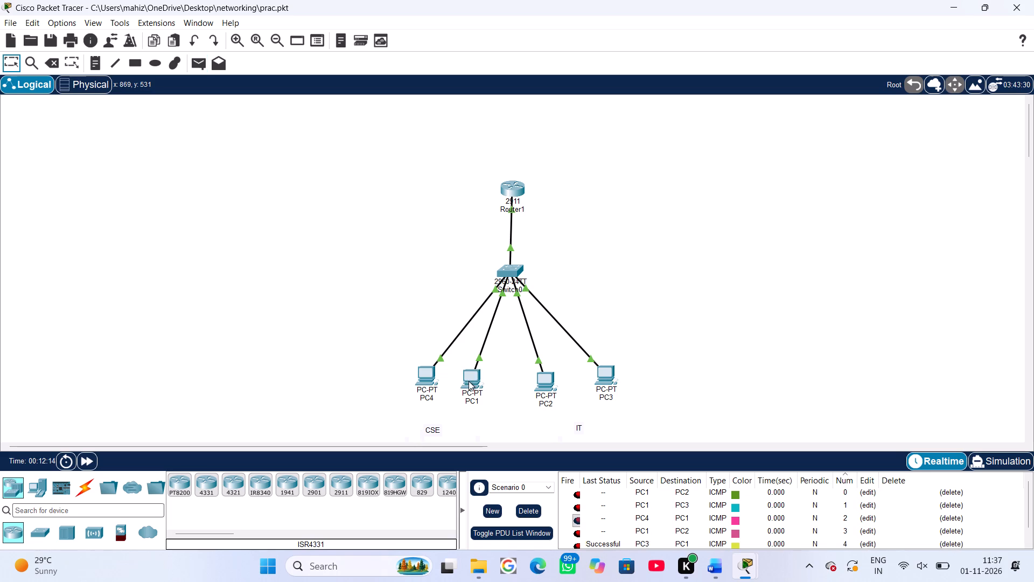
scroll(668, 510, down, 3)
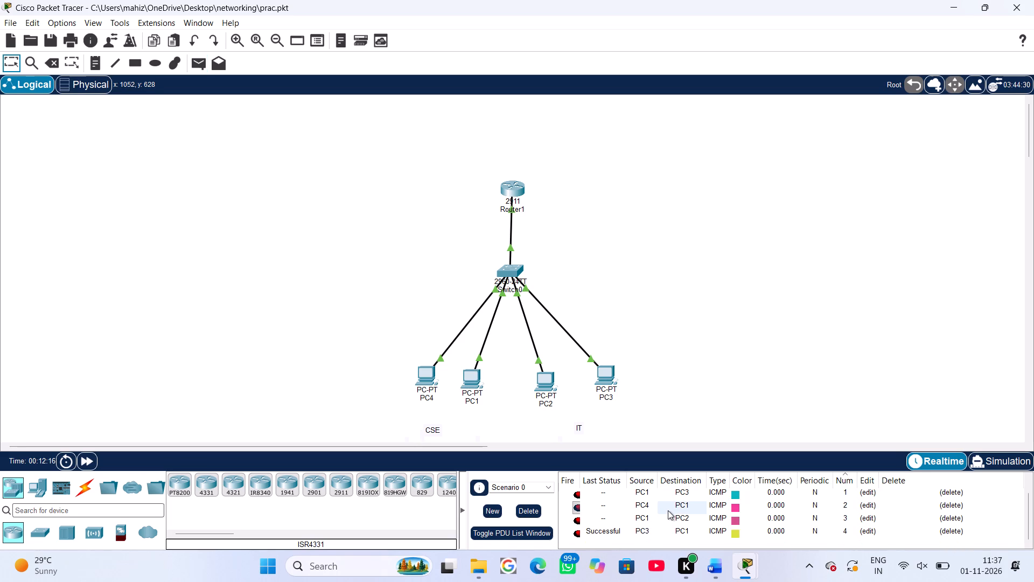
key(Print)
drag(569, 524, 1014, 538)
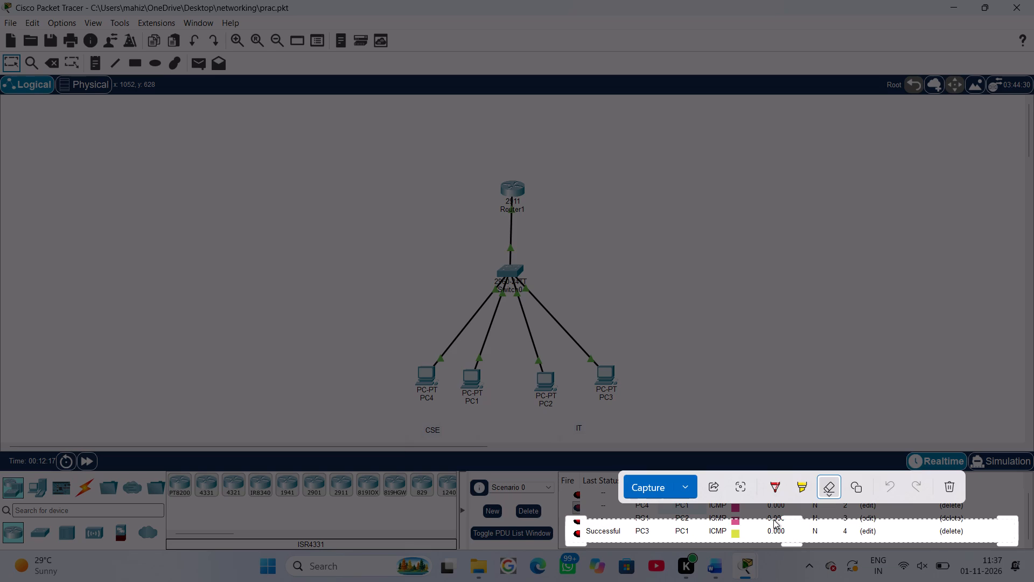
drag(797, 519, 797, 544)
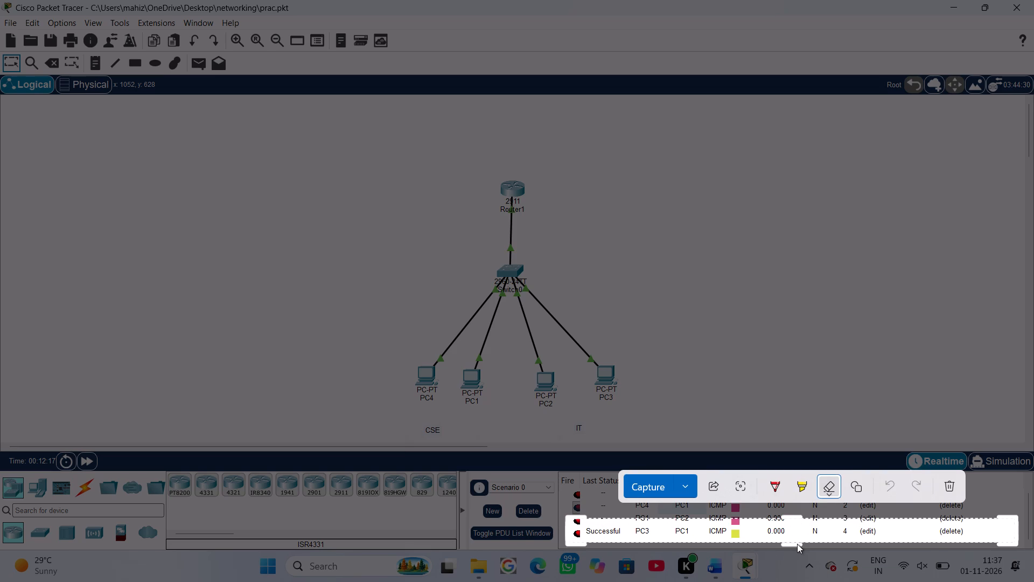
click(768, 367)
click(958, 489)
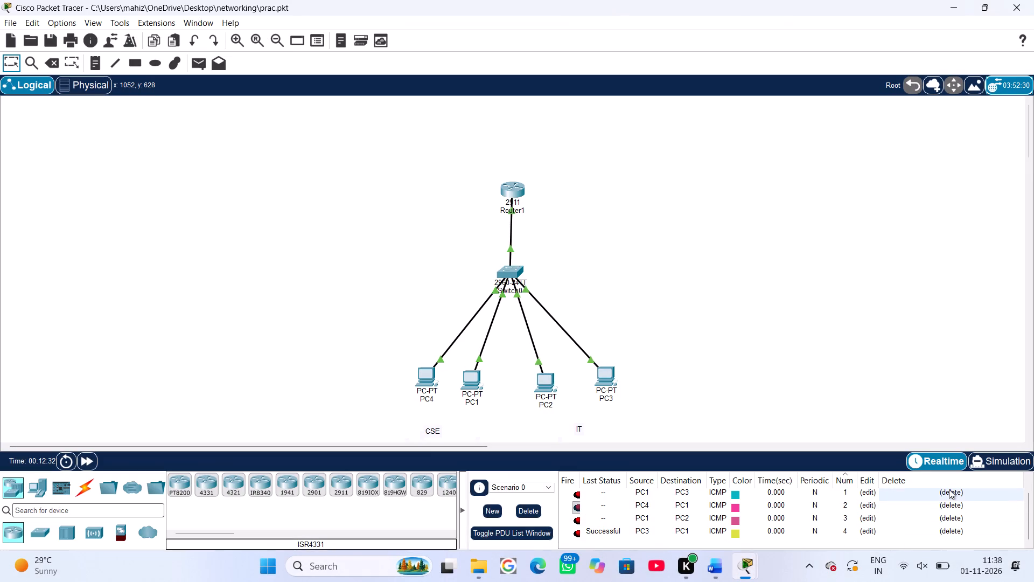
Delete the older PDU entries from Scenario 0, keeping only the PC3 to PC1 entry.
click(949, 489)
double_click(949, 489)
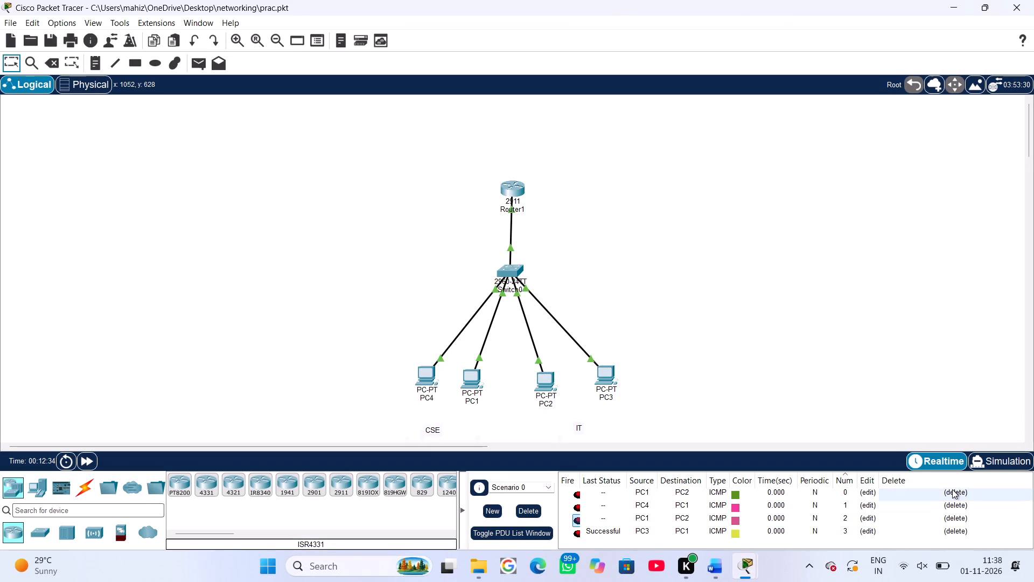
double_click(952, 489)
double_click(952, 489)
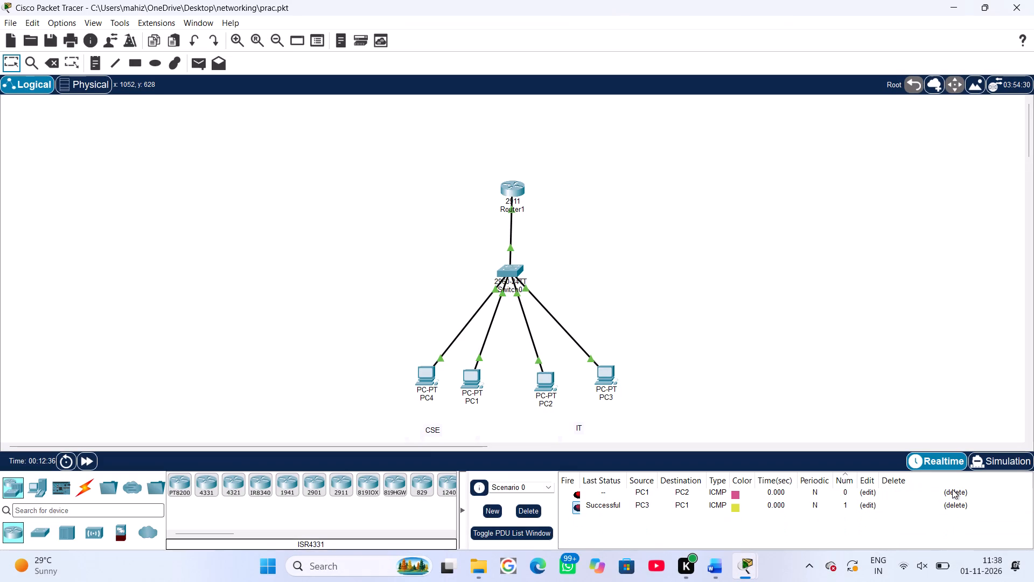
double_click(952, 489)
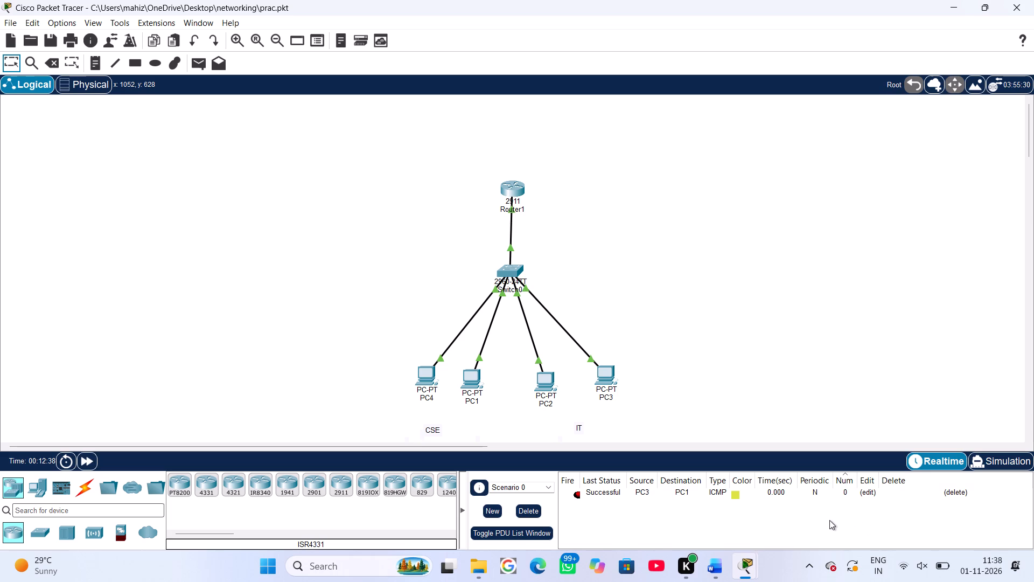
Capture the PDU list's column headers together with the PC3 to PC1 entry.
key(Print)
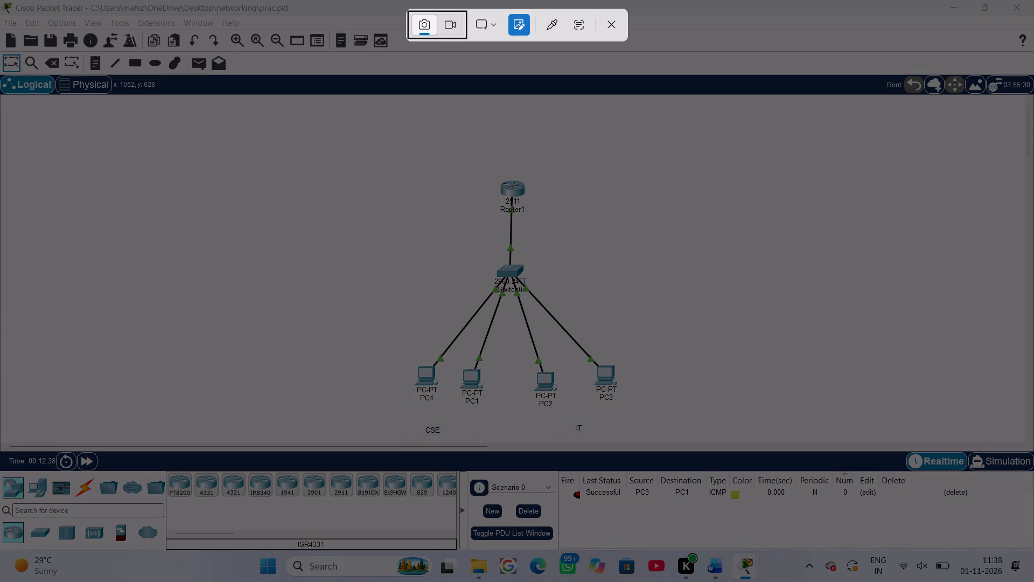
drag(560, 468, 1022, 515)
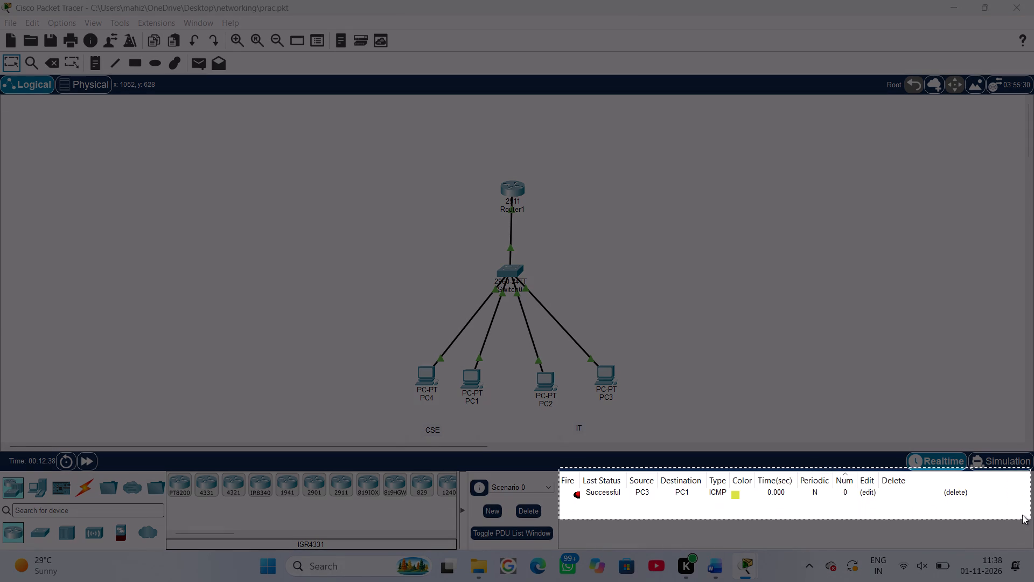
drag(1022, 515, 1018, 513)
click(648, 541)
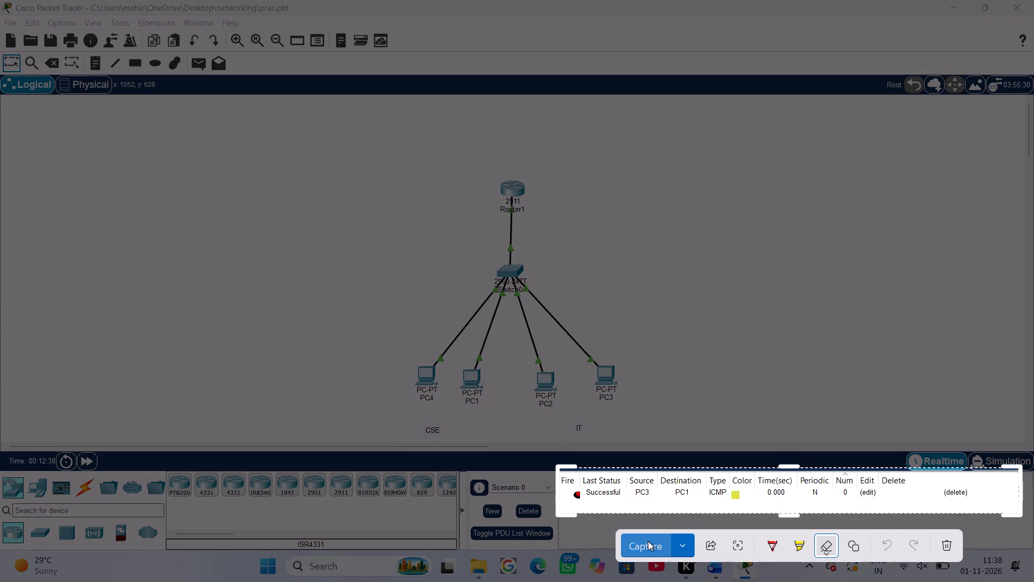
Switch to the Word report and paste the PDU capture on a new line between the PC3 ping image and the Screenshot 18 caption.
click(714, 567)
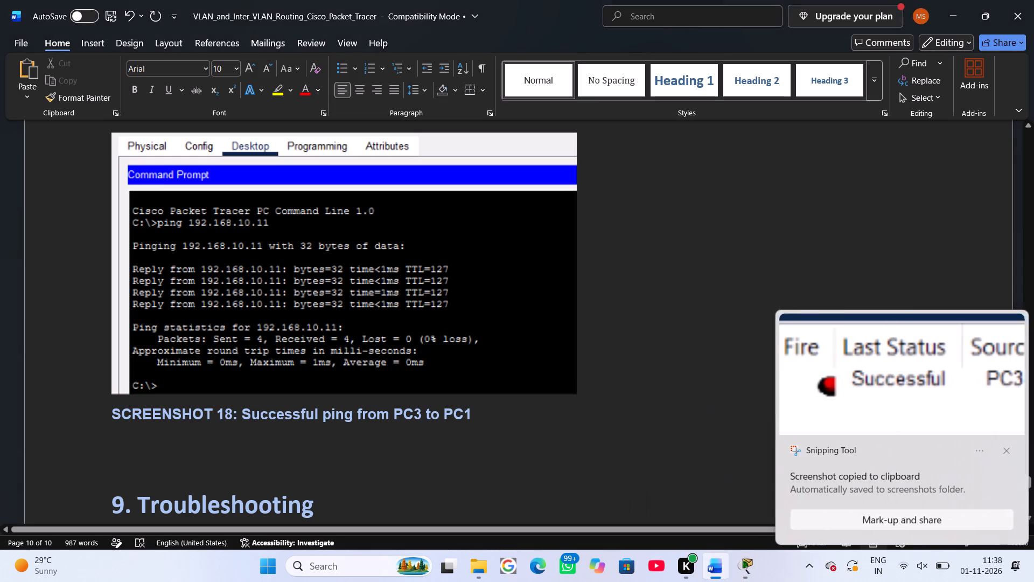
key(Return)
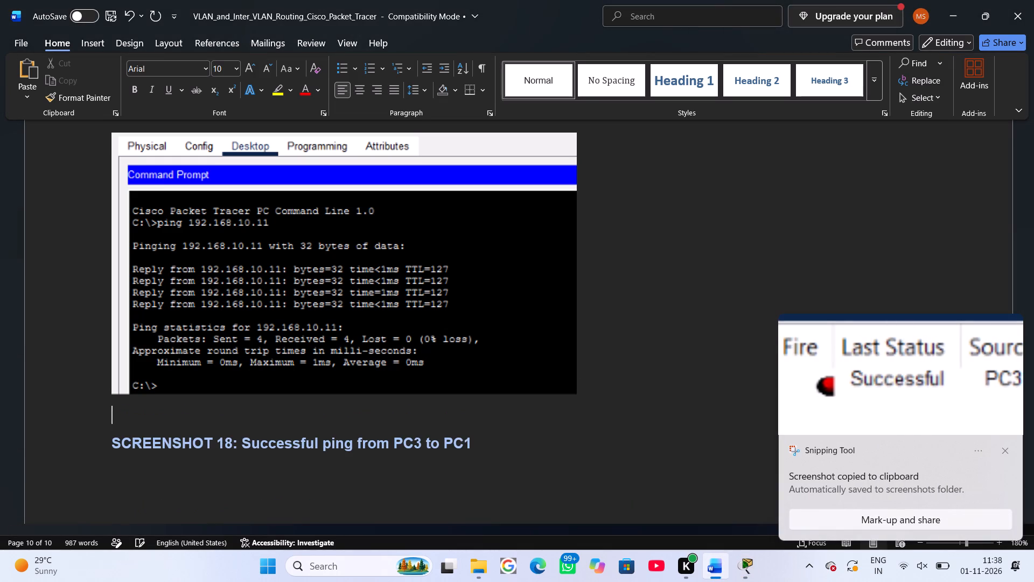
key(ctrl+v)
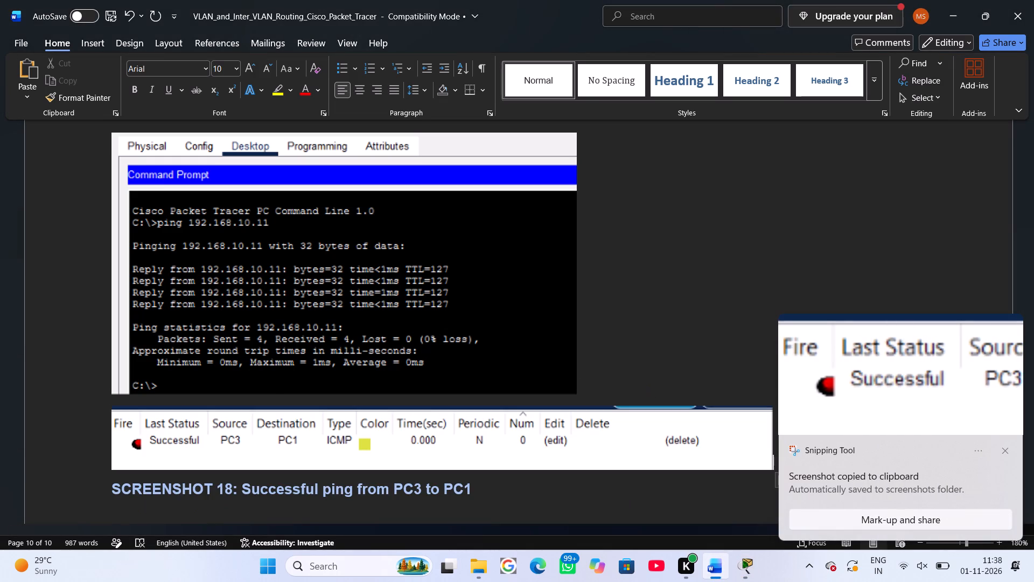
Check the report's Screenshot 17 test, switch to Packet Tracer and send a simple PDU from PC4 to PC2.
scroll(646, 387, up, 2)
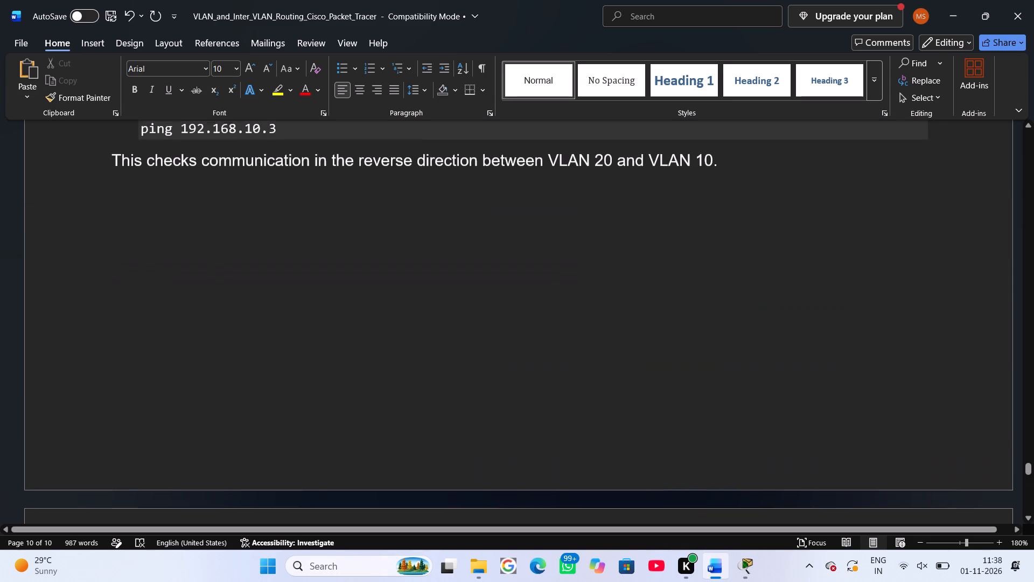
scroll(646, 387, up, 1)
scroll(642, 531, up, 1)
scroll(565, 352, up, 1)
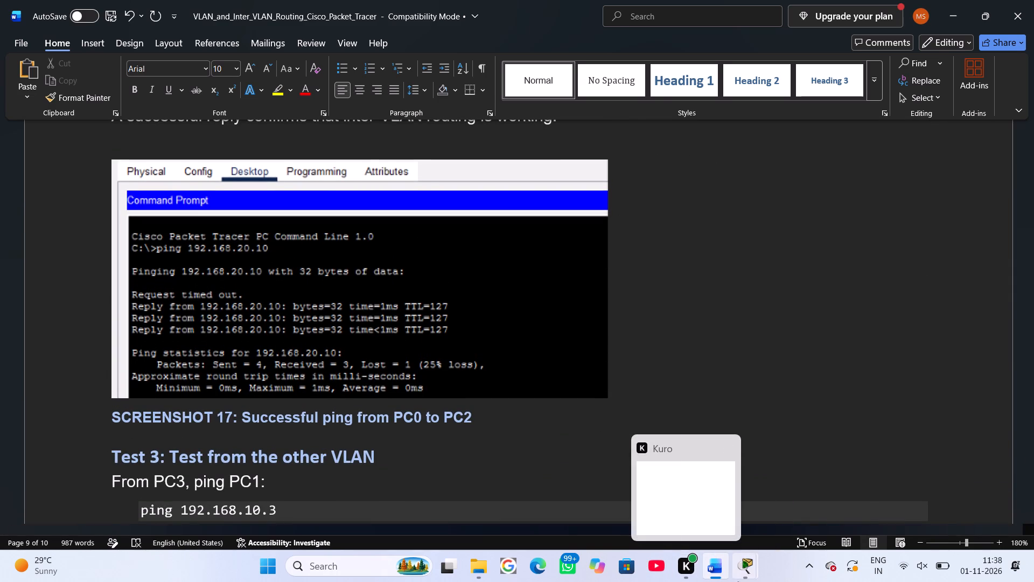
click(710, 474)
click(724, 256)
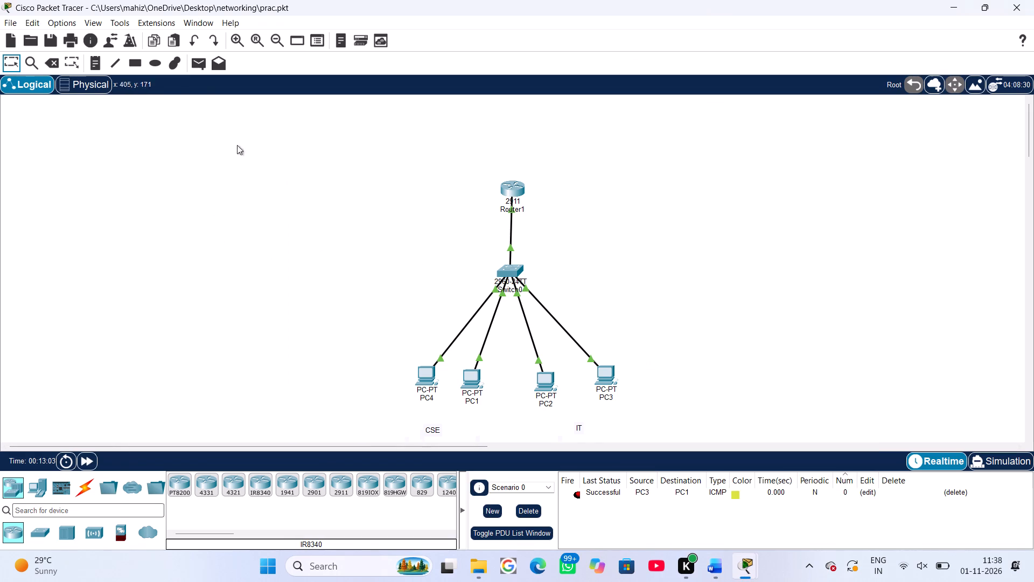
click(197, 66)
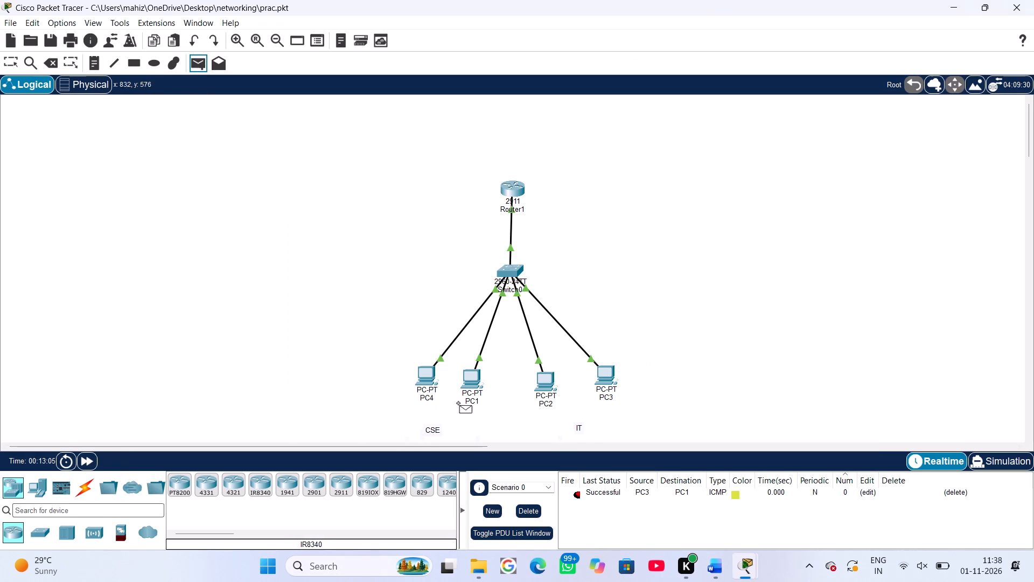
click(416, 376)
click(538, 379)
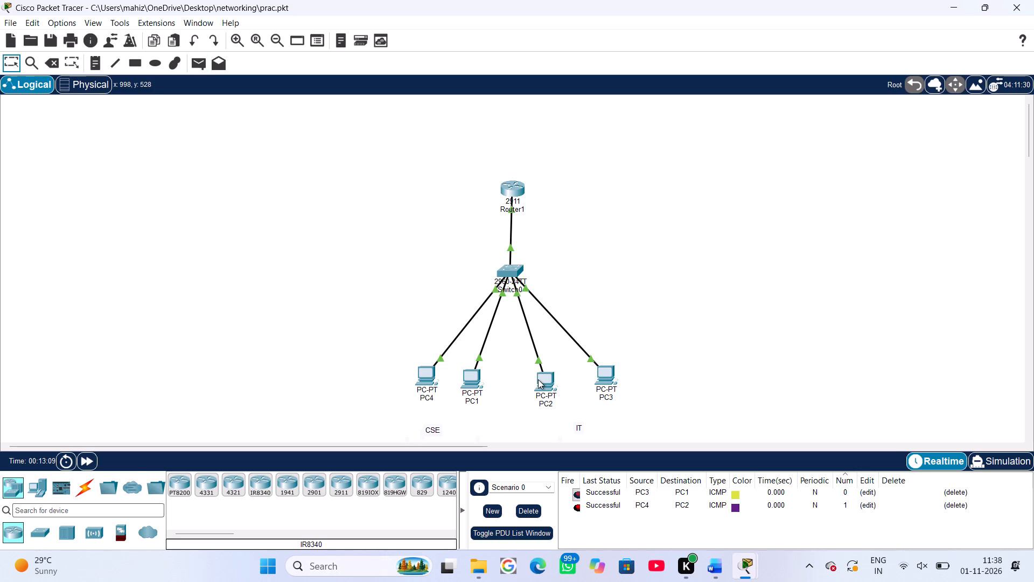
Delete the PC3 to PC1 entry from the PDU list.
double_click(956, 491)
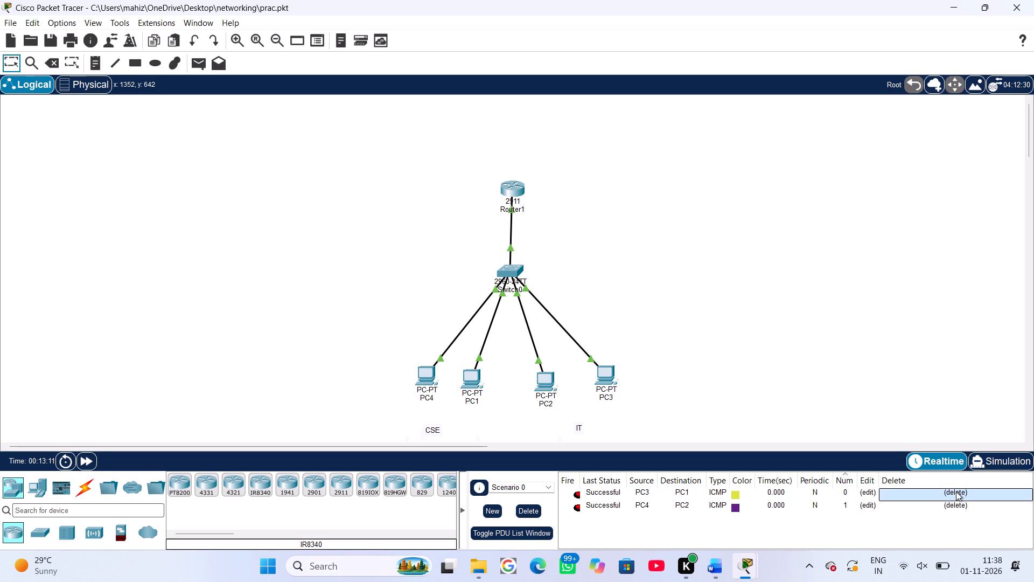
Capture the PDU list's column headers together with the PC4 to PC2 entry.
key(Print)
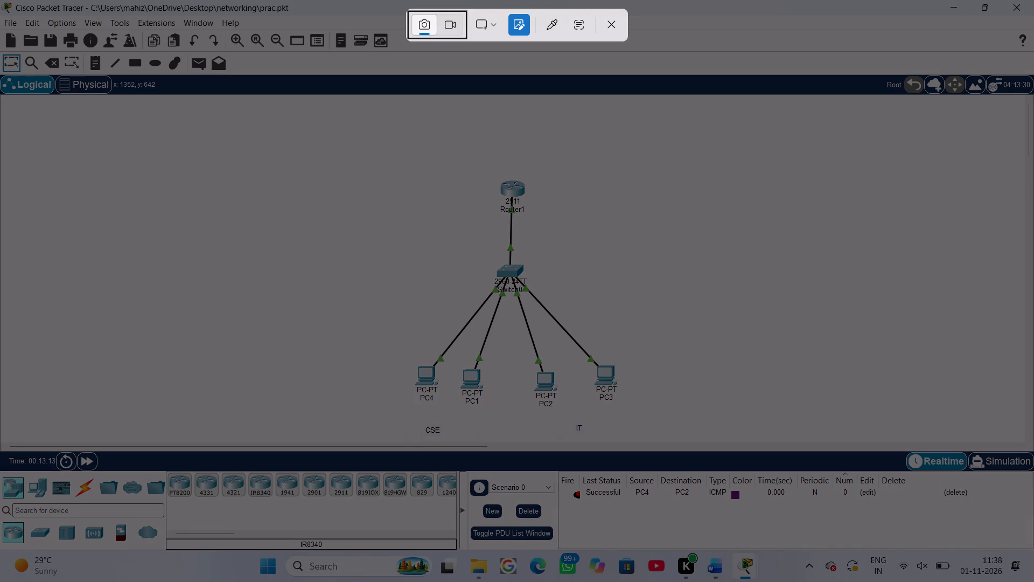
drag(558, 471, 600, 476)
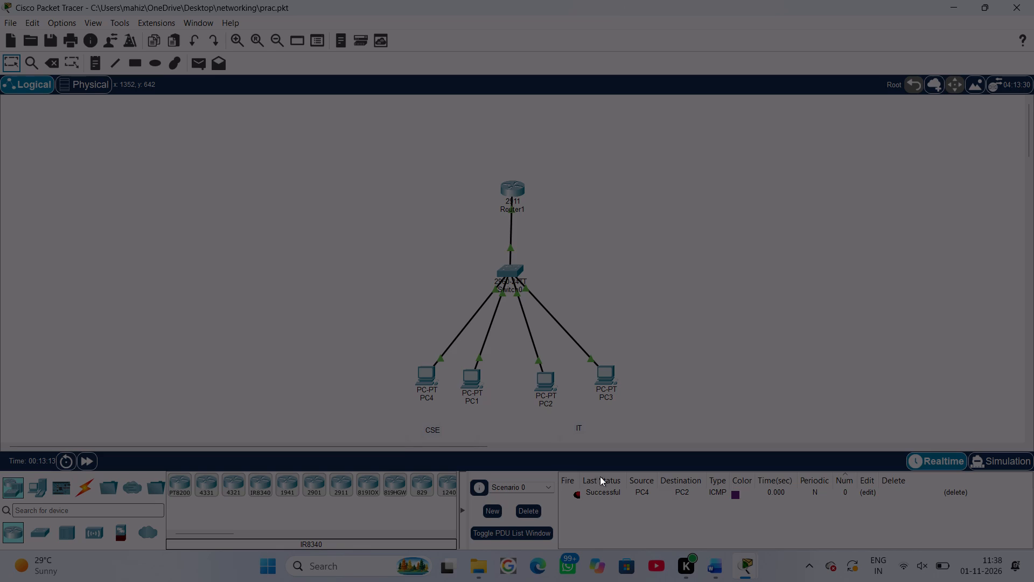
drag(600, 476, 1033, 507)
click(658, 539)
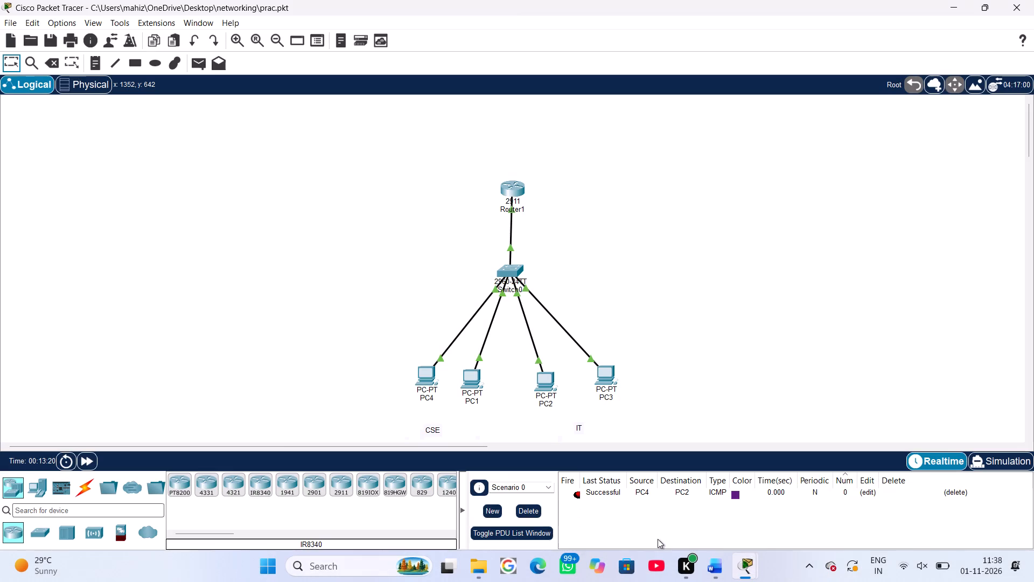
Switch to the Word report and paste the PDU capture on a new line between the Test 2 ping image and the Screenshot 17 caption.
click(716, 565)
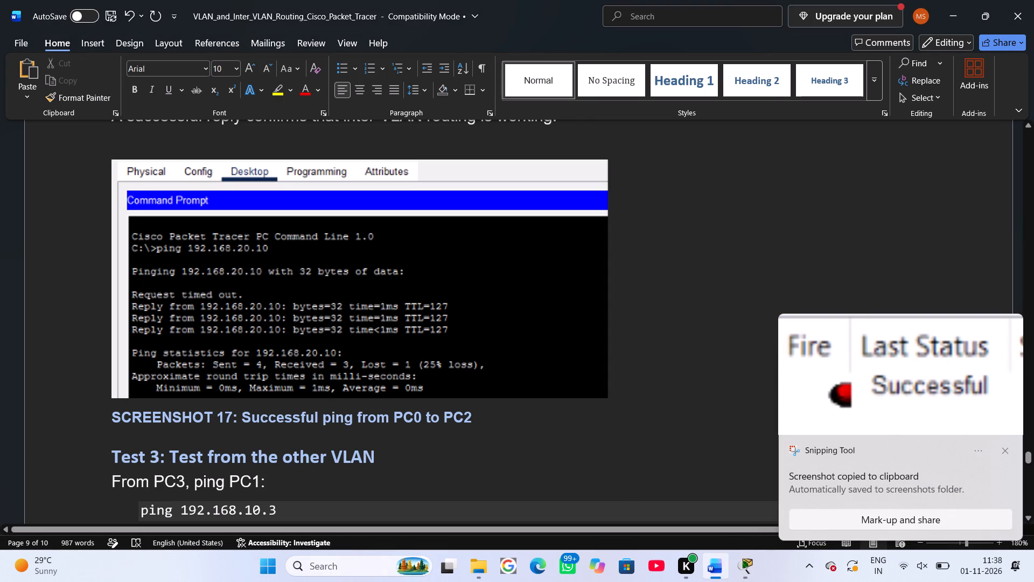
click(638, 392)
key(Return)
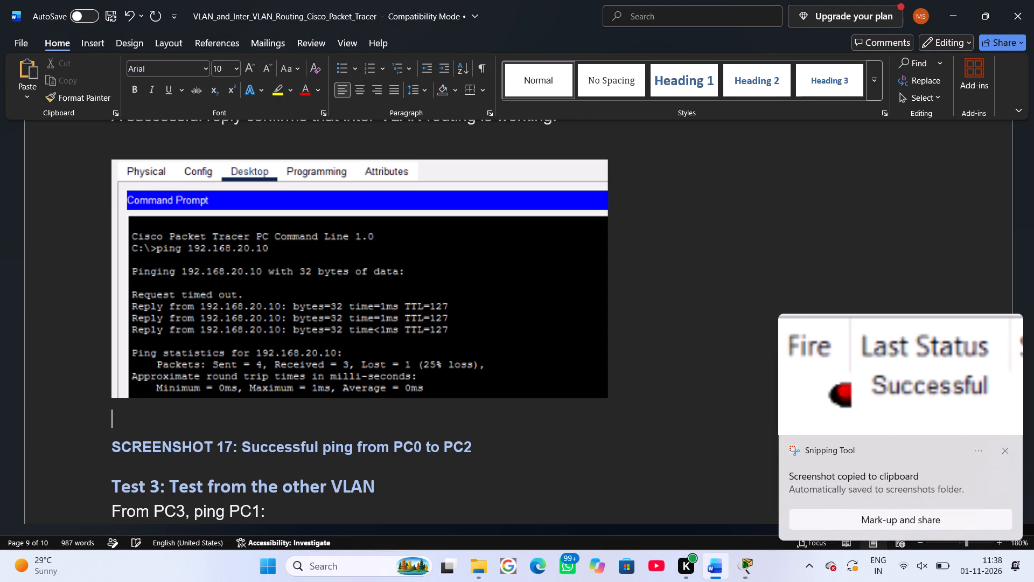
key(ctrl+v)
scroll(638, 392, down, 1)
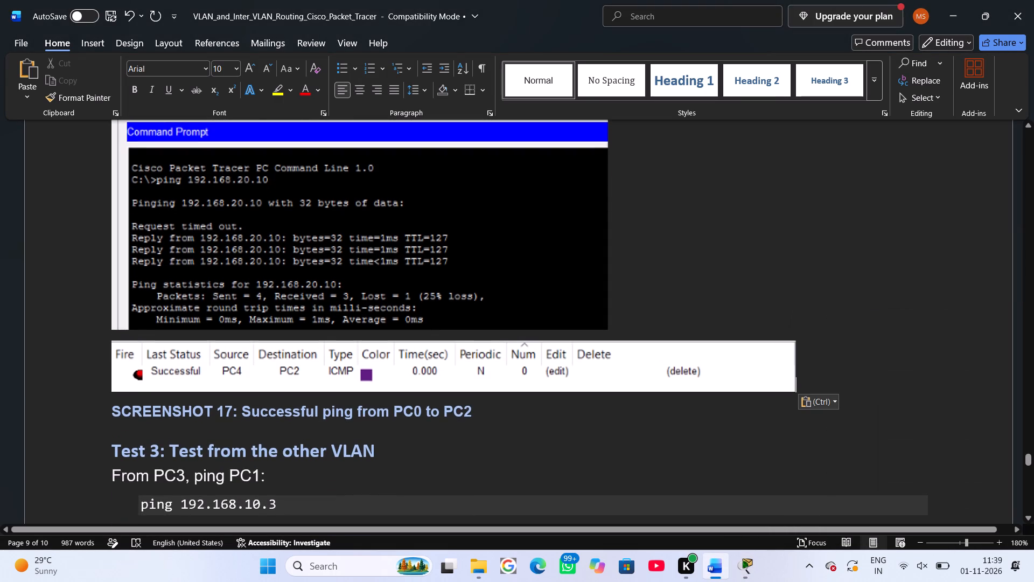
Change the source device in the Screenshot 17 caption to PC4.
click(421, 410)
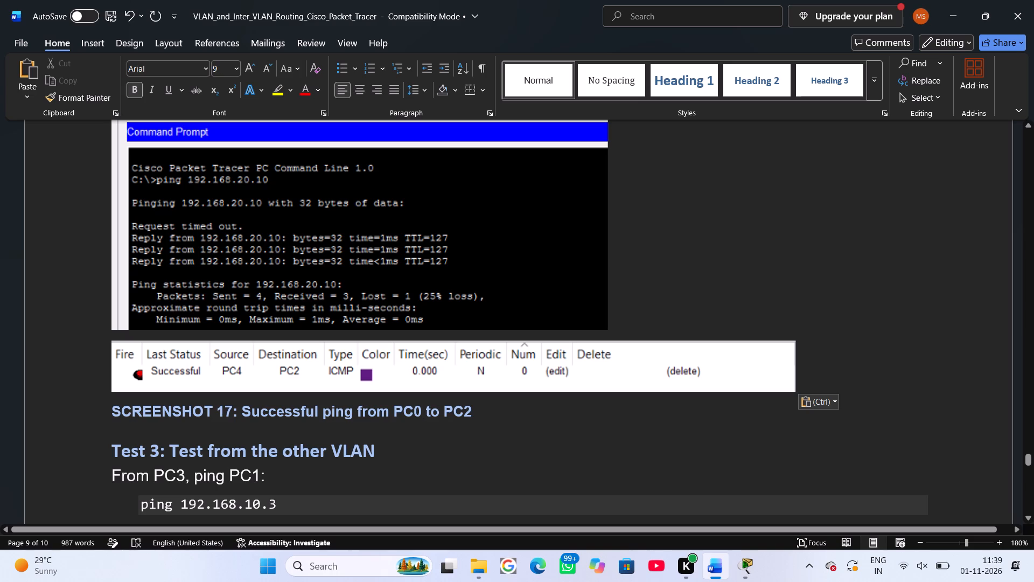
key(BackSpace)
key(4)
Review the Connectivity Testing section from Test 2 back to Test 1, checking the device names, ping commands and result images.
scroll(421, 410, up, 1)
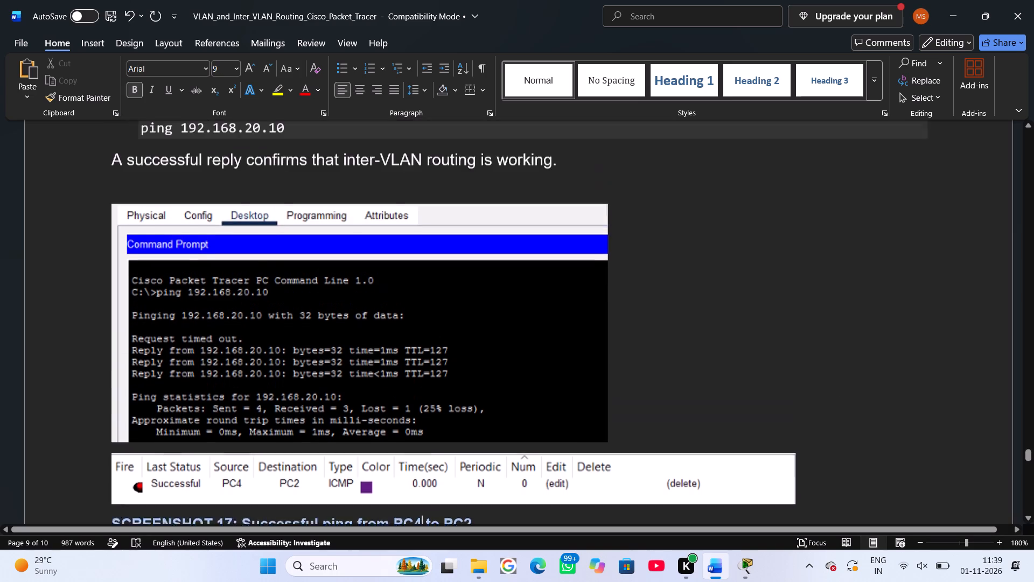
scroll(421, 410, up, 1)
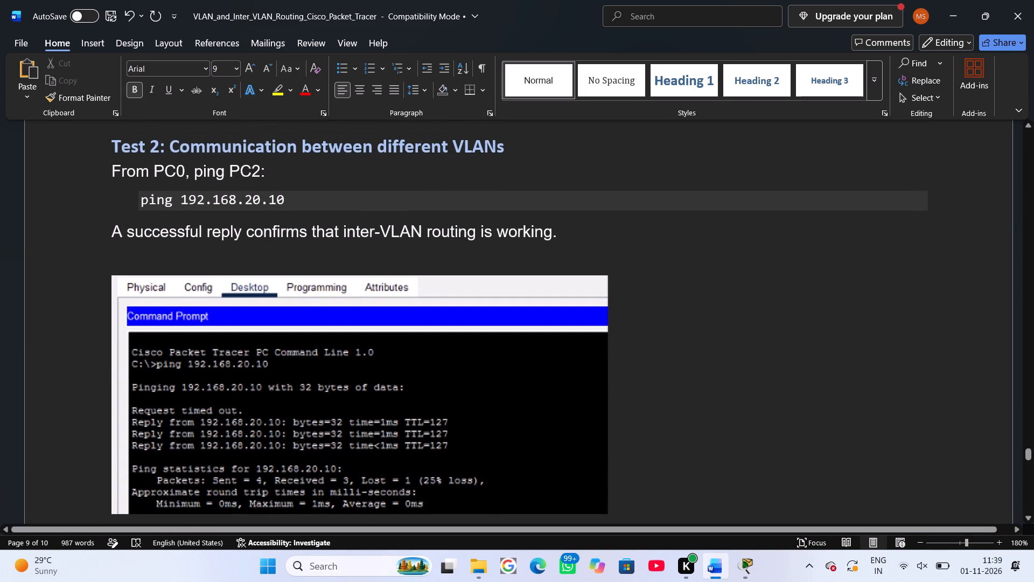
scroll(298, 256, down, 1)
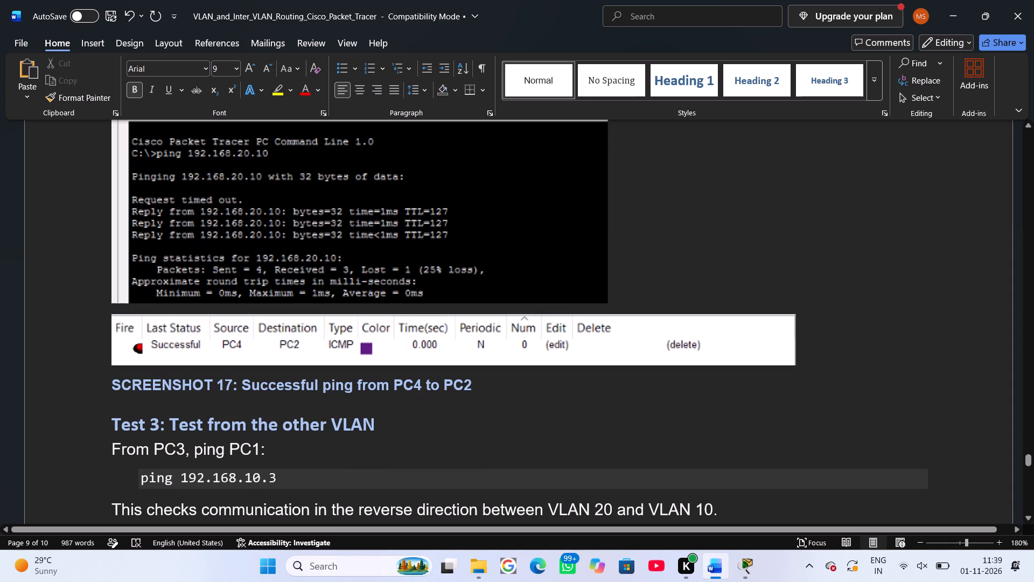
scroll(298, 256, up, 1)
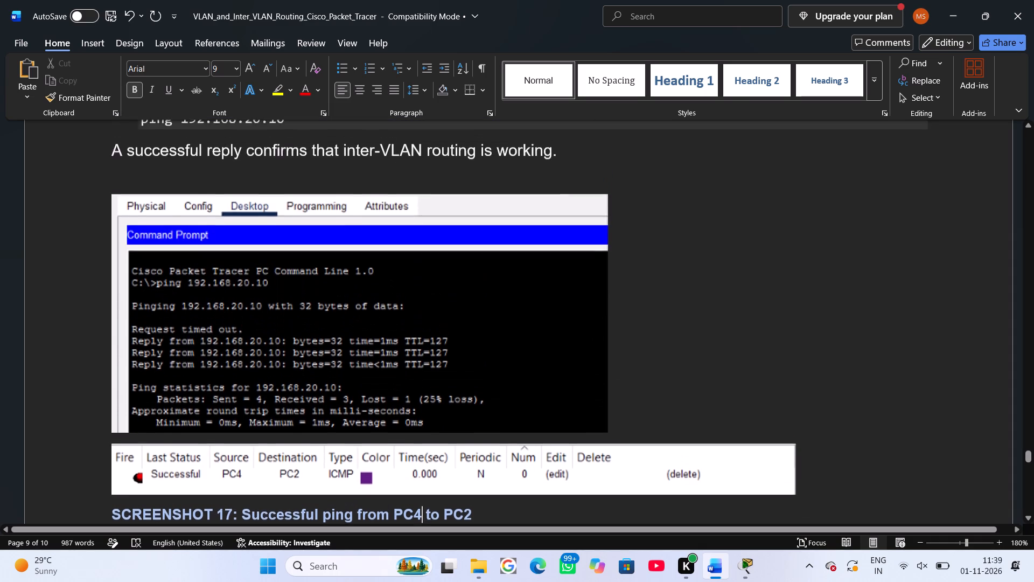
scroll(298, 256, up, 3)
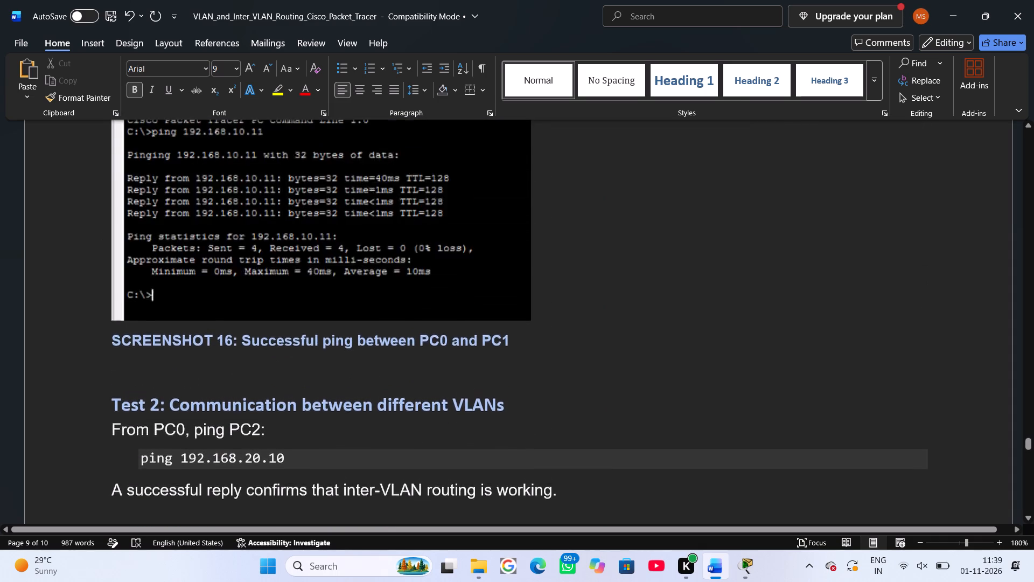
scroll(298, 256, up, 1)
scroll(298, 256, down, 1)
scroll(298, 256, up, 2)
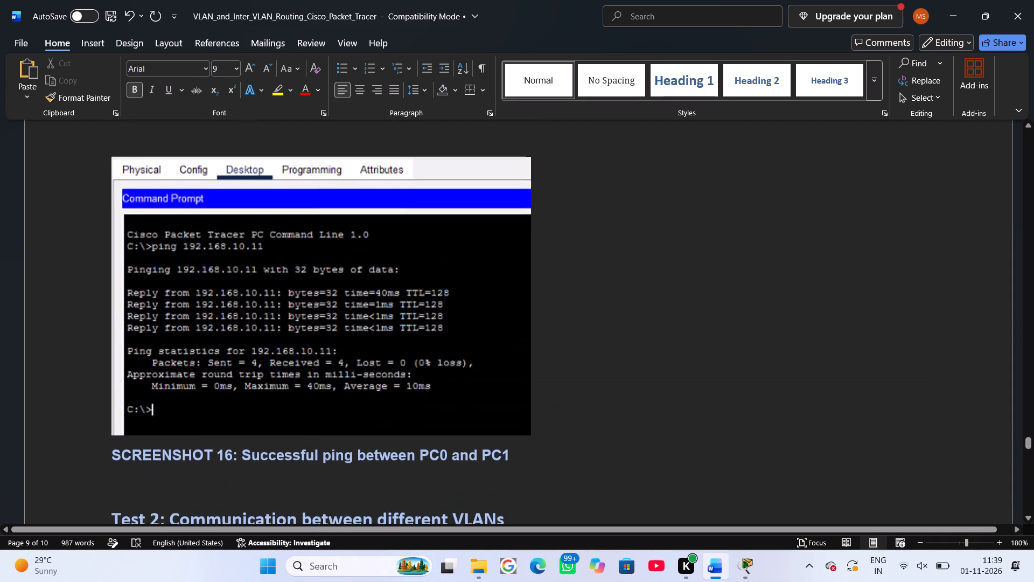
scroll(298, 256, up, 2)
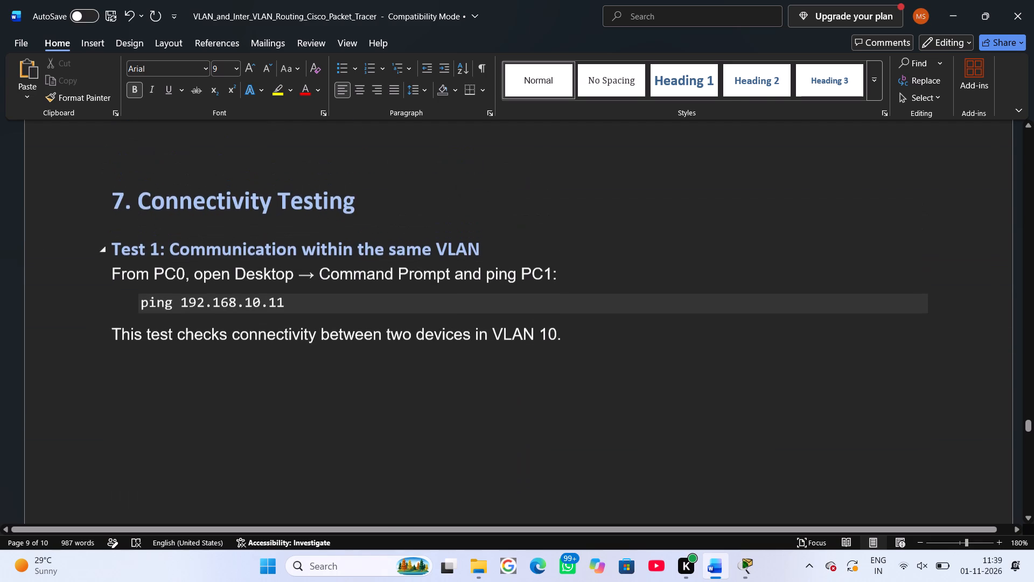
Change the ping command's address under Test 3 to 192.168.10.11.
scroll(301, 301, down, 5)
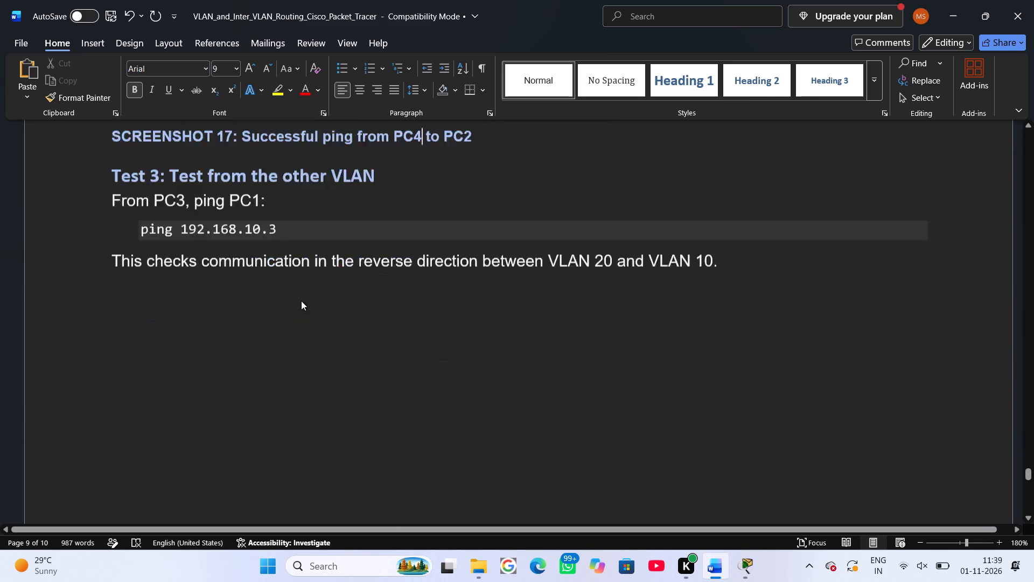
scroll(301, 301, down, 1)
scroll(301, 301, up, 1)
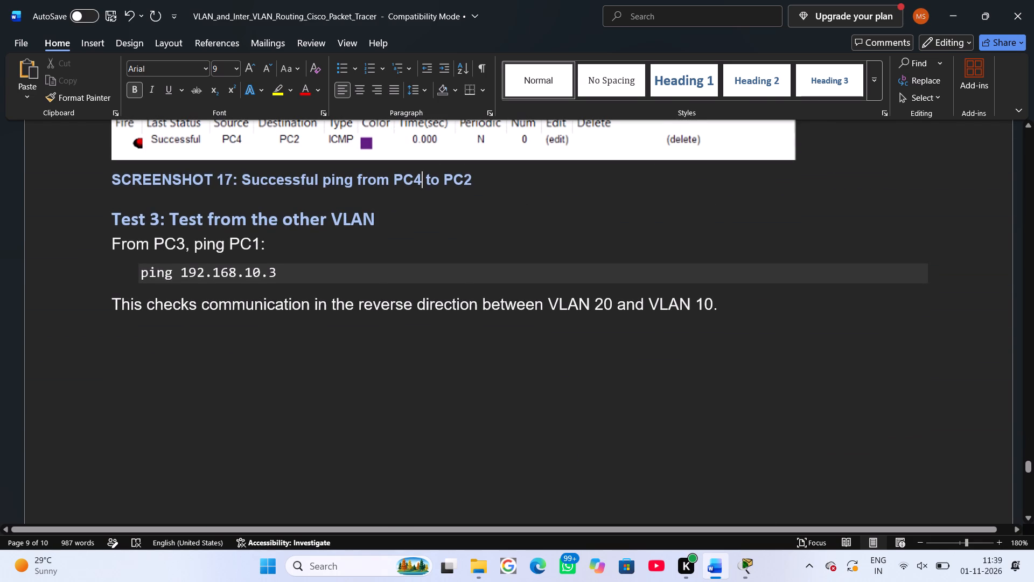
click(282, 274)
key(BackSpace)
text(11)
Check the report's Screenshot 16 test, switch to Packet Tracer and send a simple PDU from PC4 to PC1.
scroll(282, 274, down, 1)
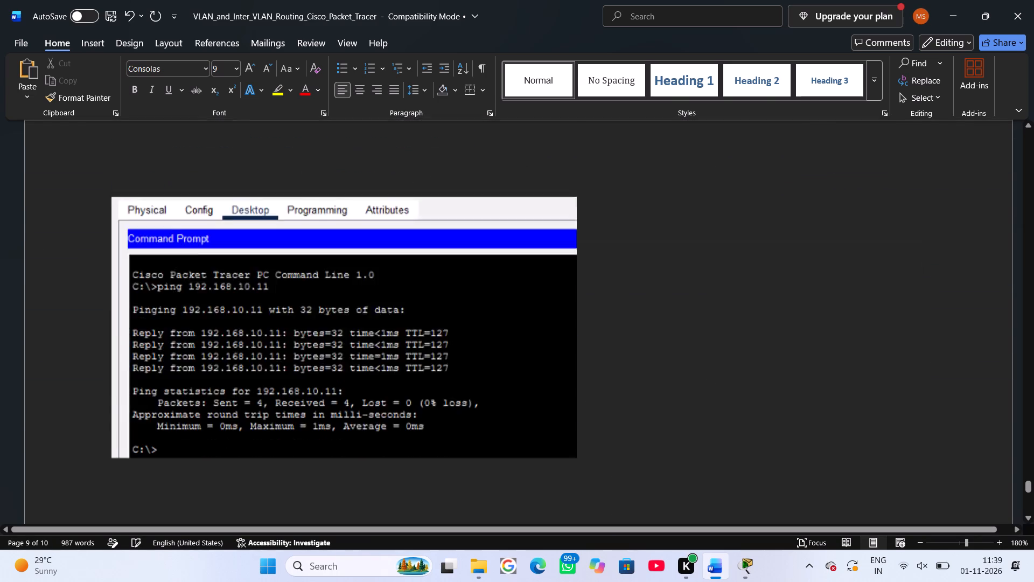
scroll(282, 274, down, 2)
scroll(282, 274, up, 4)
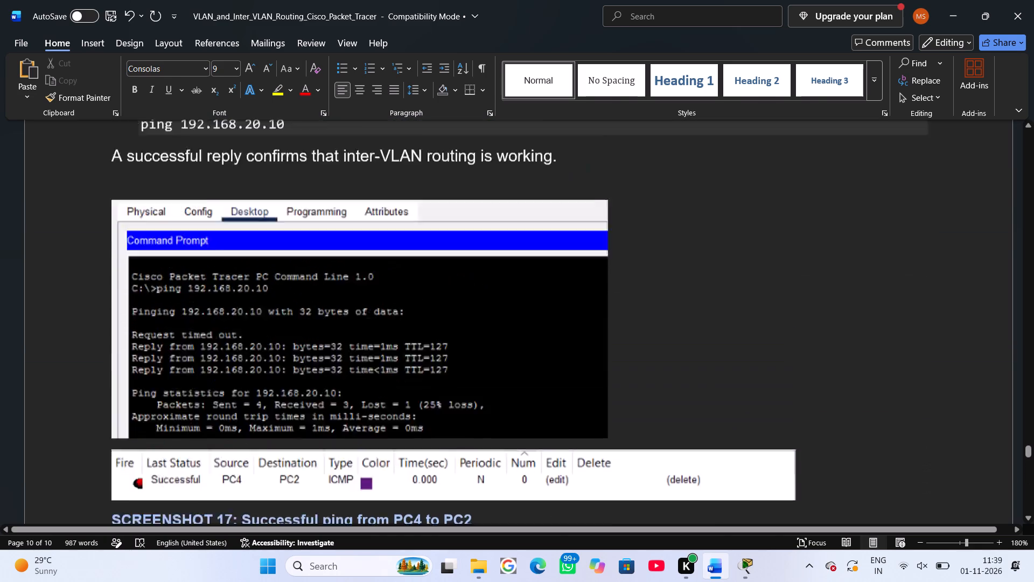
scroll(282, 274, up, 2)
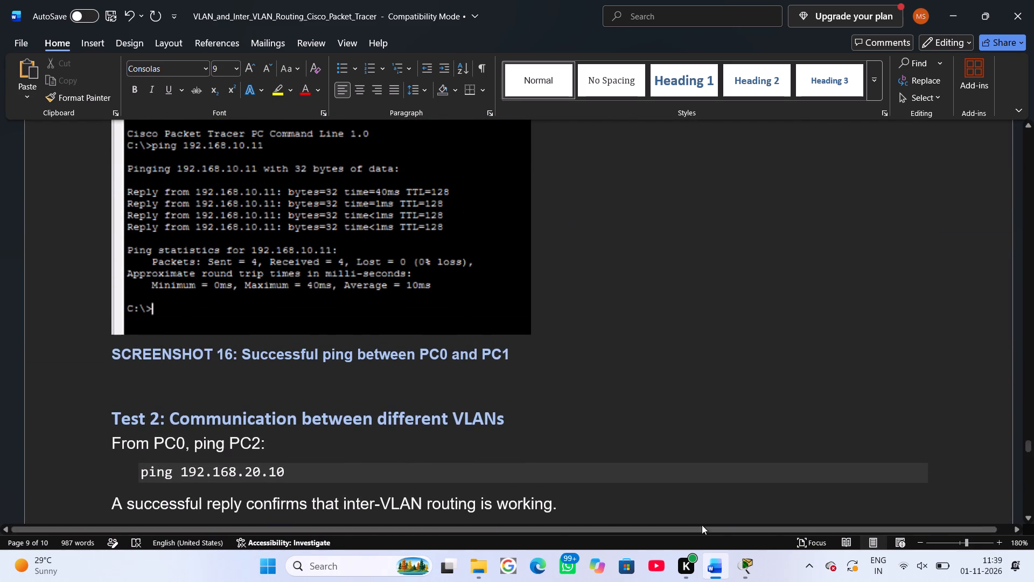
click(746, 568)
click(700, 494)
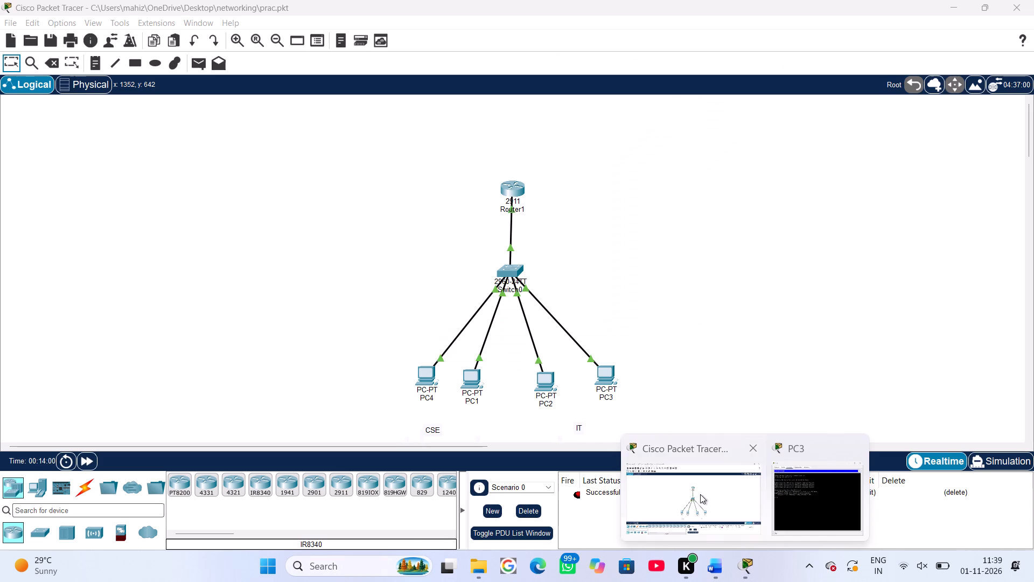
click(199, 62)
click(426, 379)
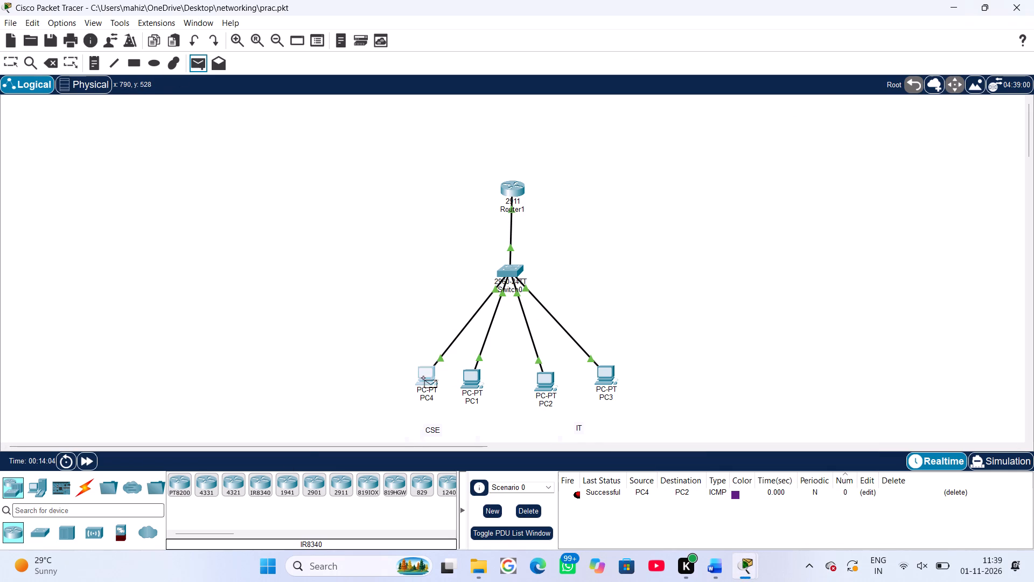
click(473, 376)
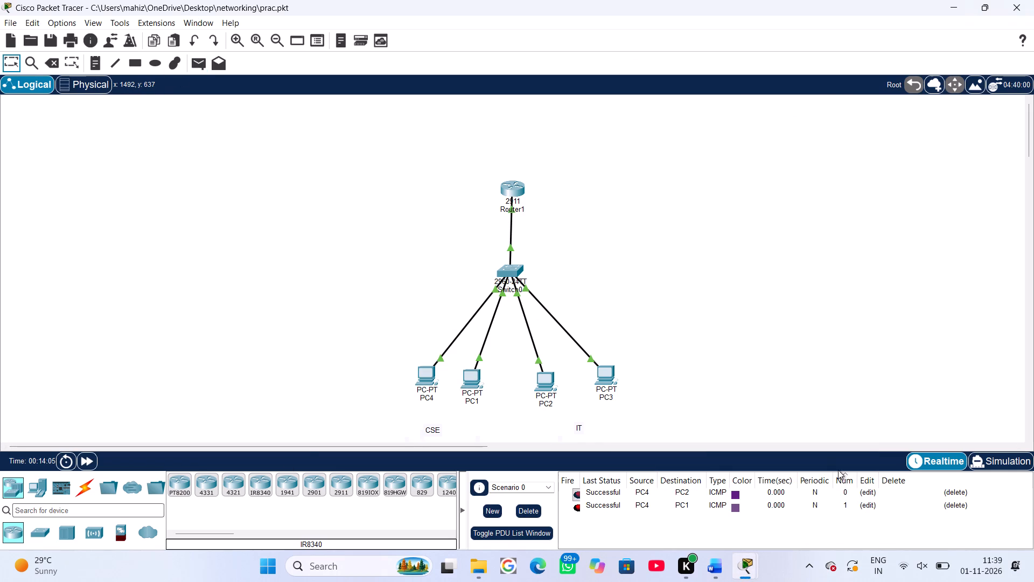
Delete the PC4 to PC2 entry from the PDU list.
double_click(957, 489)
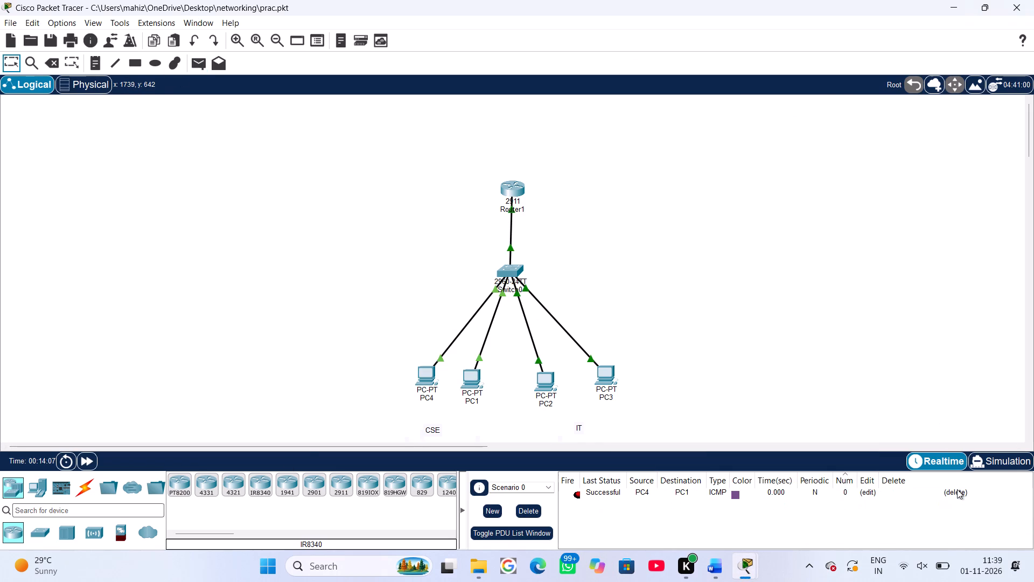
Capture the PDU list's column headers together with the PC4 to PC1 entry.
key(Print)
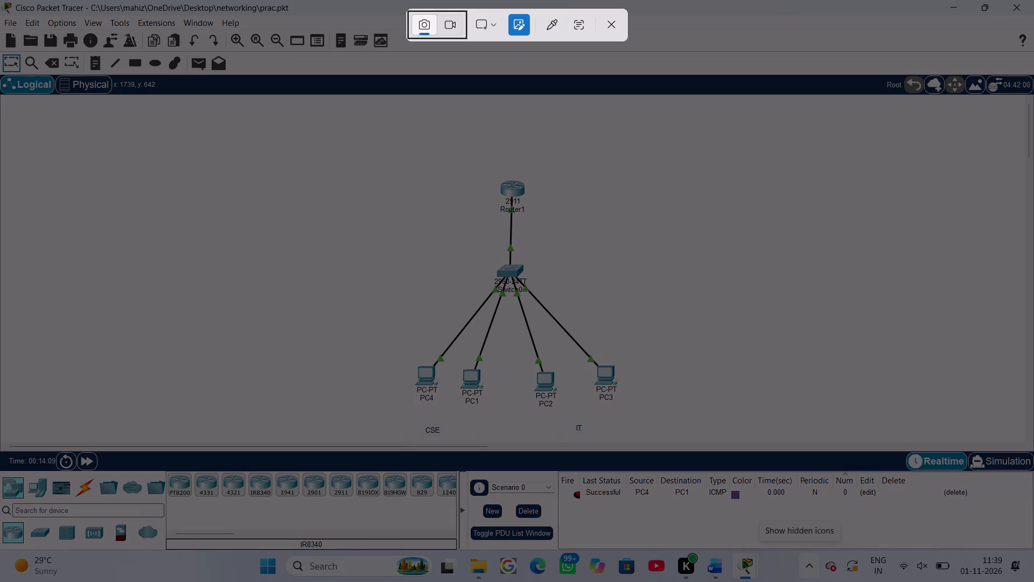
drag(559, 472, 989, 519)
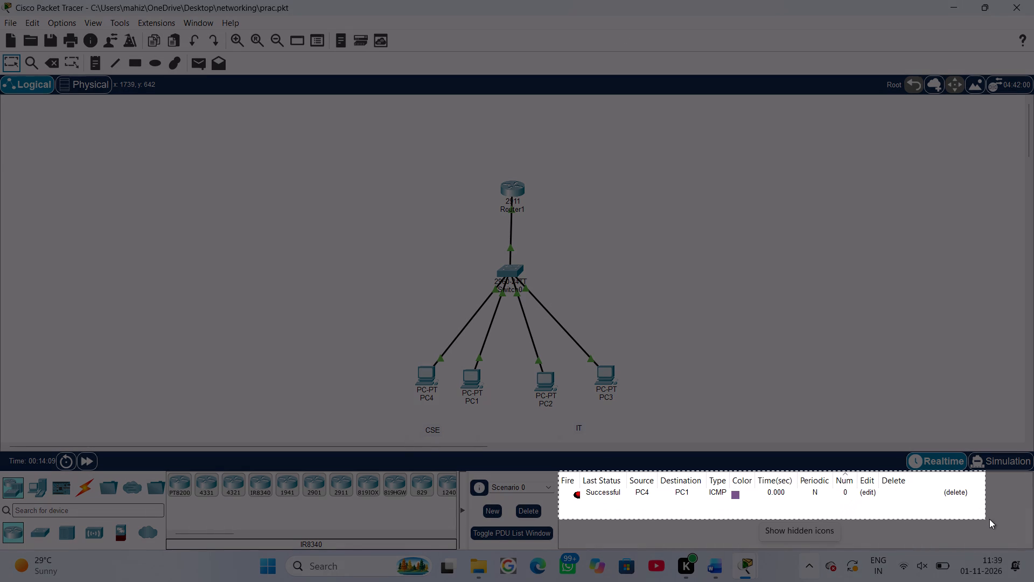
drag(989, 519, 988, 515)
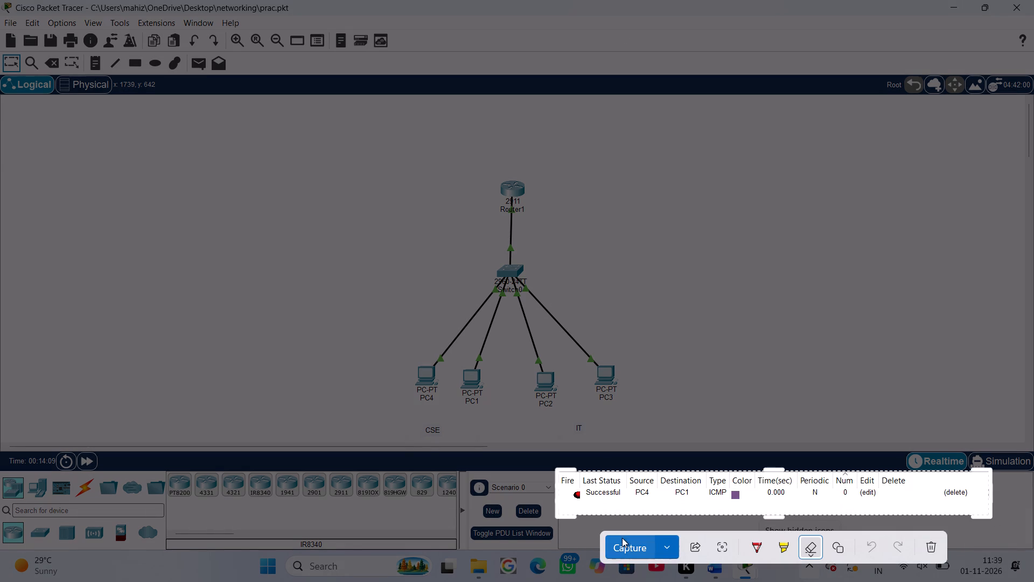
click(622, 538)
Switch to the Word report and paste the PDU capture on a new line between the Test 1 ping image and the Screenshot 16 caption.
click(717, 576)
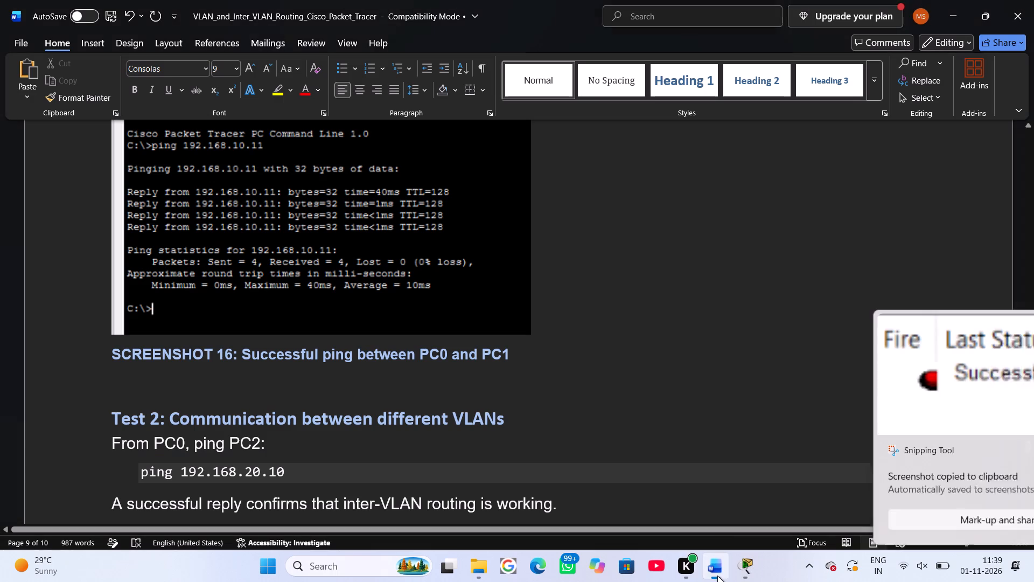
click(549, 309)
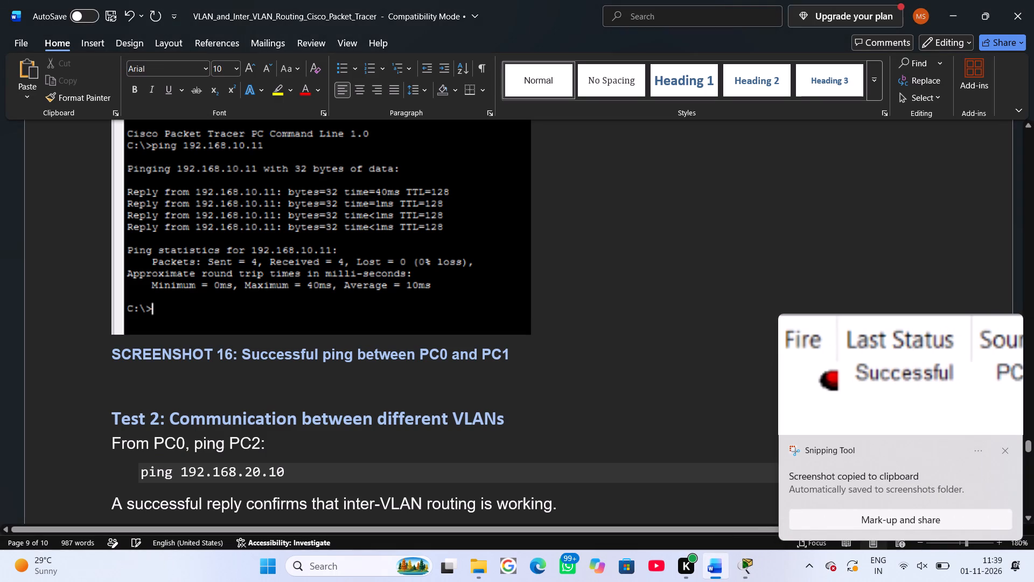
key(Return)
key(ctrl+v)
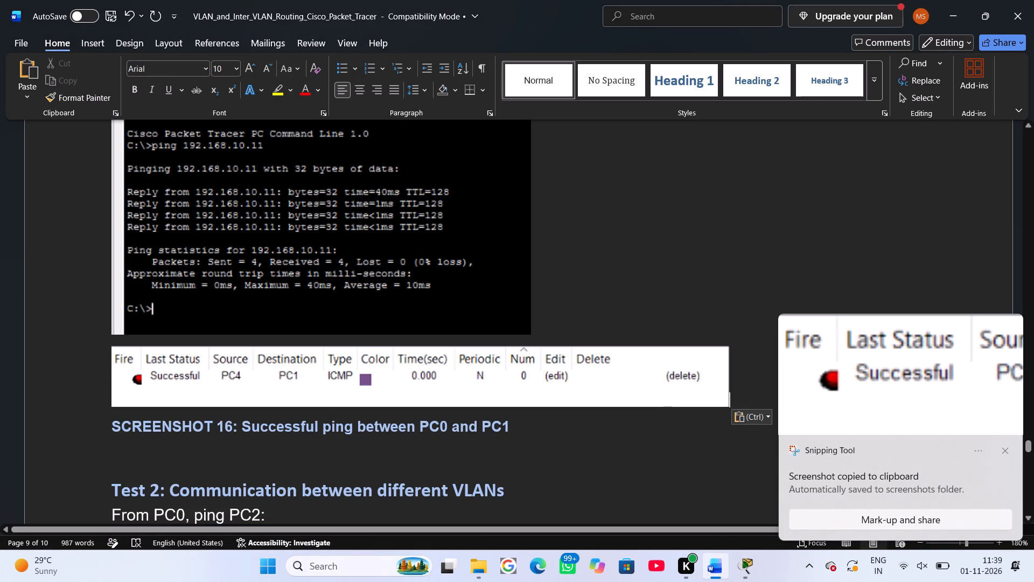
Change the first device in the Screenshot 16 caption to PC4.
click(445, 424)
key(BackSpace)
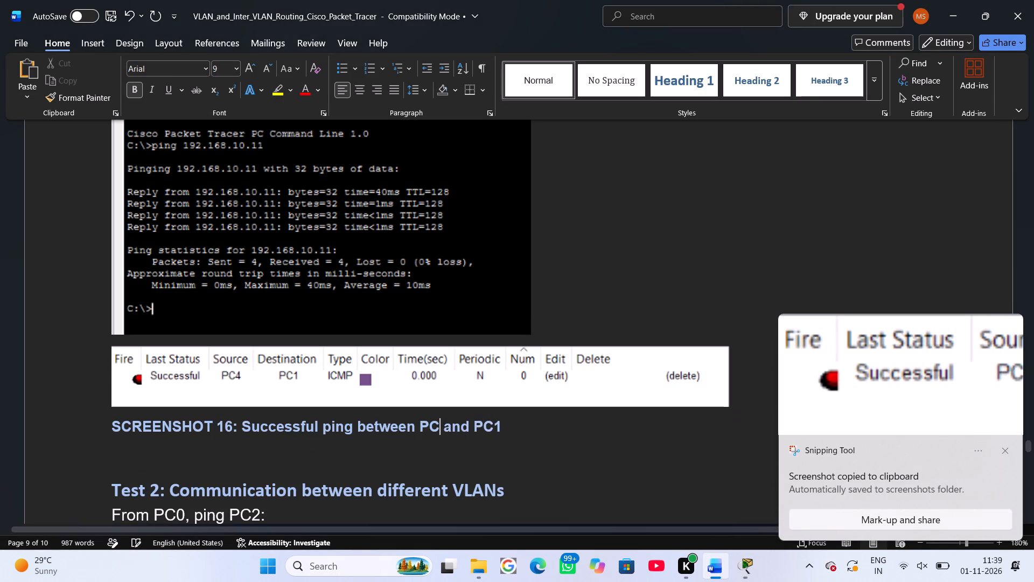
key(4)
Change the first device name in the IP Addressing Scheme table to PC4.
scroll(537, 494, down, 1)
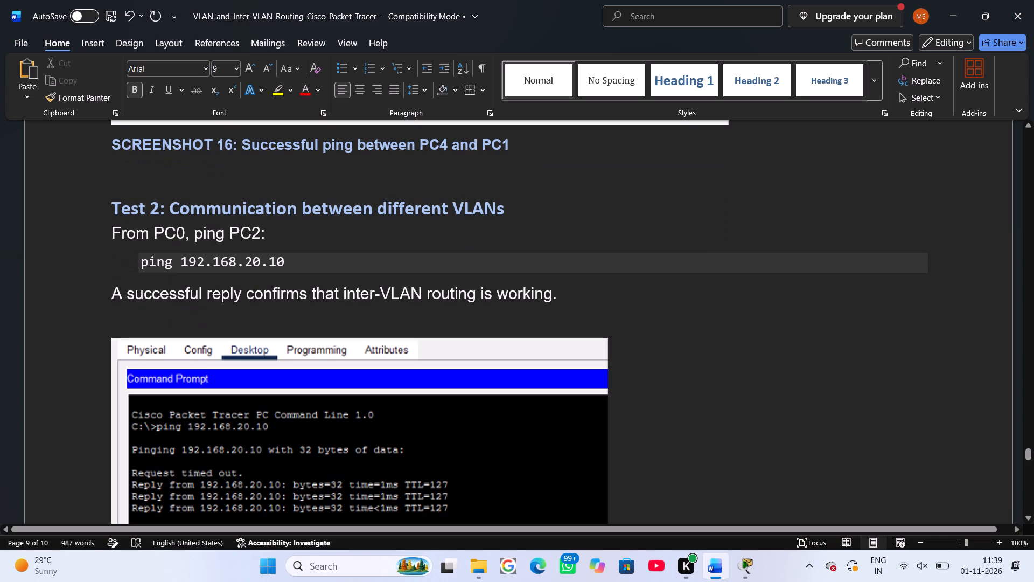
scroll(537, 494, up, 5)
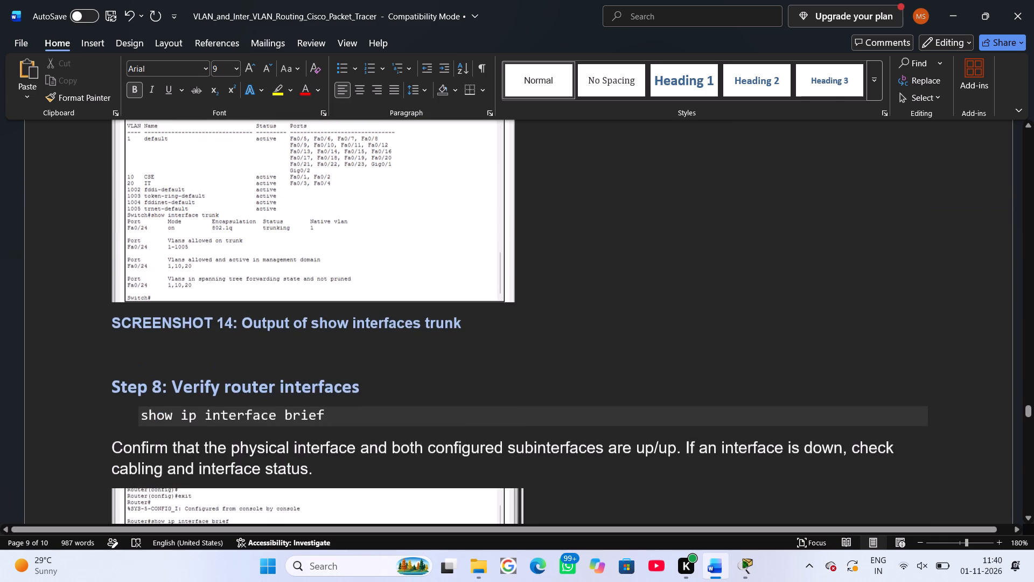
scroll(537, 494, up, 16)
scroll(537, 494, up, 15)
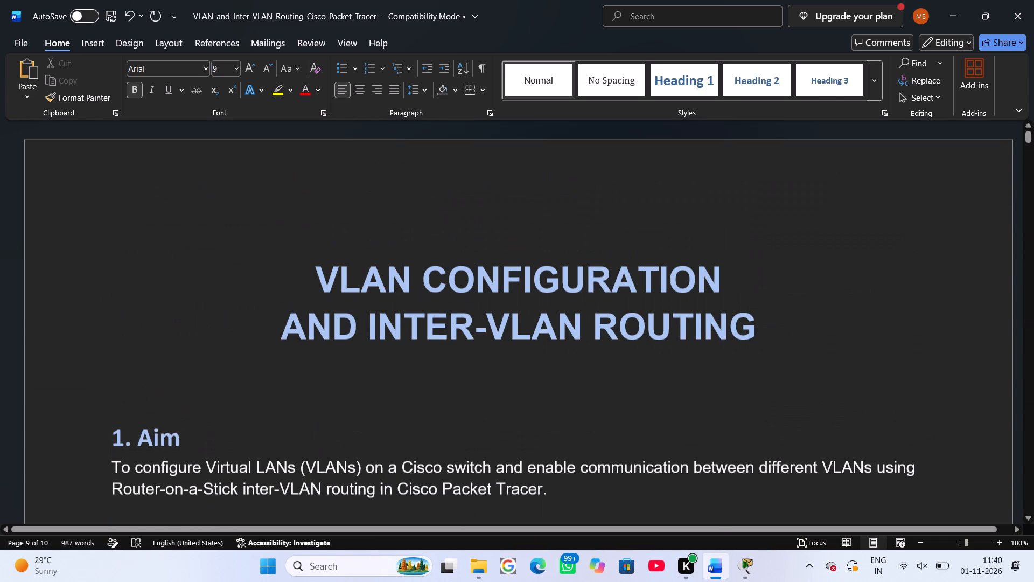
scroll(537, 494, down, 1)
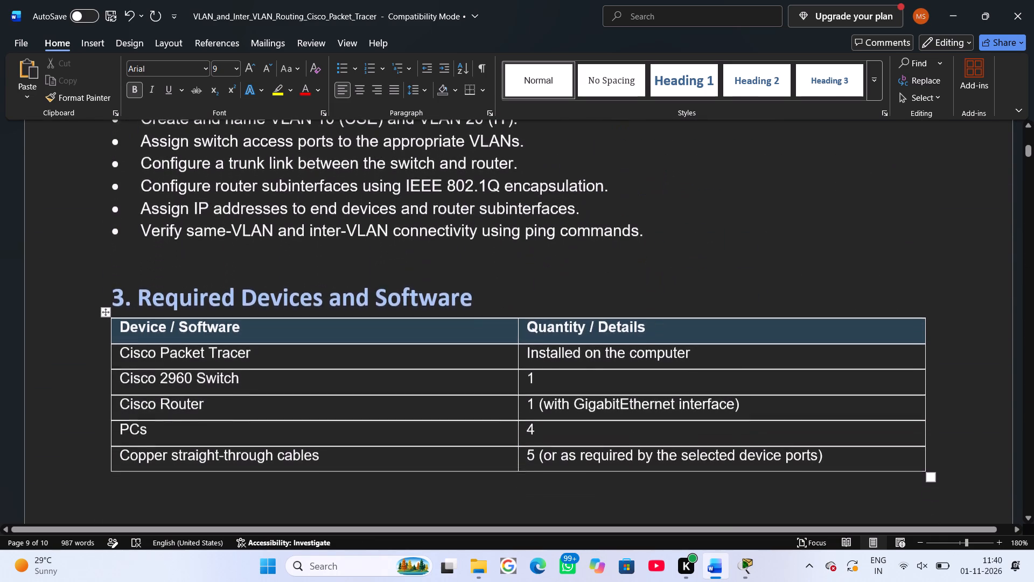
scroll(537, 494, down, 3)
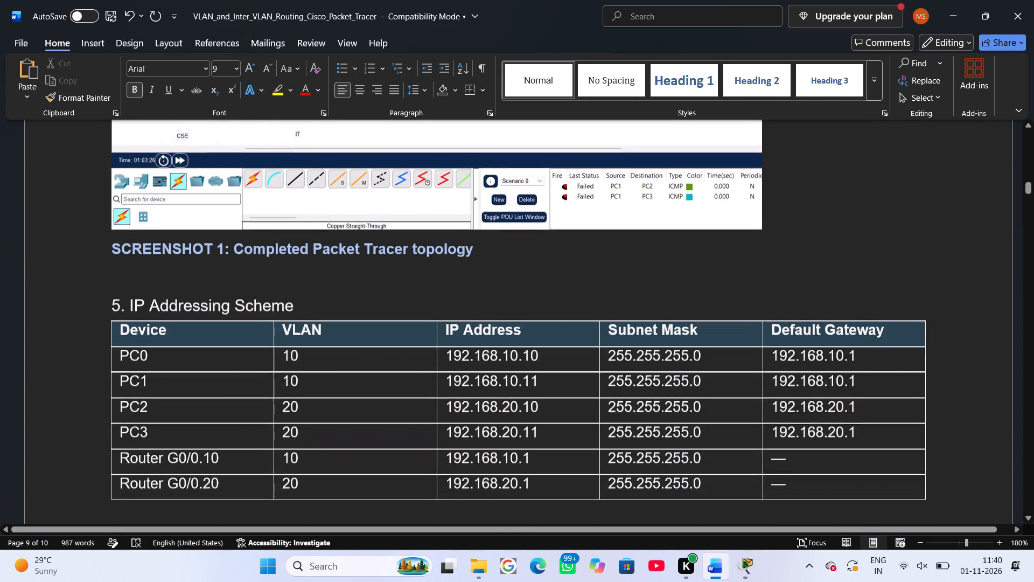
scroll(537, 494, down, 1)
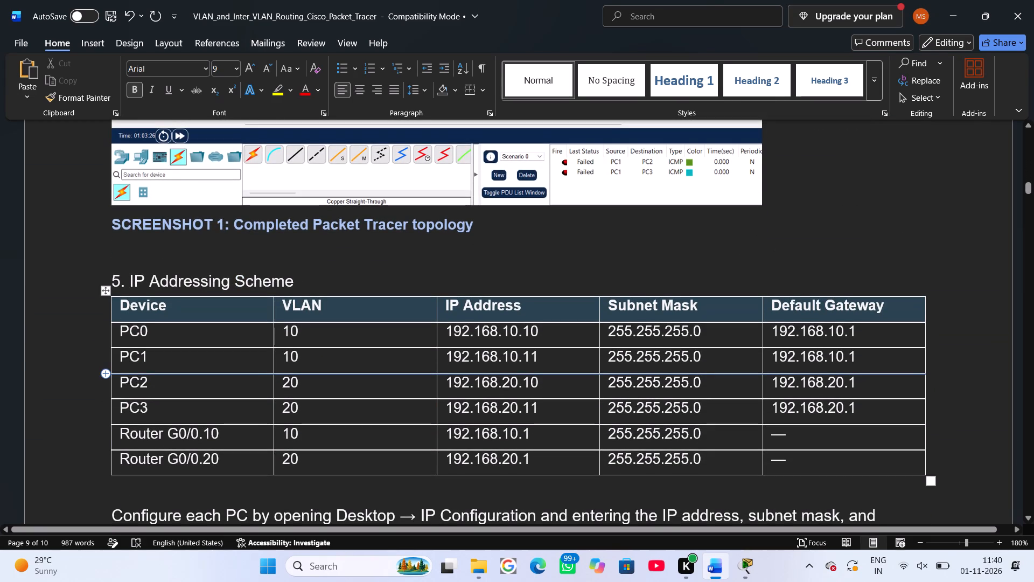
click(166, 334)
key(BackSpace)
key(4)
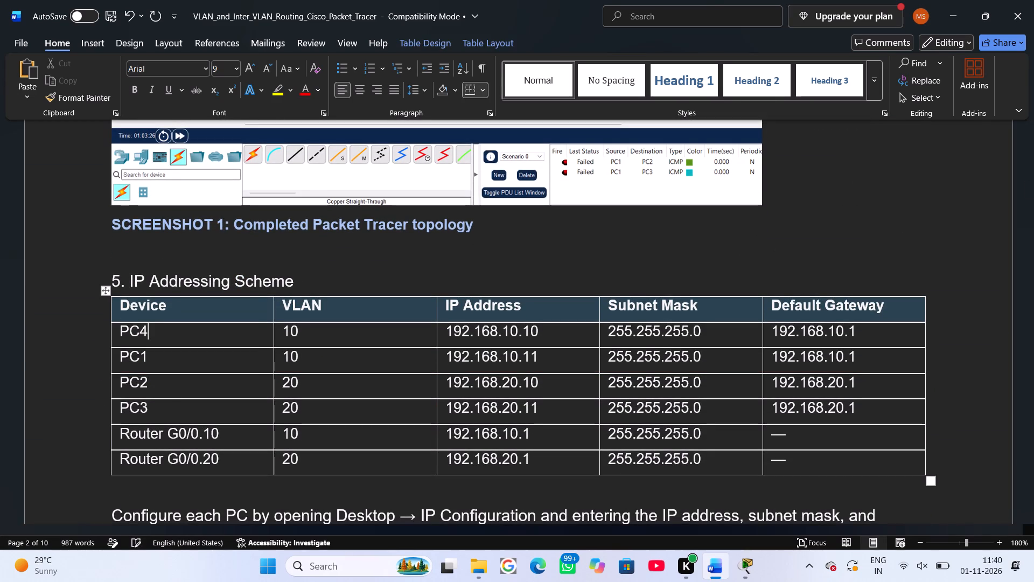
Review the rest of the report, from the PC IP configuration screenshots through the verification and connectivity sections to the Conclusion.
scroll(166, 334, down, 3)
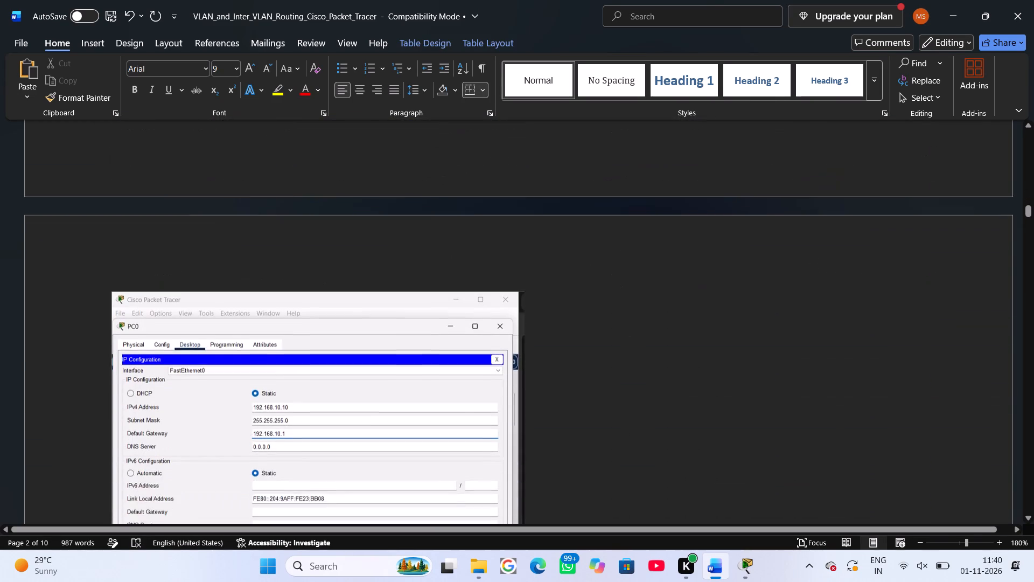
scroll(166, 334, down, 3)
scroll(166, 334, up, 1)
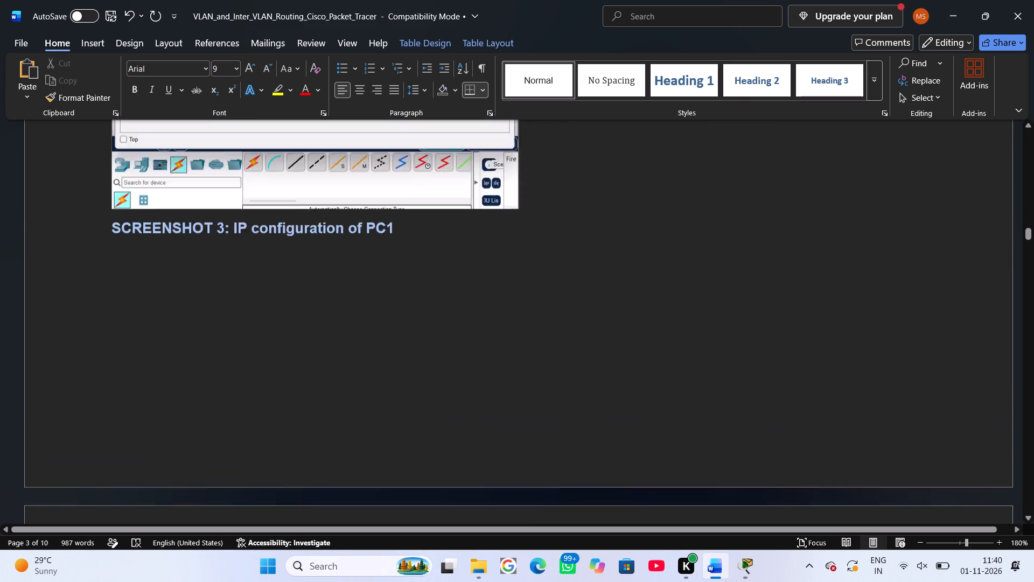
scroll(166, 334, up, 3)
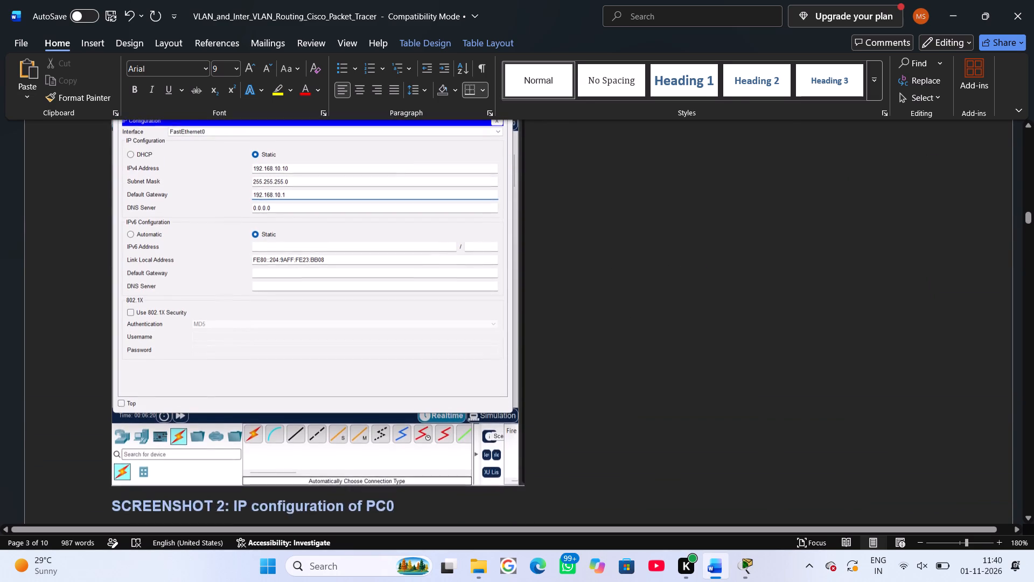
scroll(166, 334, up, 1)
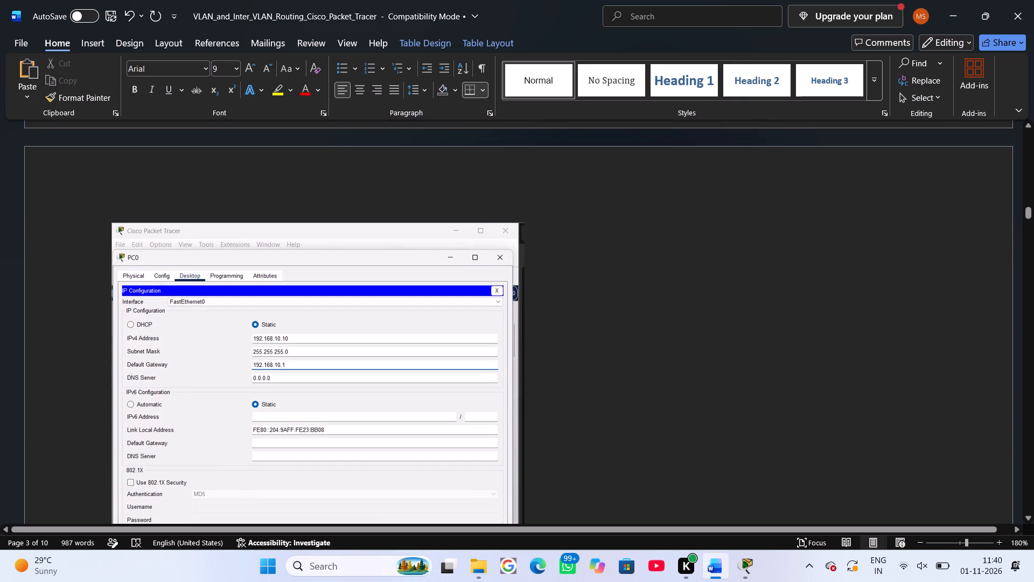
scroll(166, 334, down, 4)
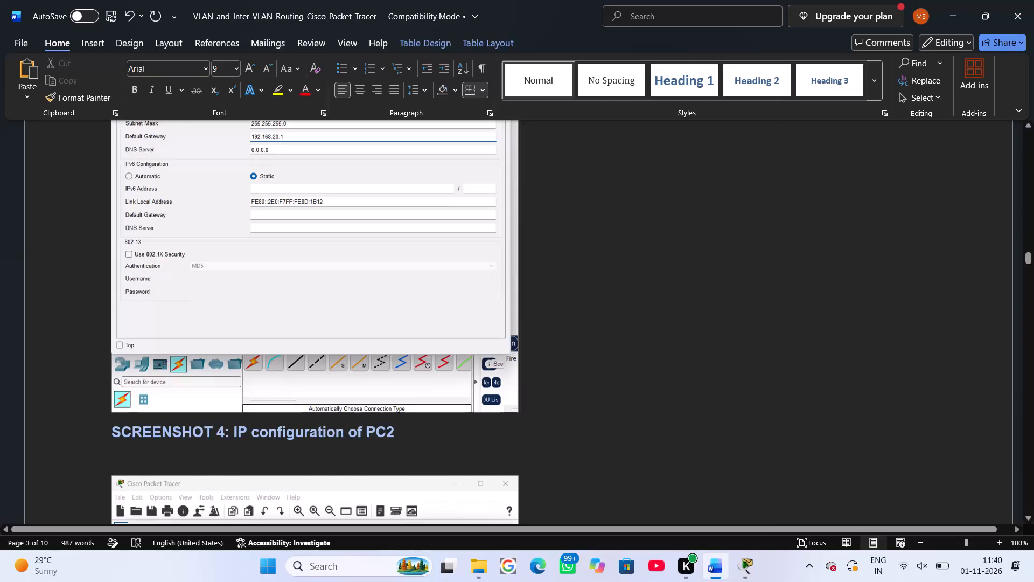
scroll(166, 334, down, 3)
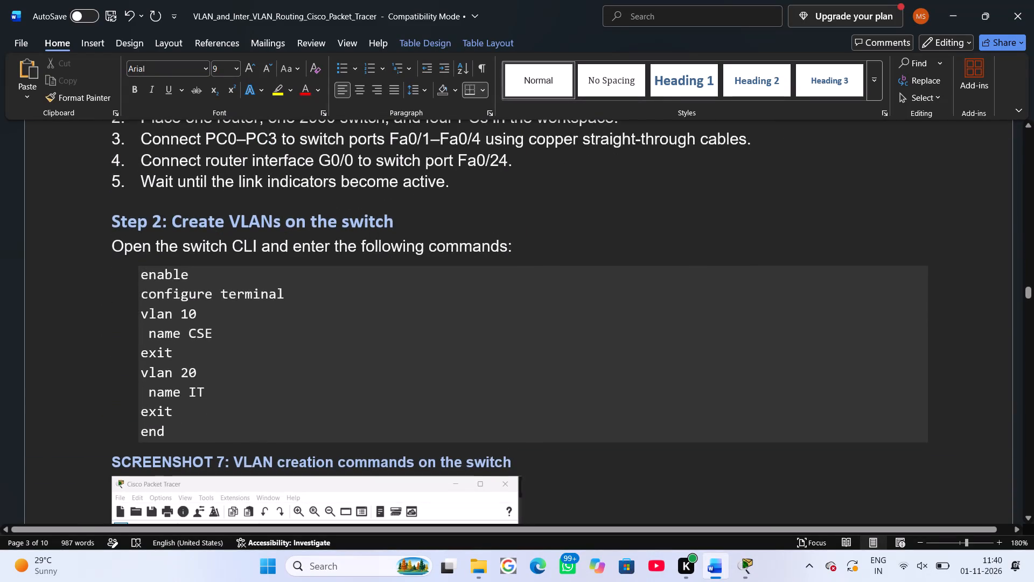
scroll(166, 334, down, 3)
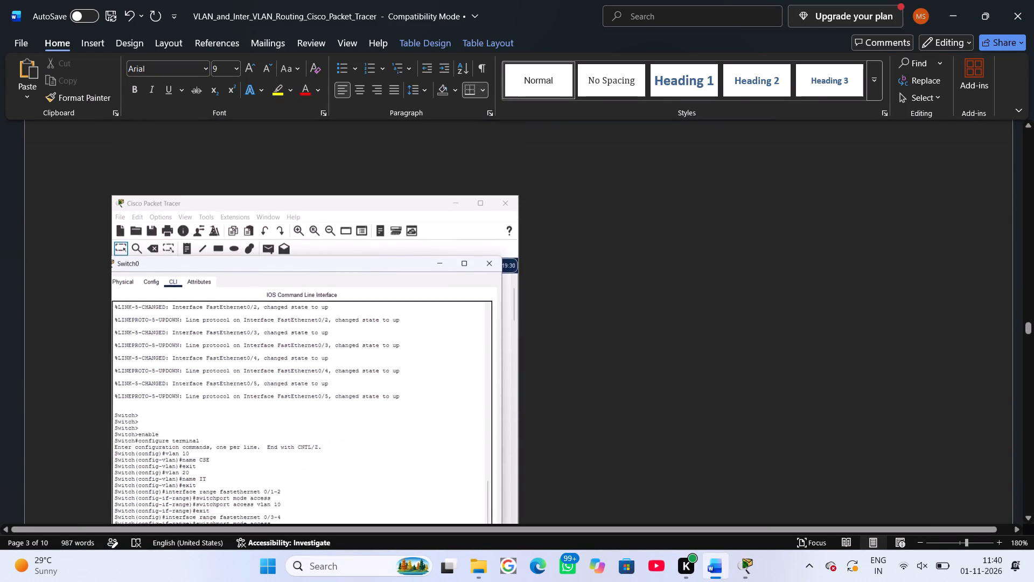
scroll(166, 334, down, 2)
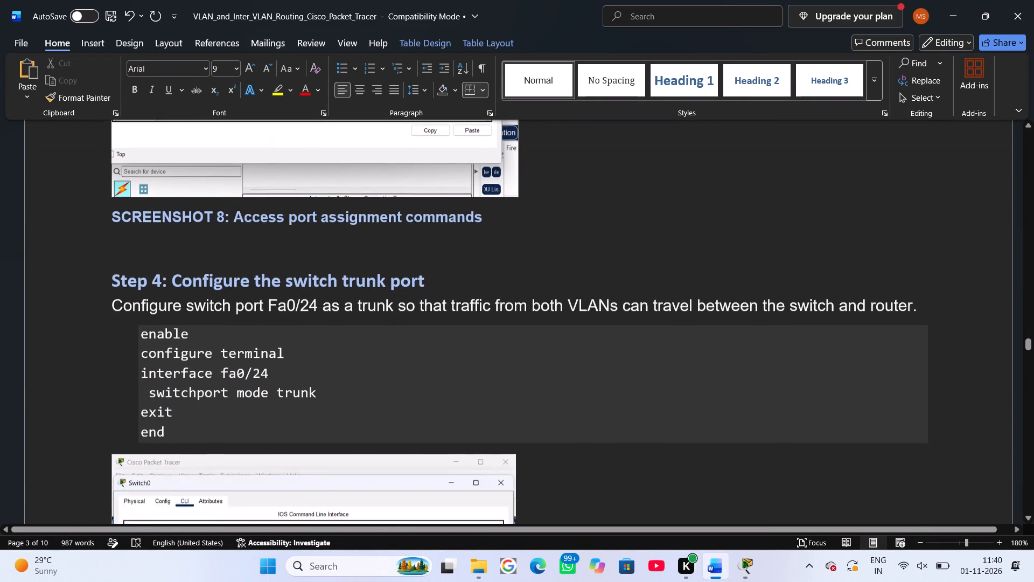
scroll(166, 334, down, 3)
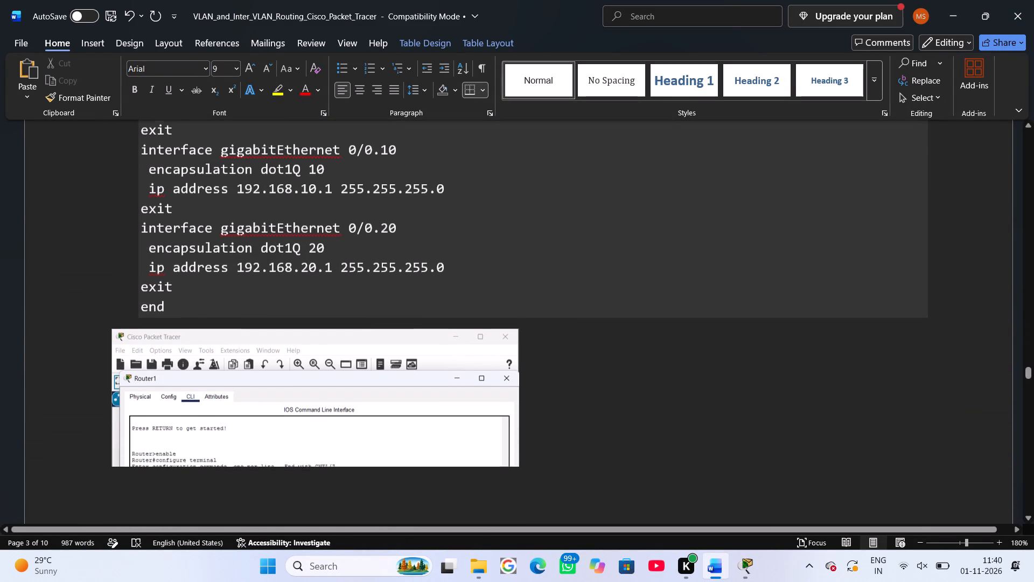
scroll(166, 334, down, 2)
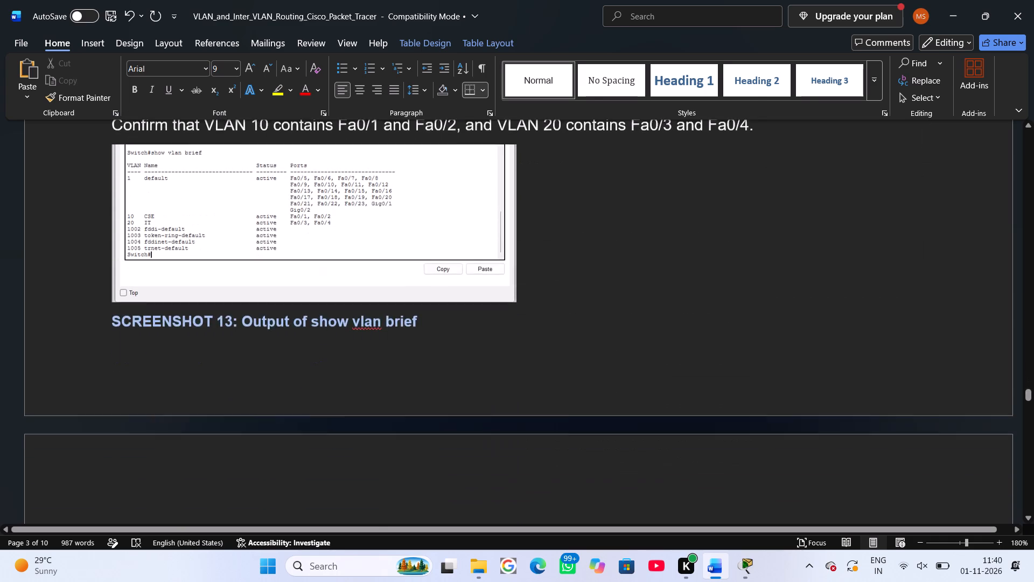
scroll(166, 334, down, 1)
scroll(166, 334, up, 1)
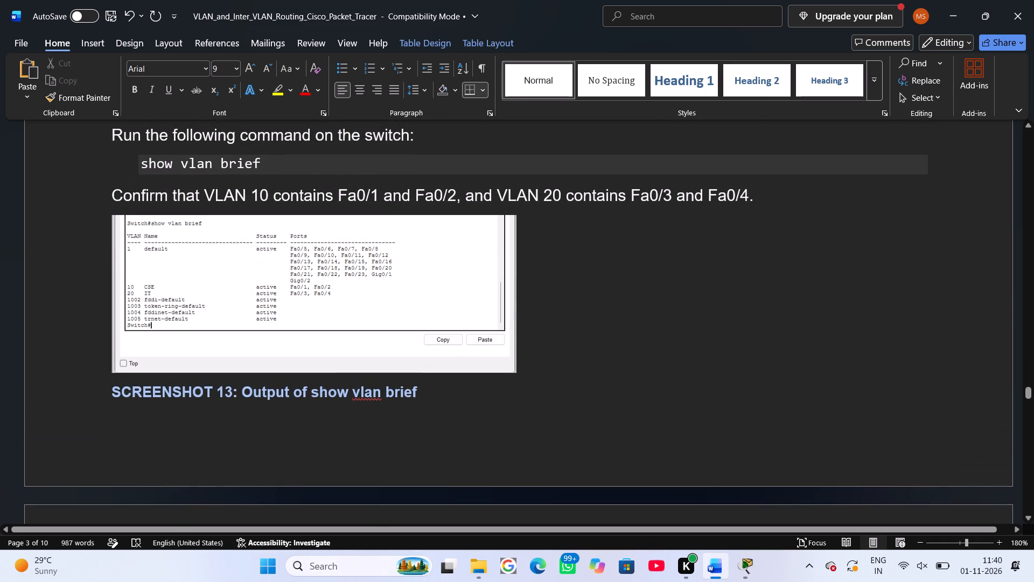
scroll(166, 334, down, 1)
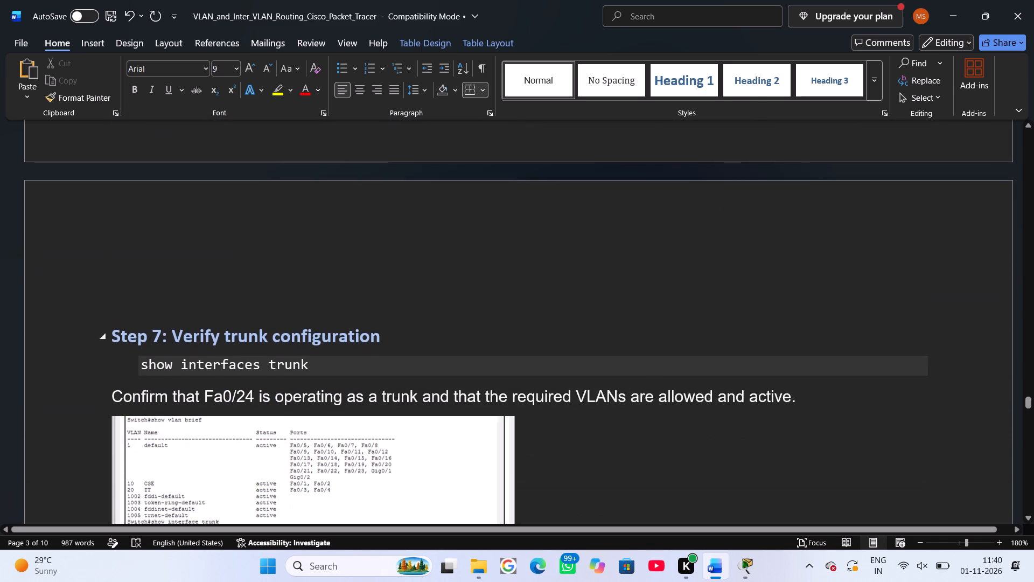
scroll(166, 334, down, 1)
scroll(185, 254, down, 1)
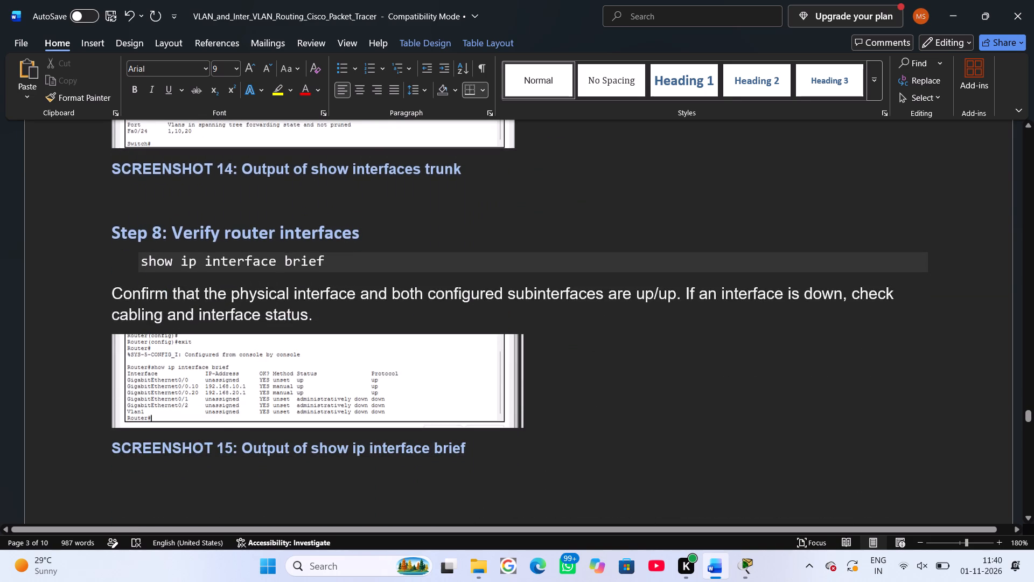
scroll(185, 254, up, 2)
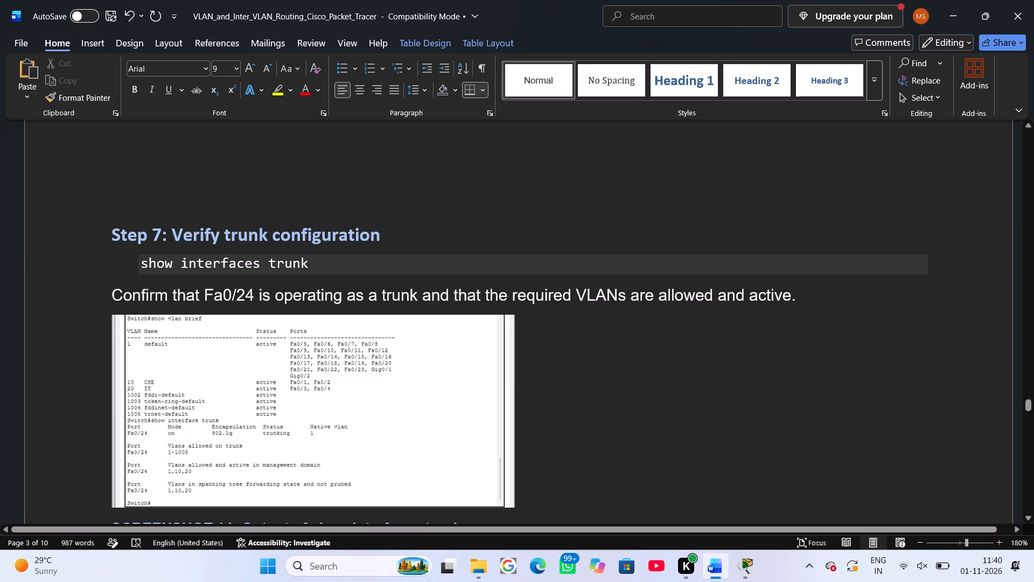
scroll(282, 433, down, 3)
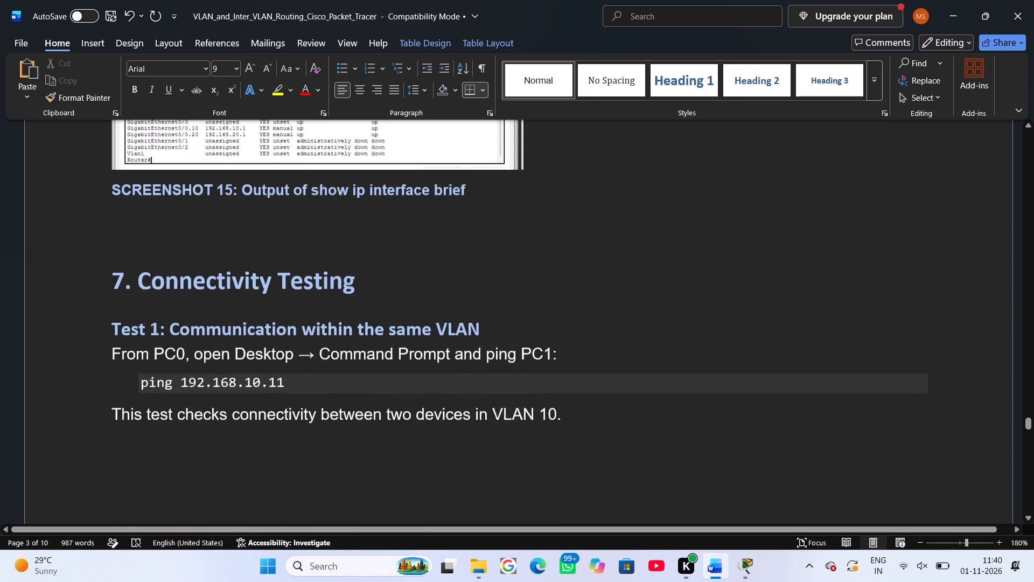
scroll(282, 433, down, 6)
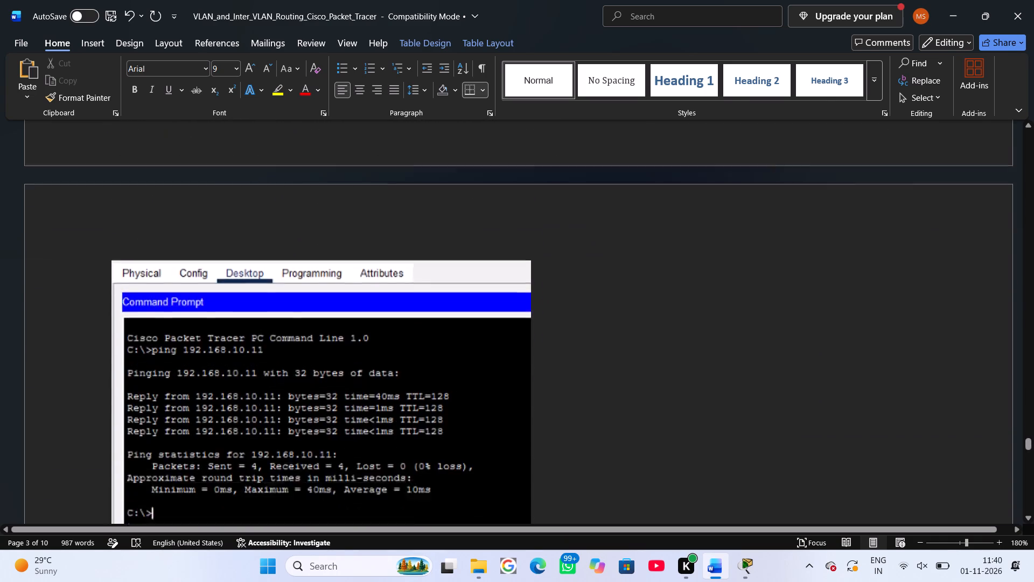
scroll(282, 433, down, 12)
scroll(282, 433, down, 9)
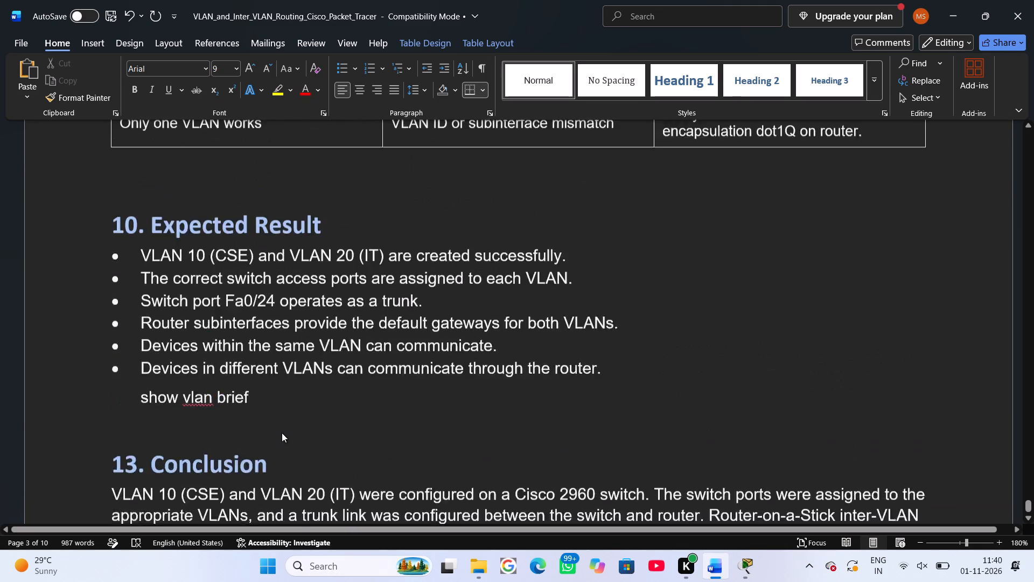
scroll(282, 433, down, 5)
Save the report.
key(ctrl+s)
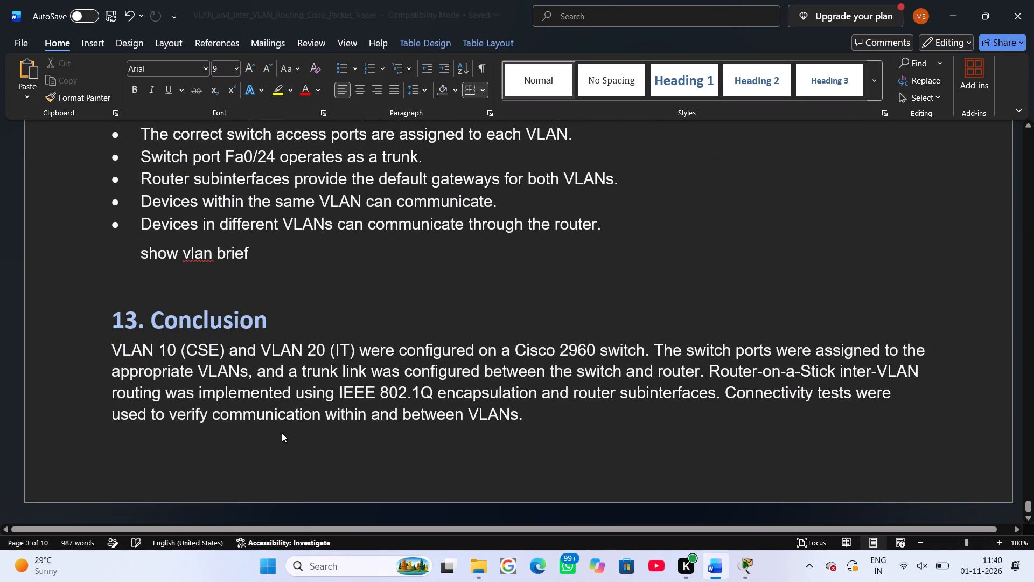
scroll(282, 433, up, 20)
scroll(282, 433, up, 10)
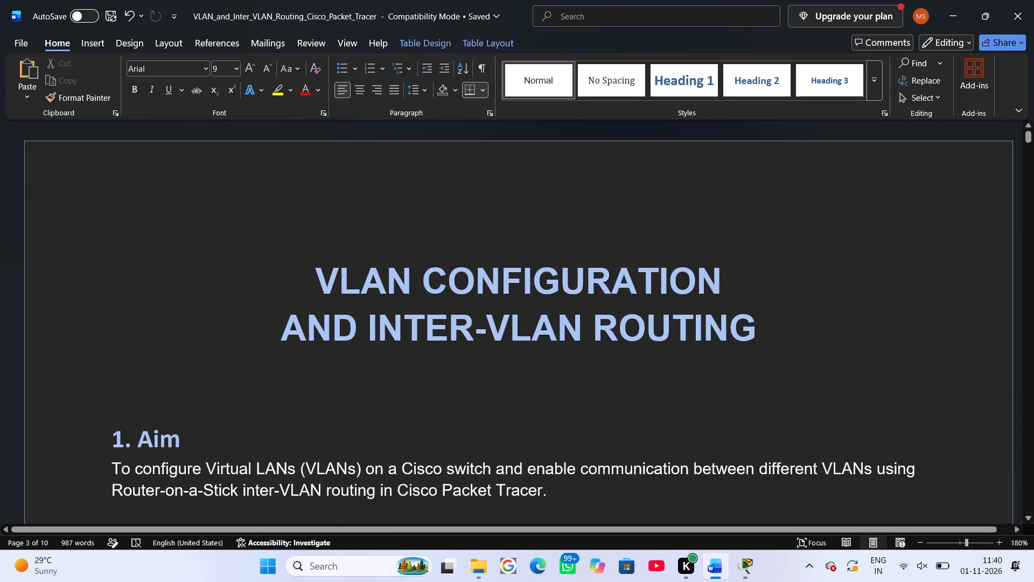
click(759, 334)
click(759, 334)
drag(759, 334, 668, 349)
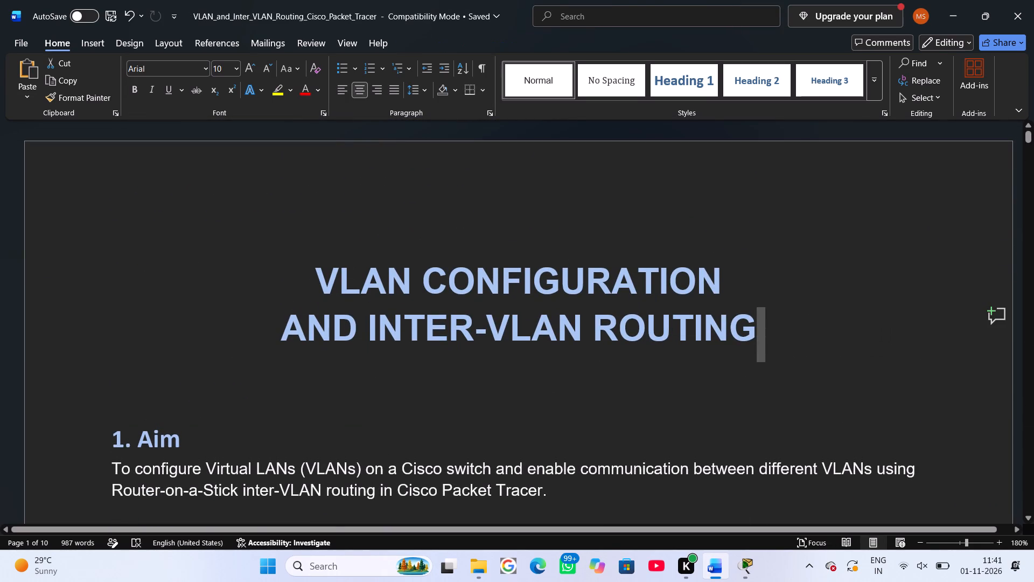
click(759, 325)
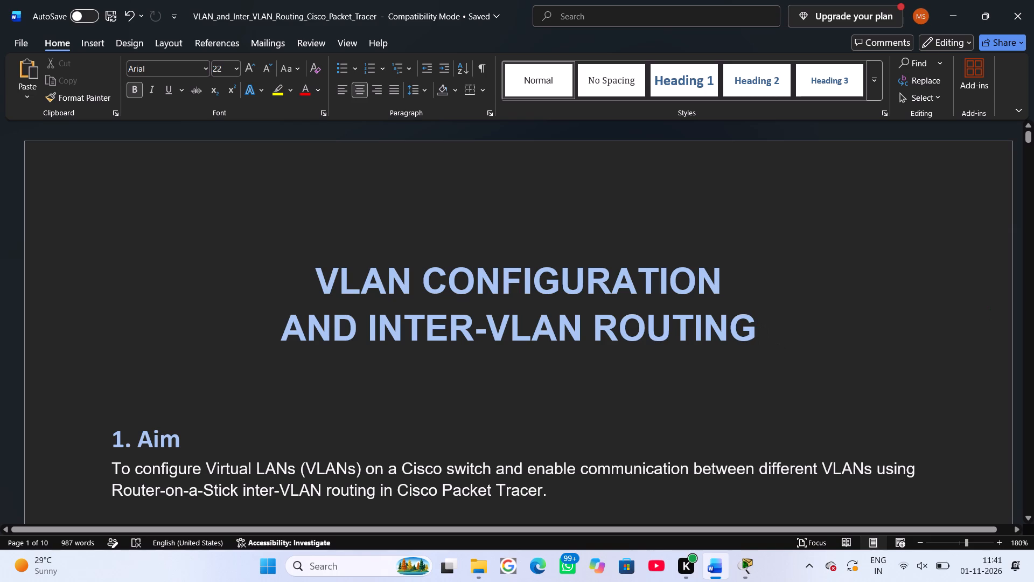
Save the report again and close it.
key(ctrl+s)
click(1033, 0)
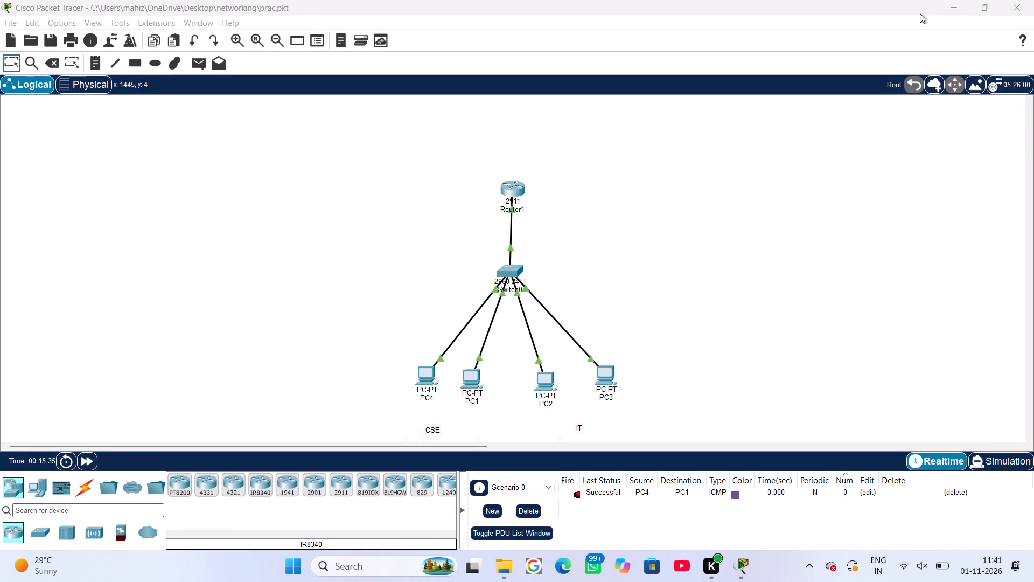
Save the prac.pkt network in Packet Tracer and exit the program, keeping the changes.
key(ctrl+s)
click(1033, 0)
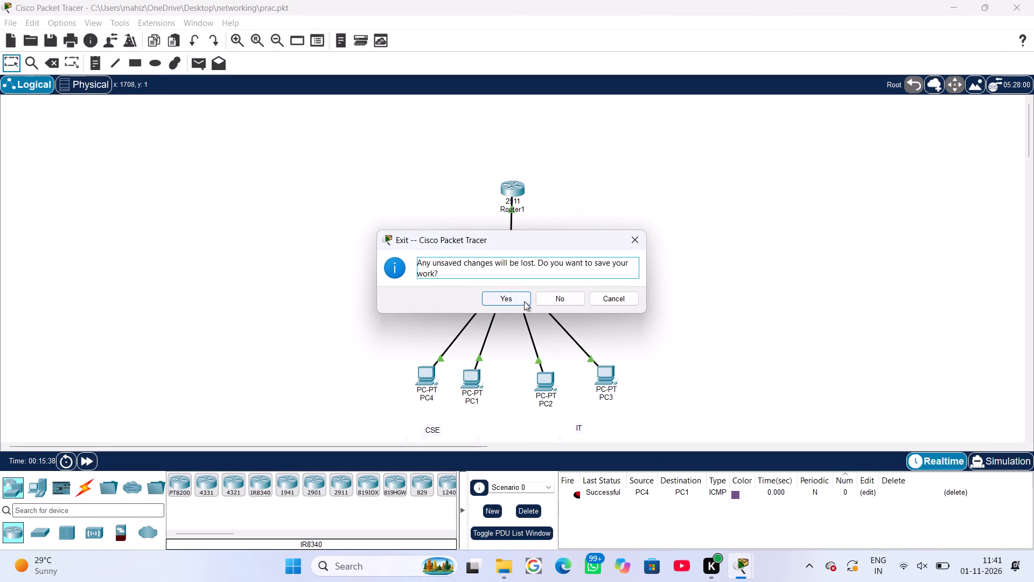
click(521, 300)
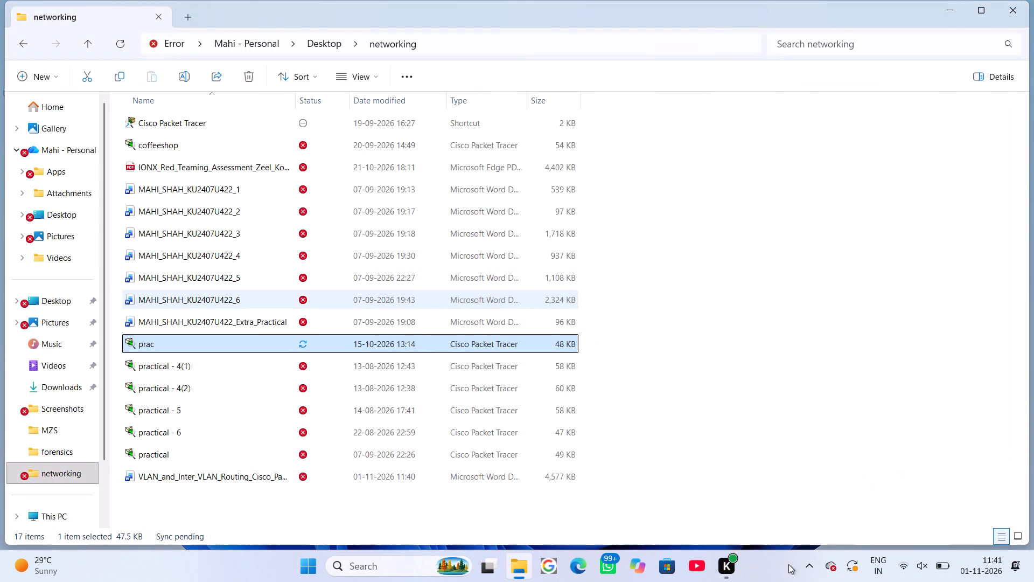